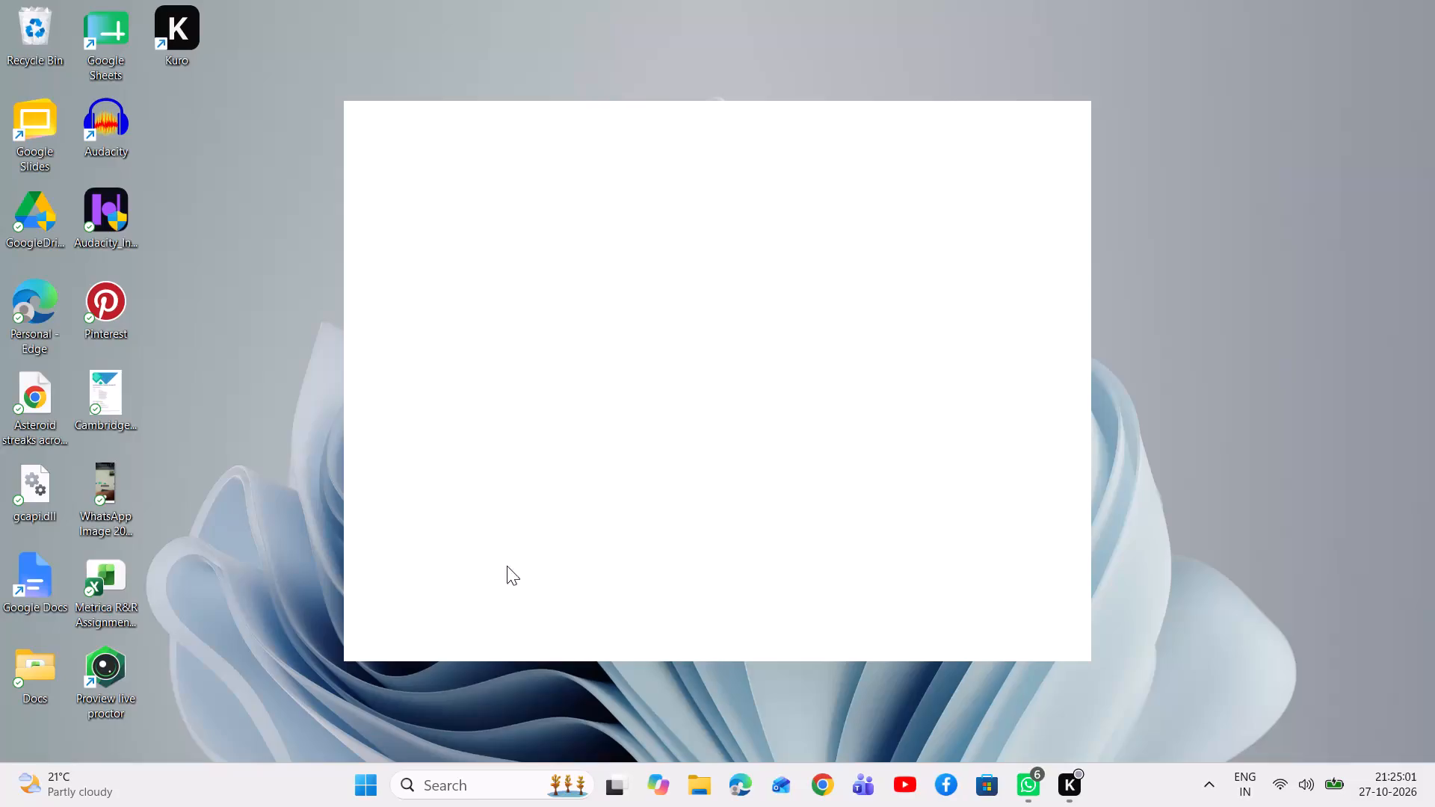
Open the bookmarked Blinkit_Order_Tracker (2).xlsx workbook in a new browser tab.
triple_click(105, 64)
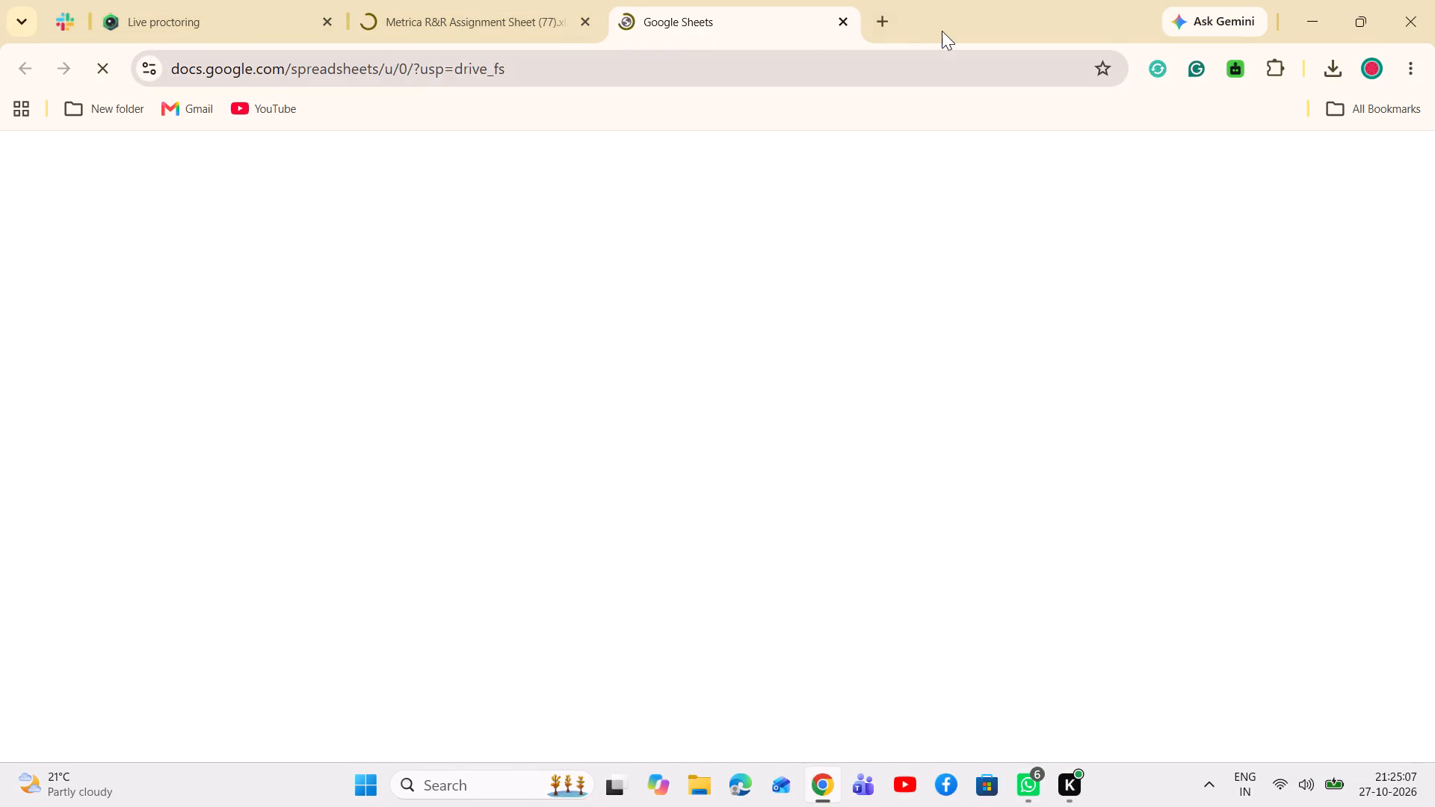
left_click(888, 21)
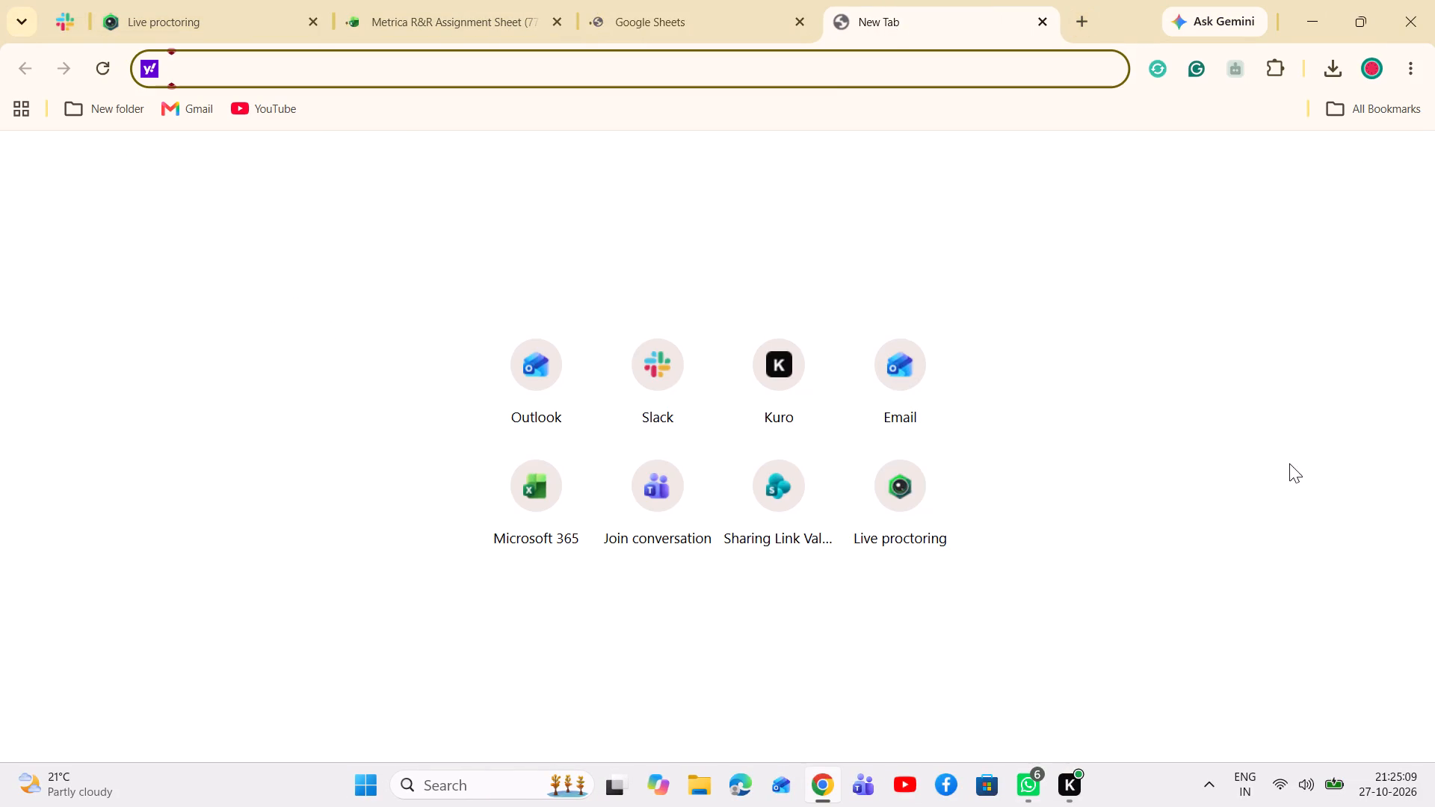
left_click(1407, 104)
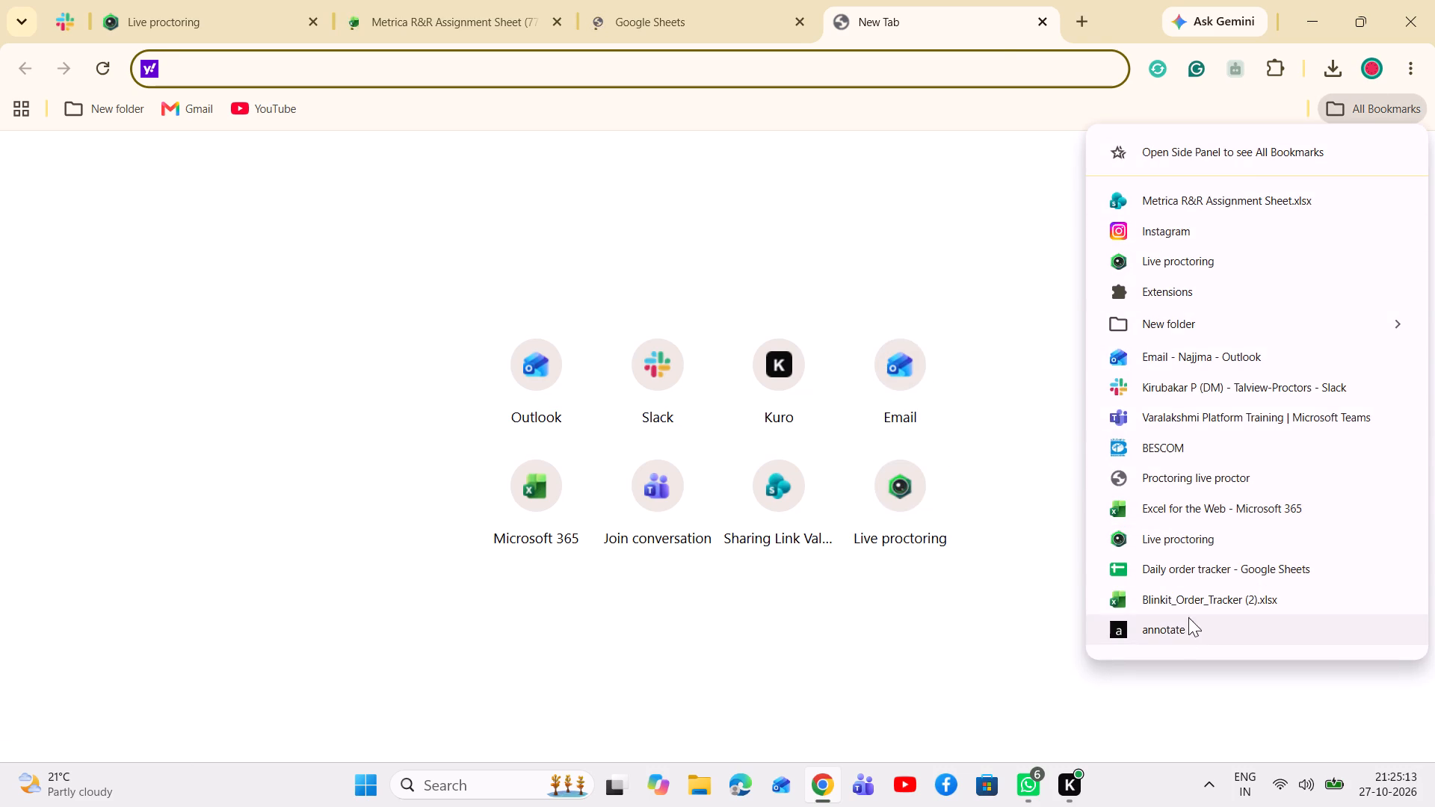
left_click(1201, 594)
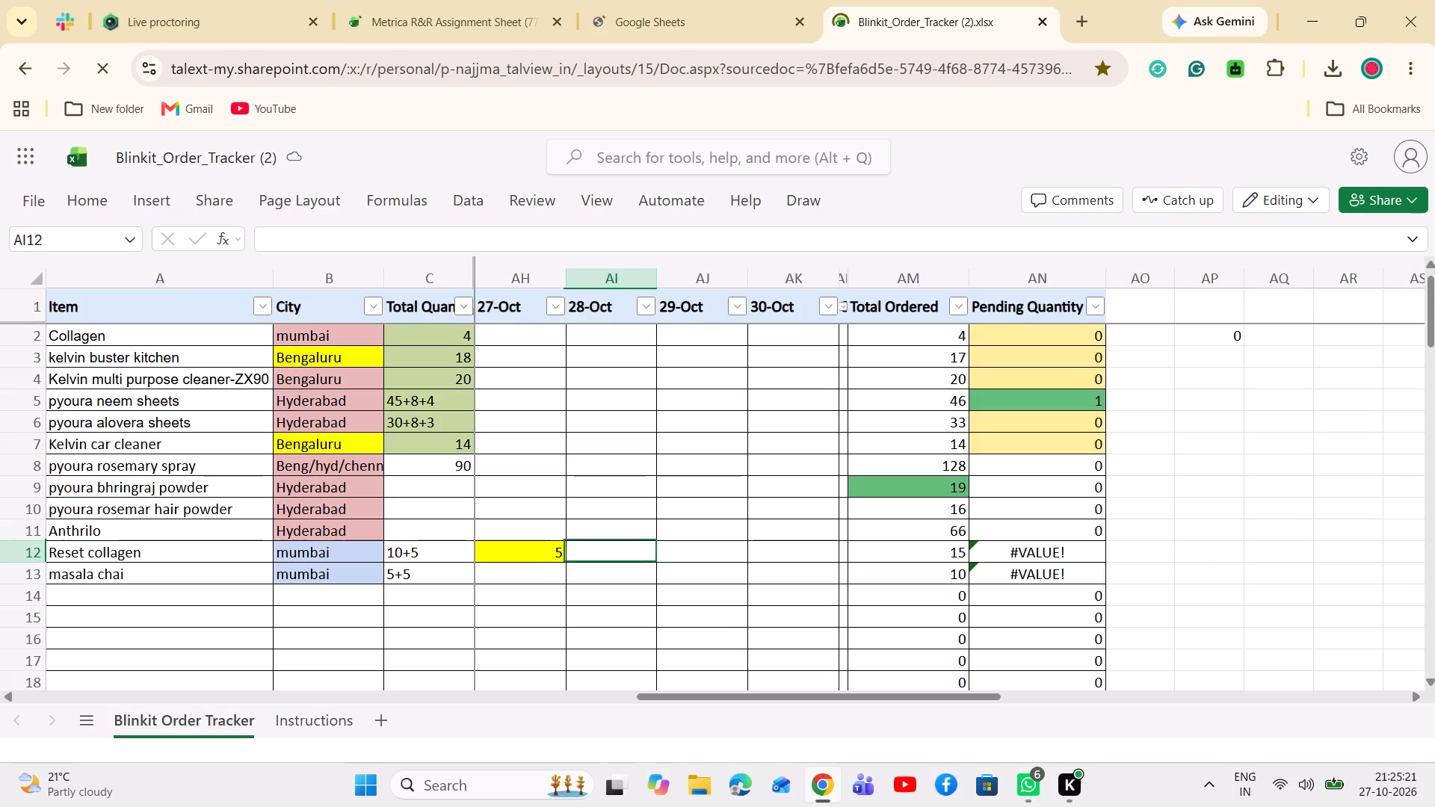
Enter 10 as the 27-Oct order quantity for pyoura bhringraj powder.
left_click(426, 488)
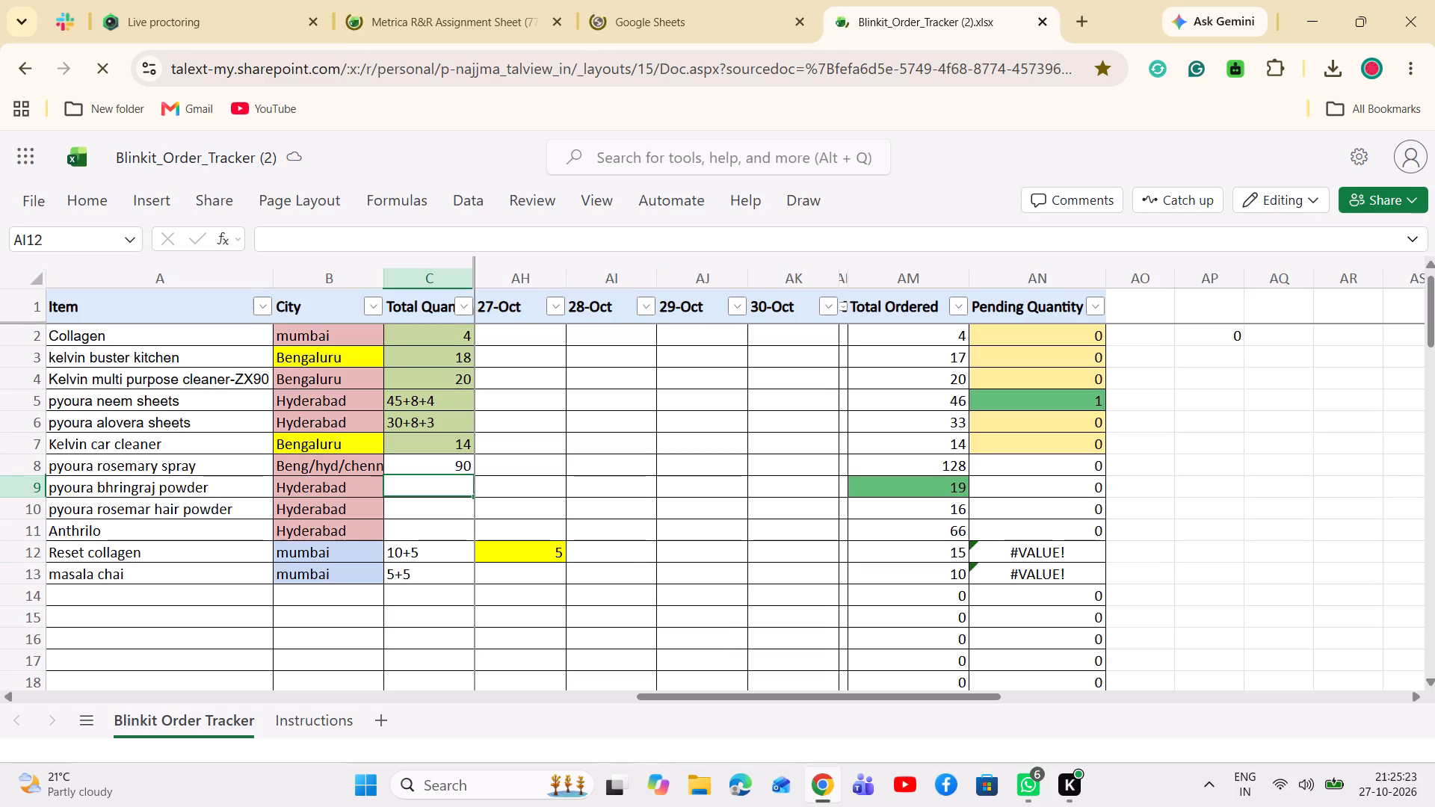
left_click(519, 492)
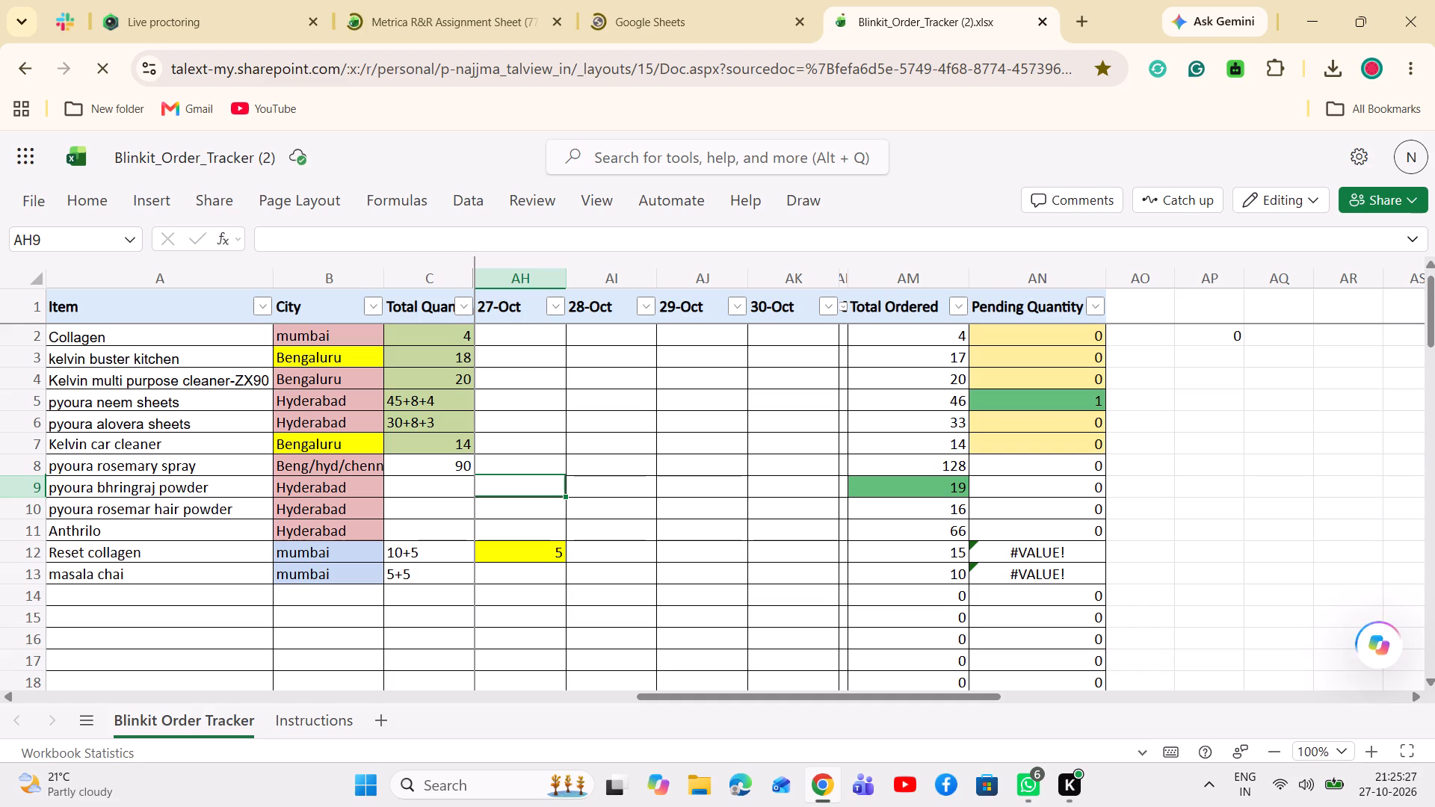
type("10")
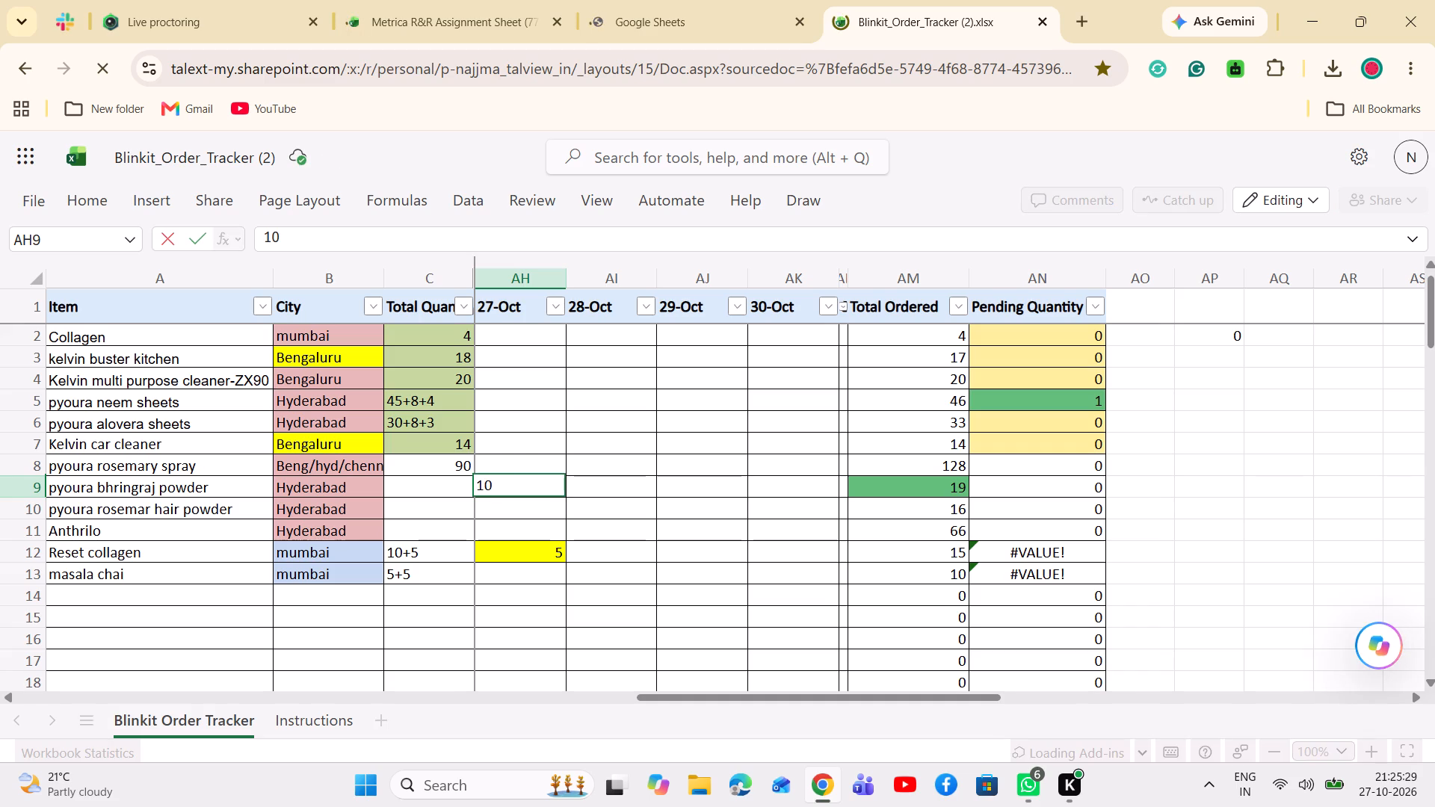
left_click(614, 486)
Highlight the 27-Oct quantity cell for pyoura bhringraj powder in yellow.
left_click(509, 496)
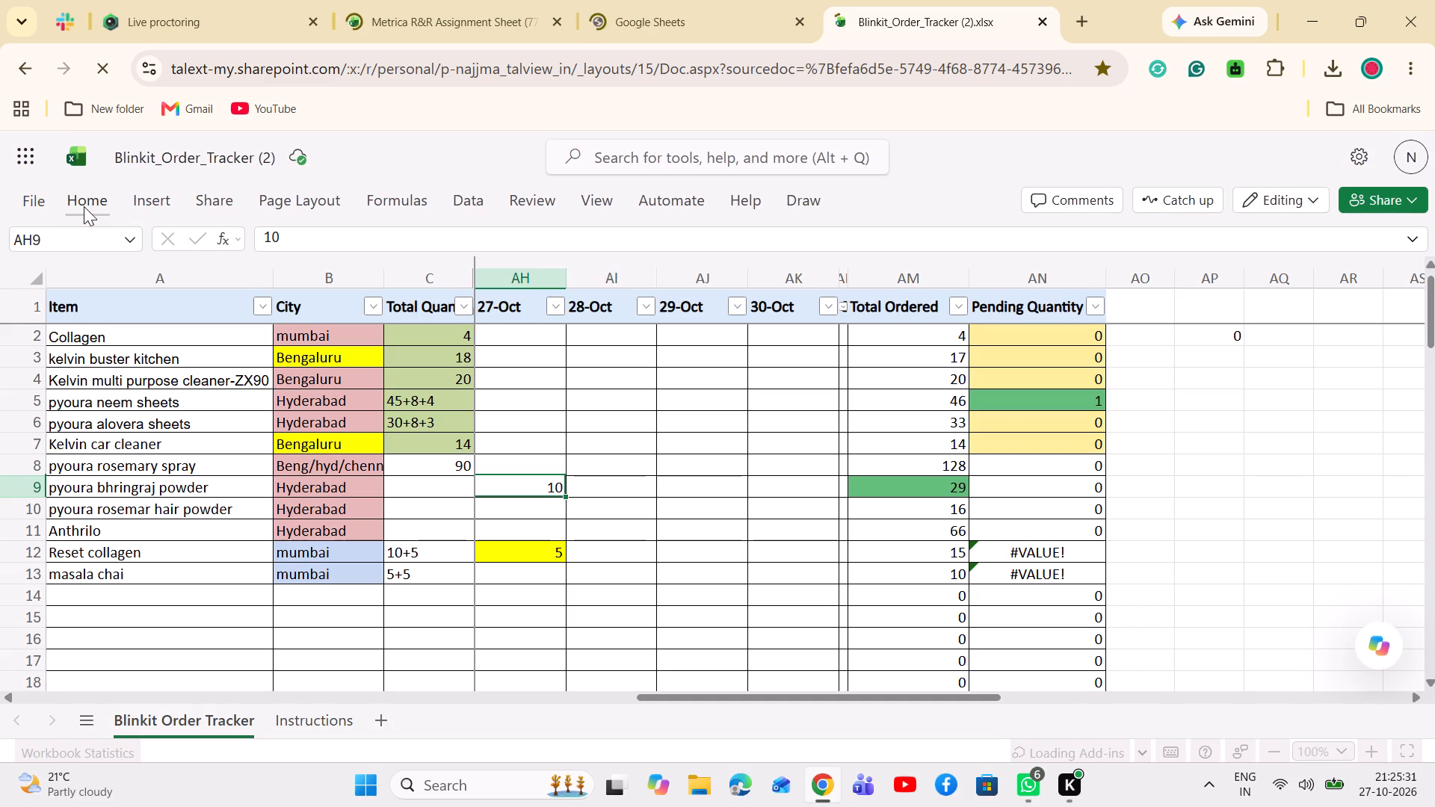
left_click(375, 282)
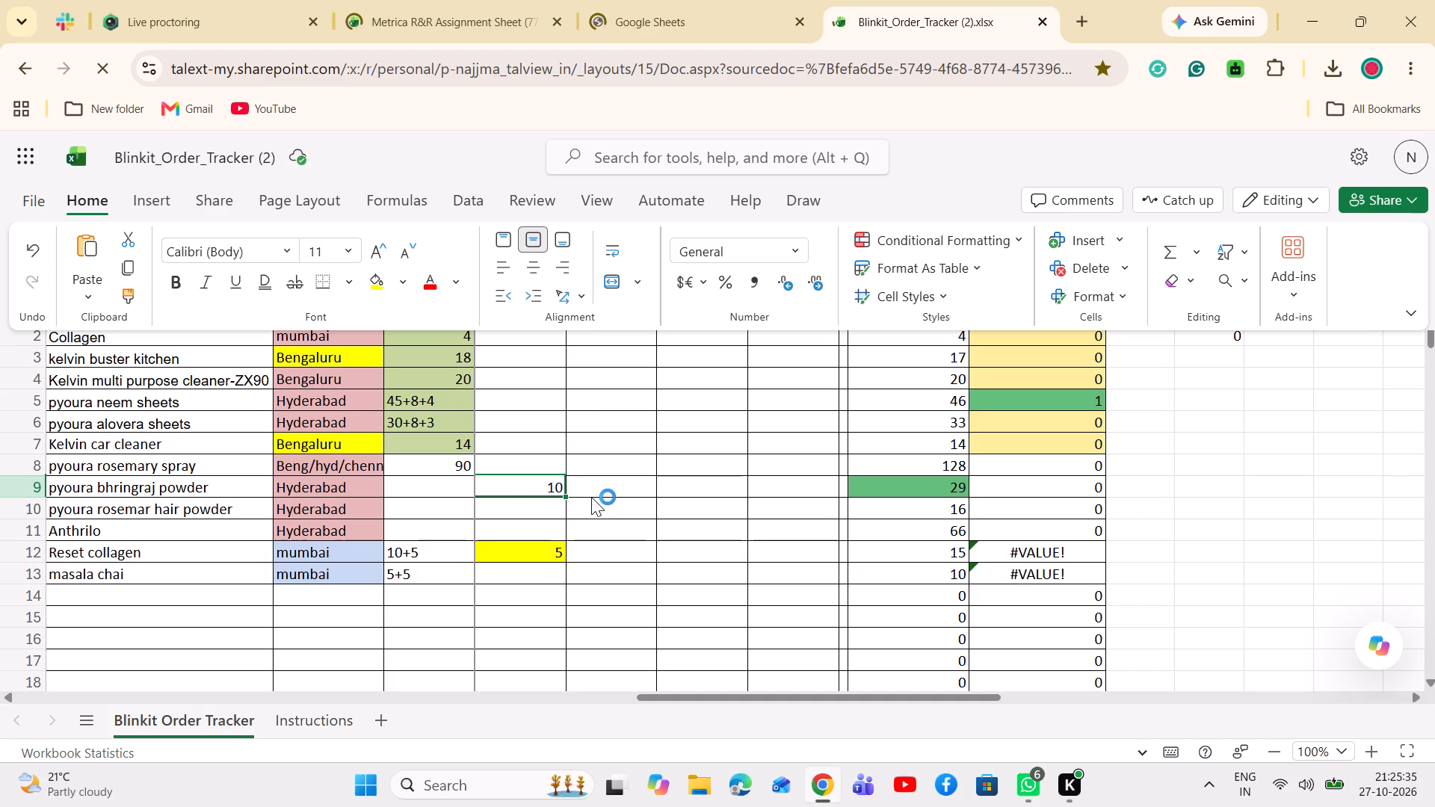
left_click(614, 489)
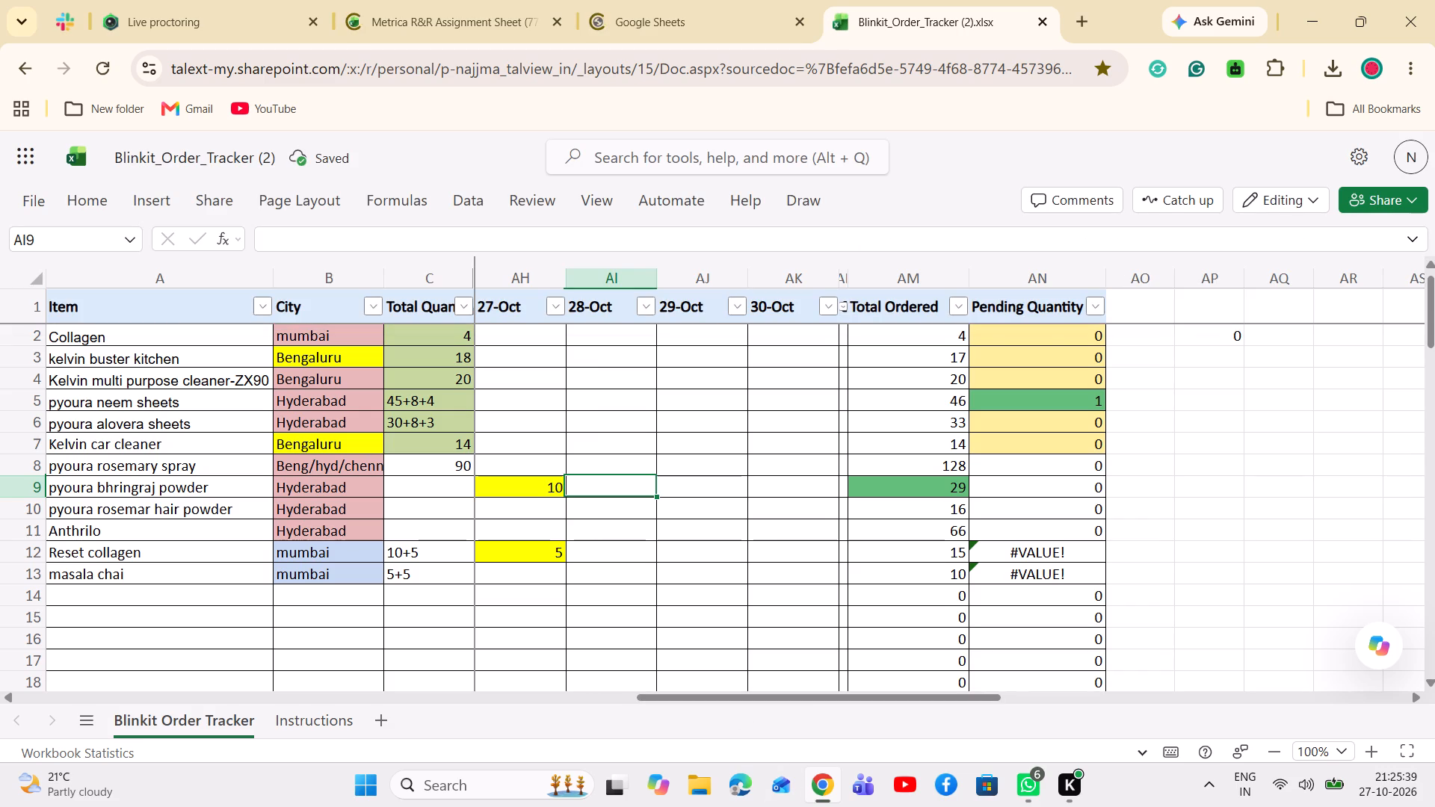
Check the sum of the Total Ordered values for all listed items from Collagen to masala chai.
left_click_drag(948, 336, 954, 461)
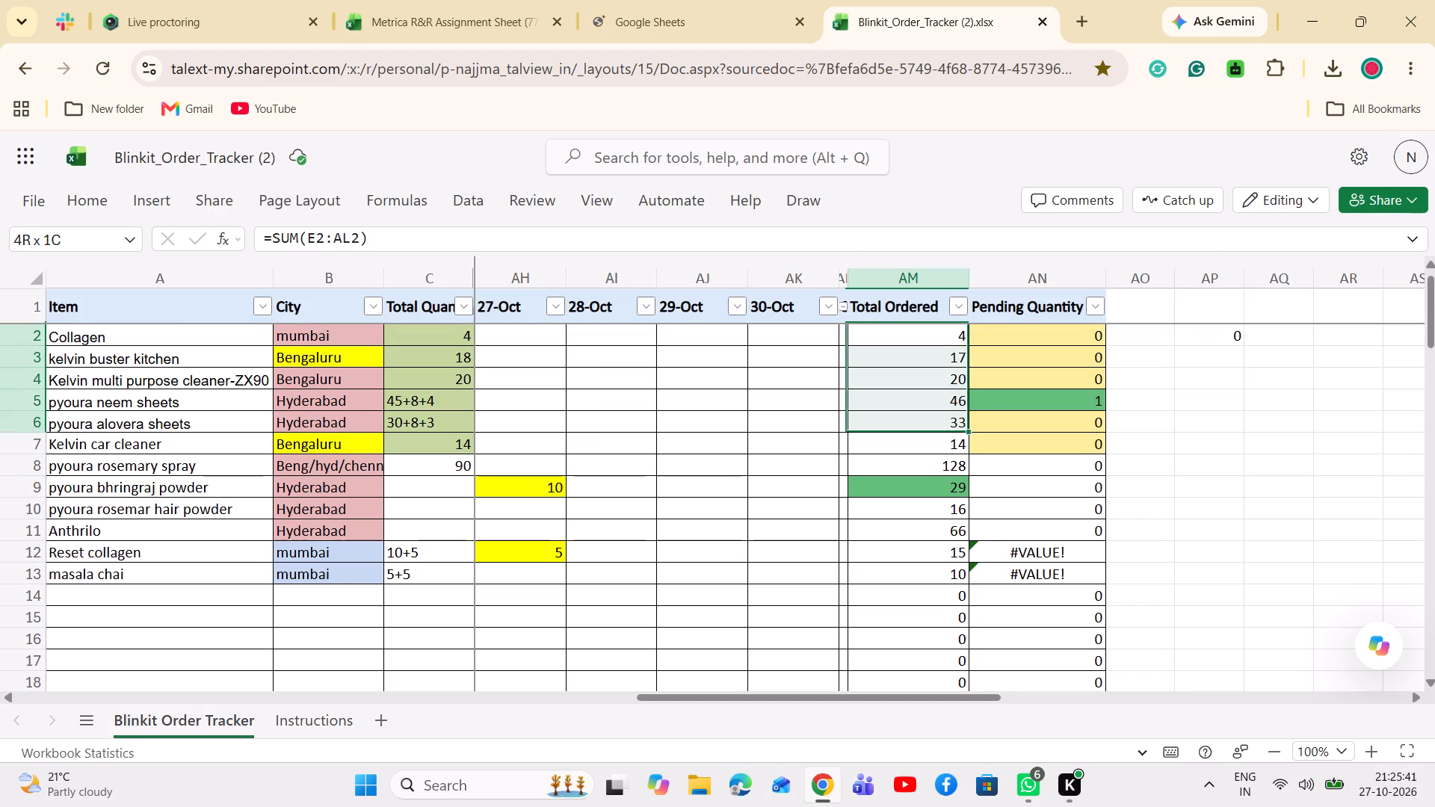
left_click_drag(954, 461, 957, 575)
left_click(541, 491)
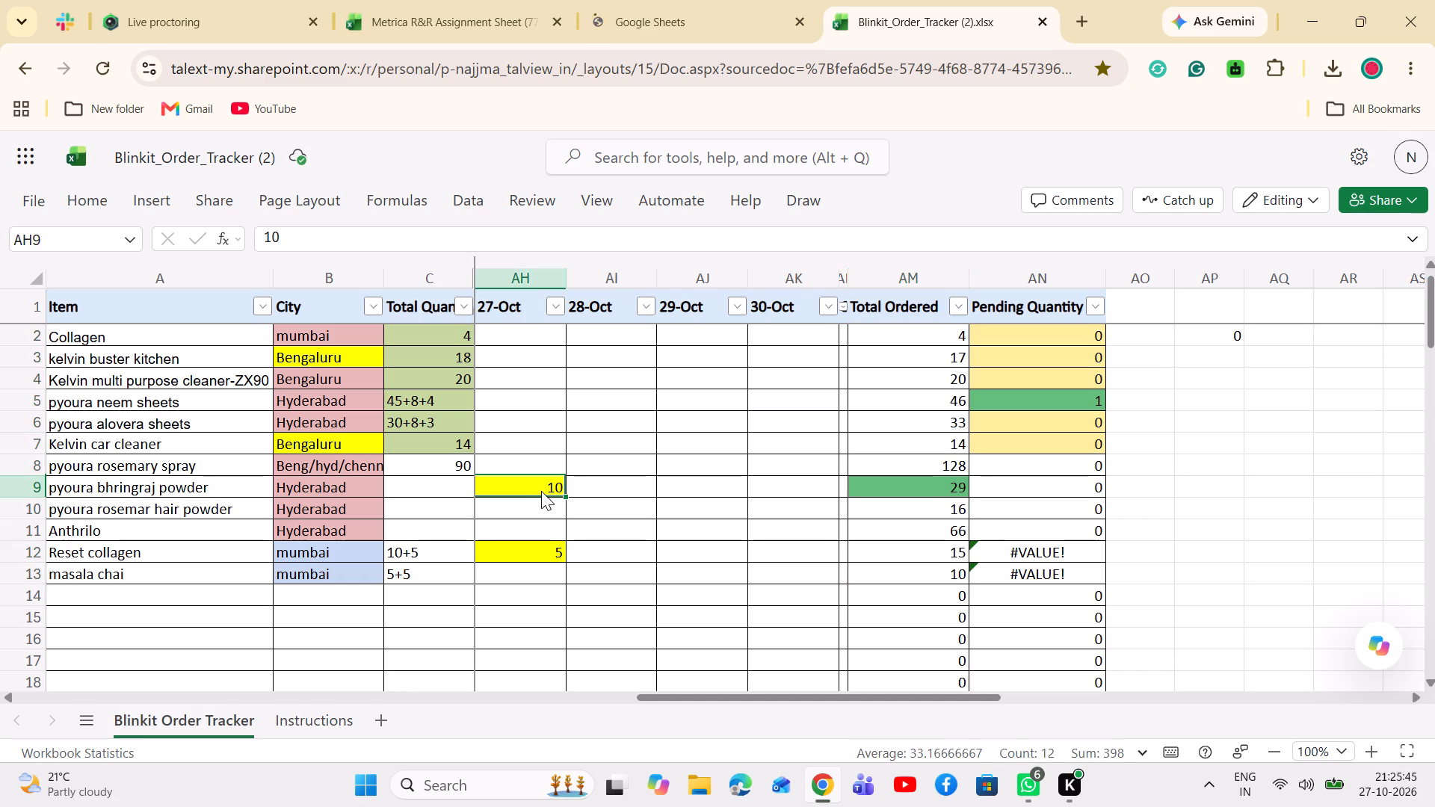
Review the daily order columns from 27-Oct back to 01-Oct.
left_click_drag(828, 696, 777, 696)
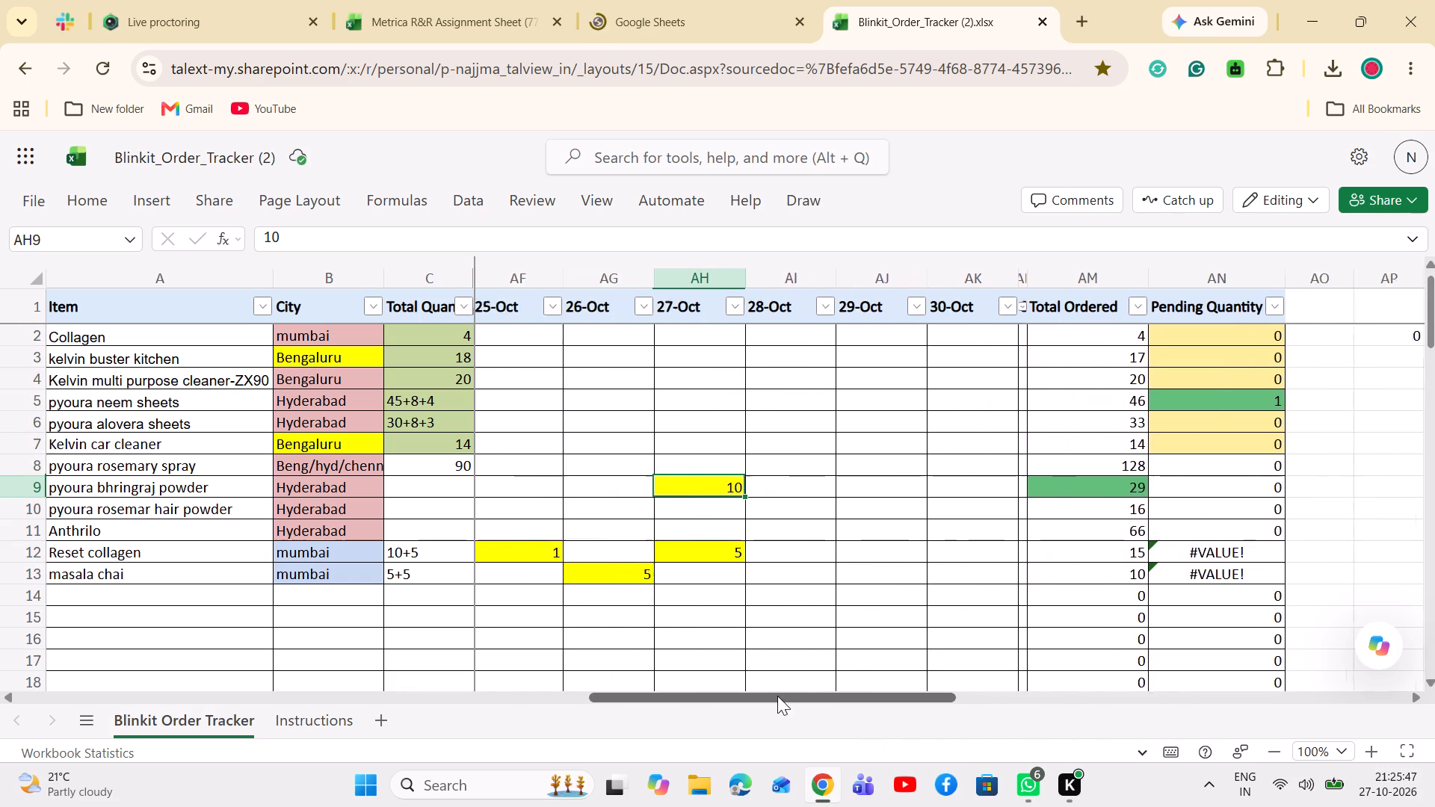
left_click_drag(777, 696, 410, 701)
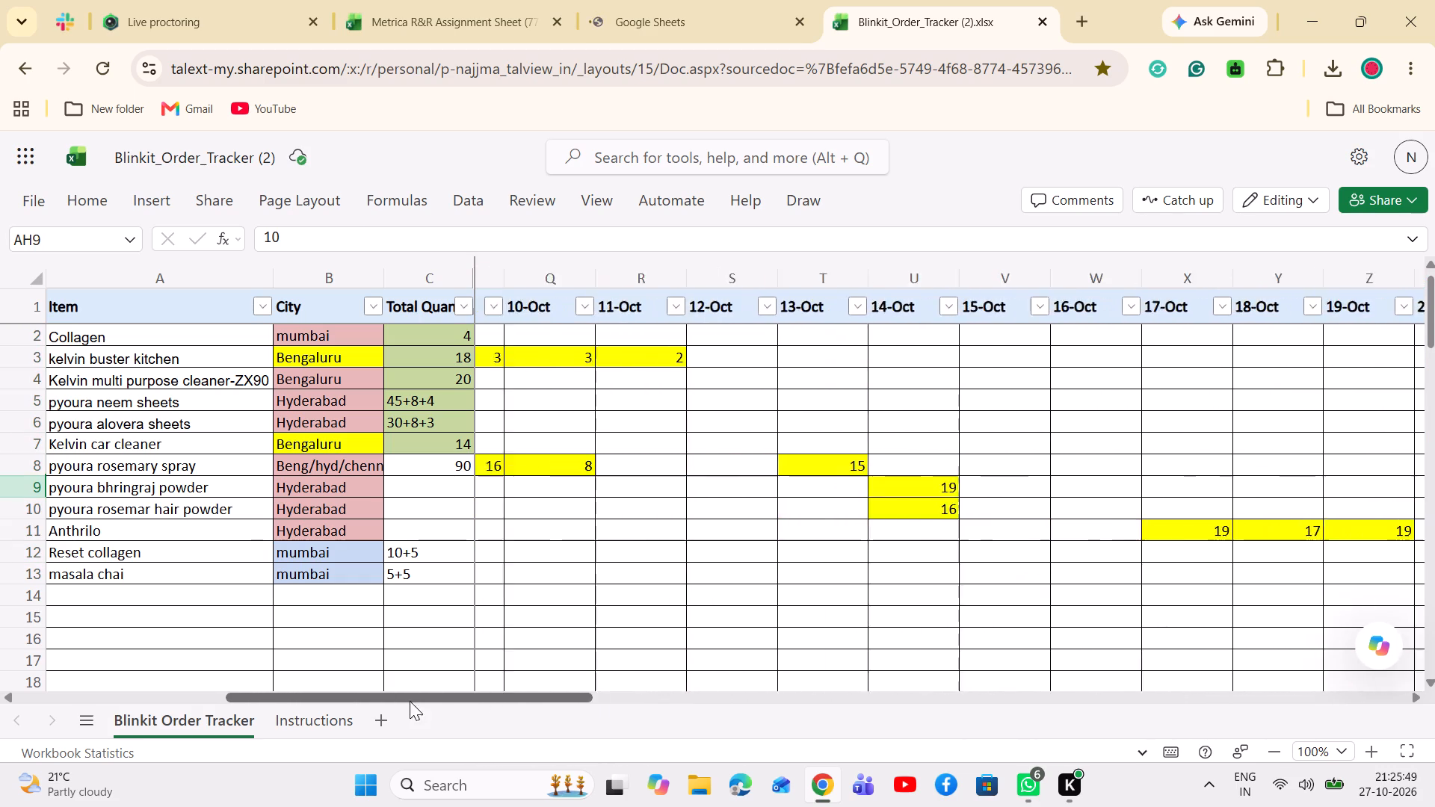
left_click_drag(410, 701, 338, 706)
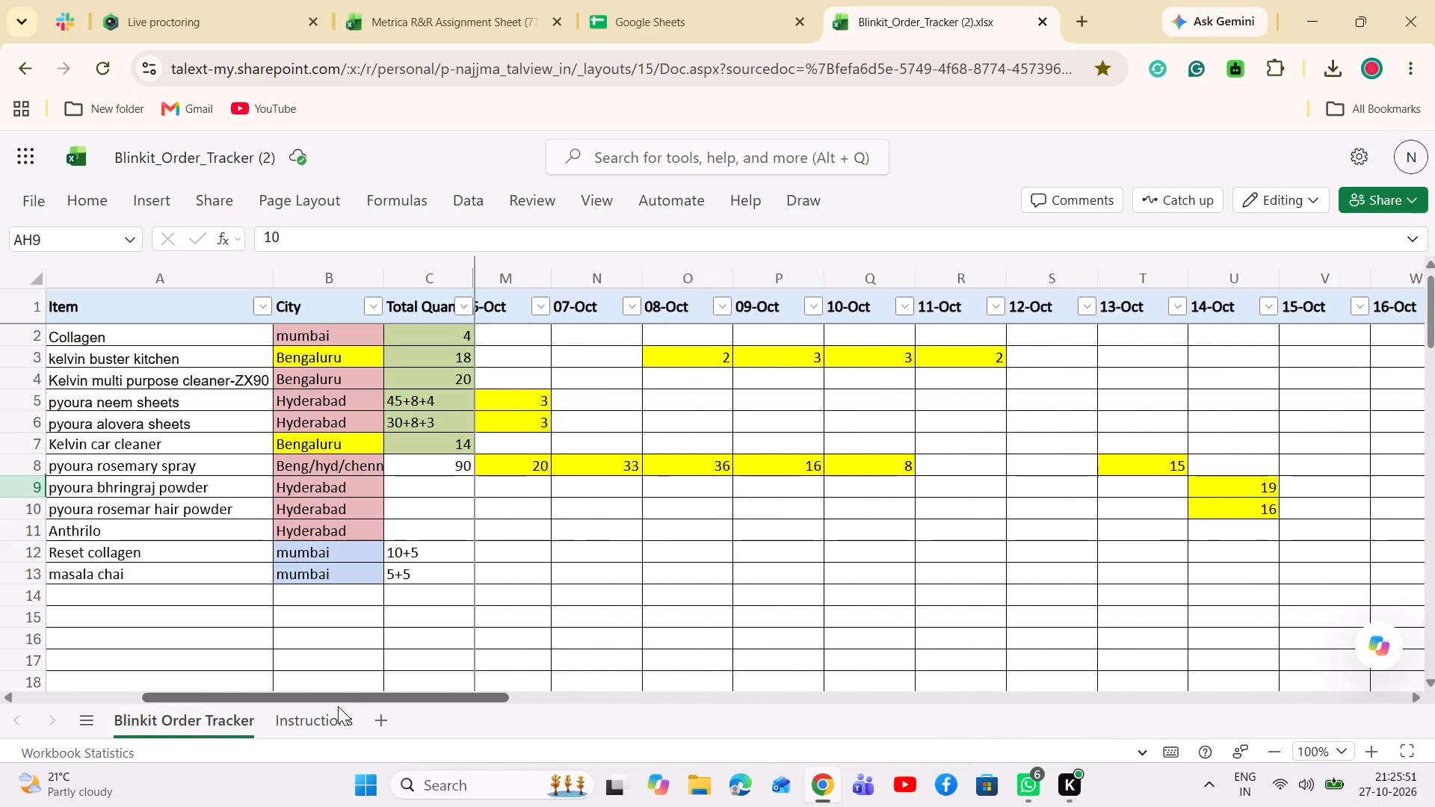
left_click_drag(338, 706, 839, 670)
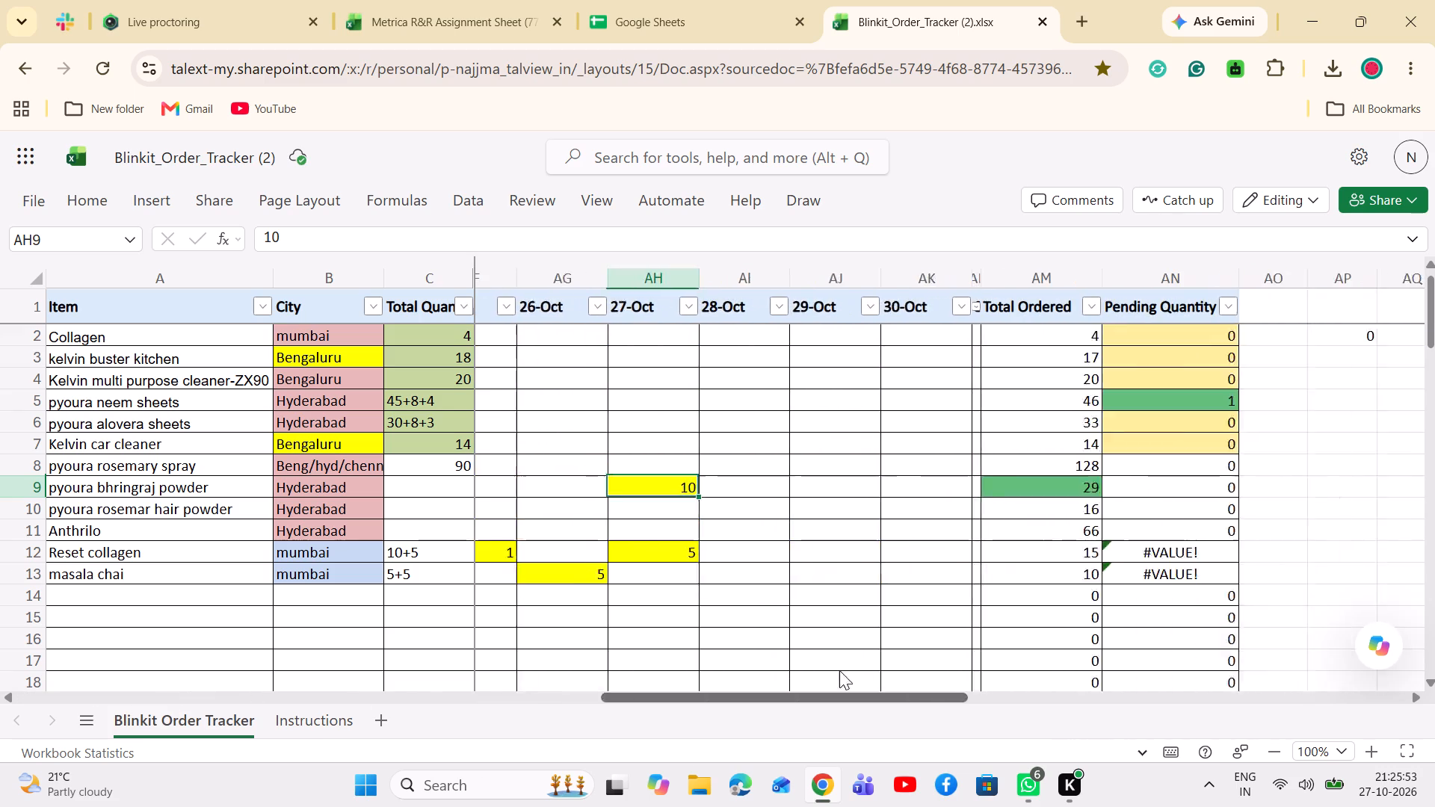
left_click_drag(839, 670, 611, 646)
left_click_drag(540, 646, 0, 649)
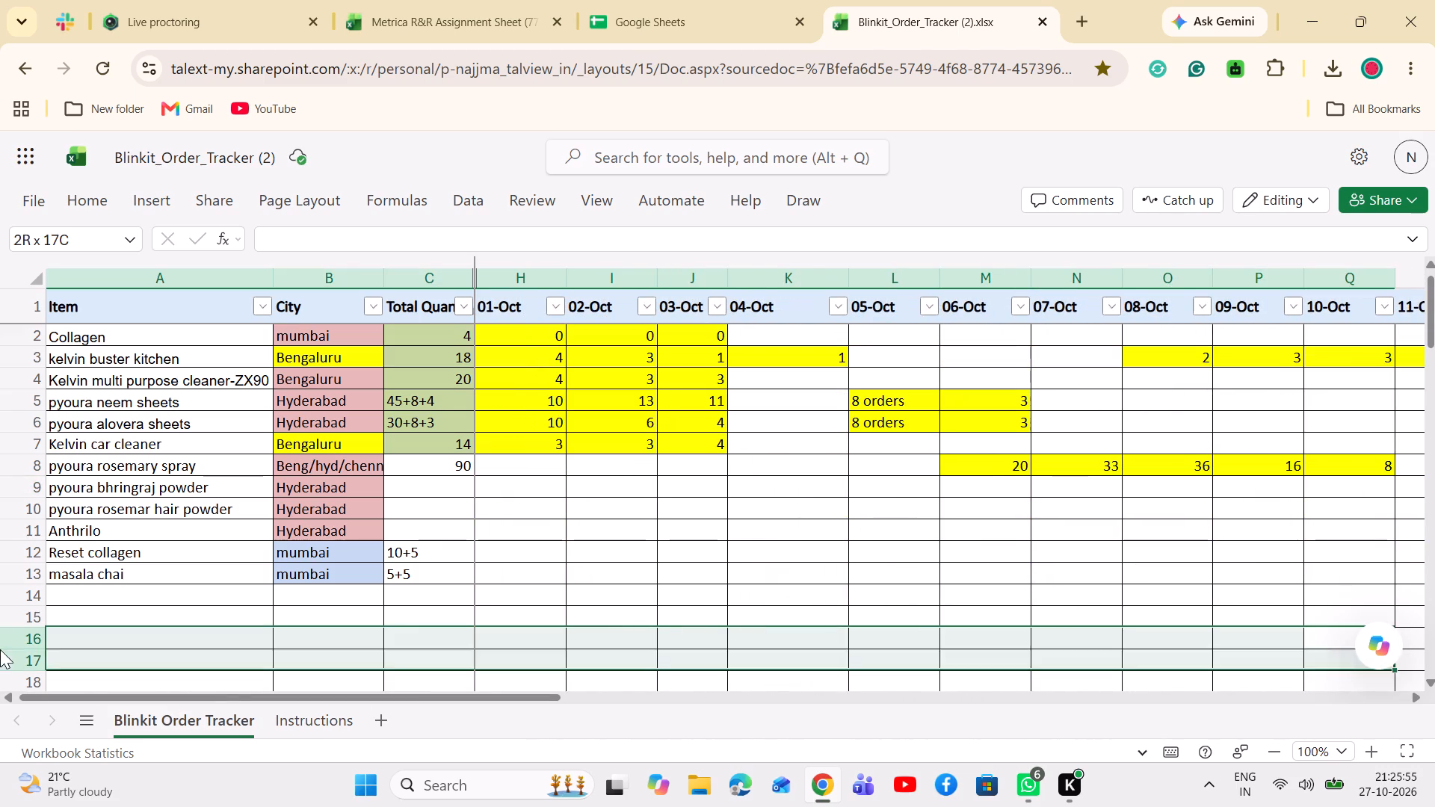
left_click_drag(0, 649, 0, 650)
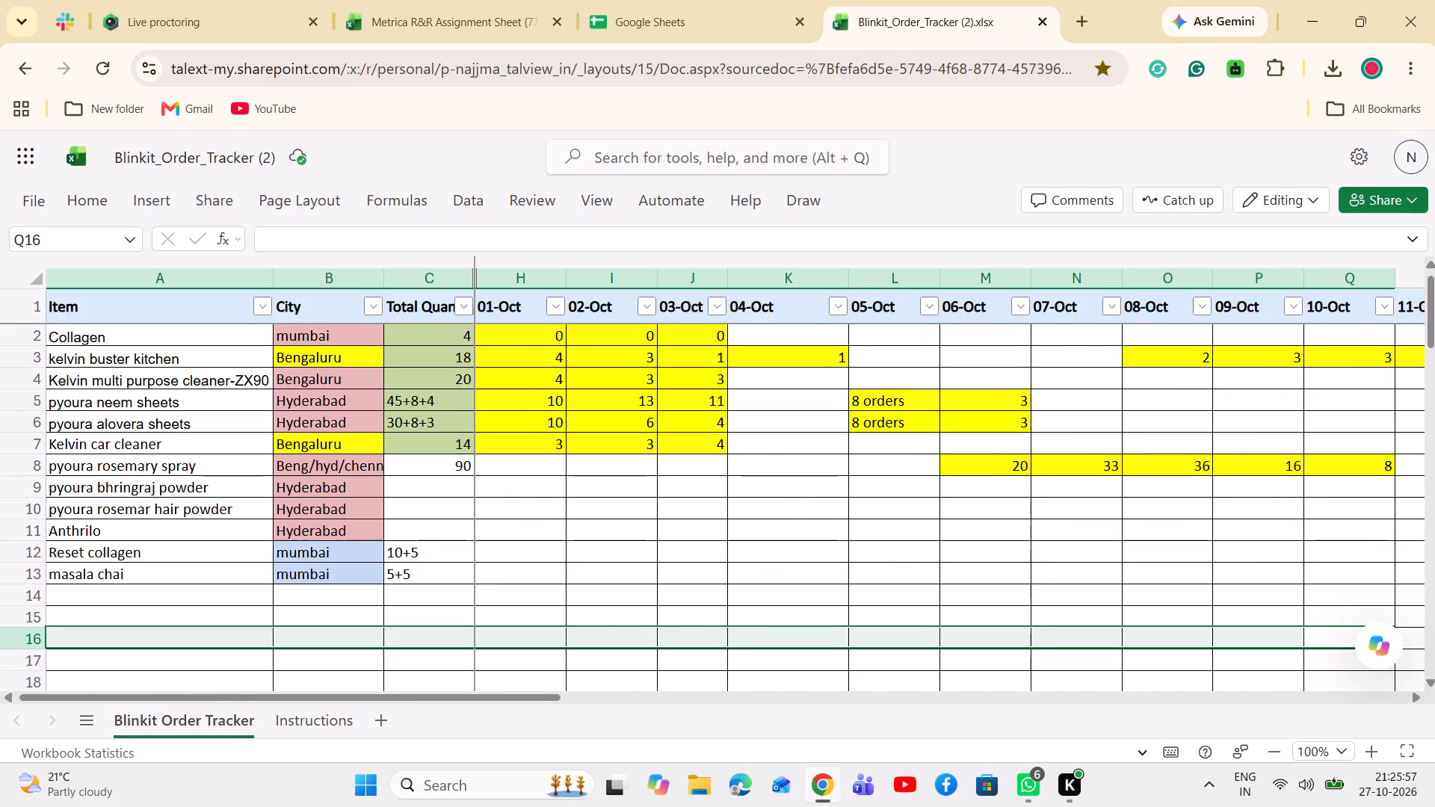
Select blocks of daily order quantities between 01-Oct and 27-Oct to check their sums.
left_click(480, 293)
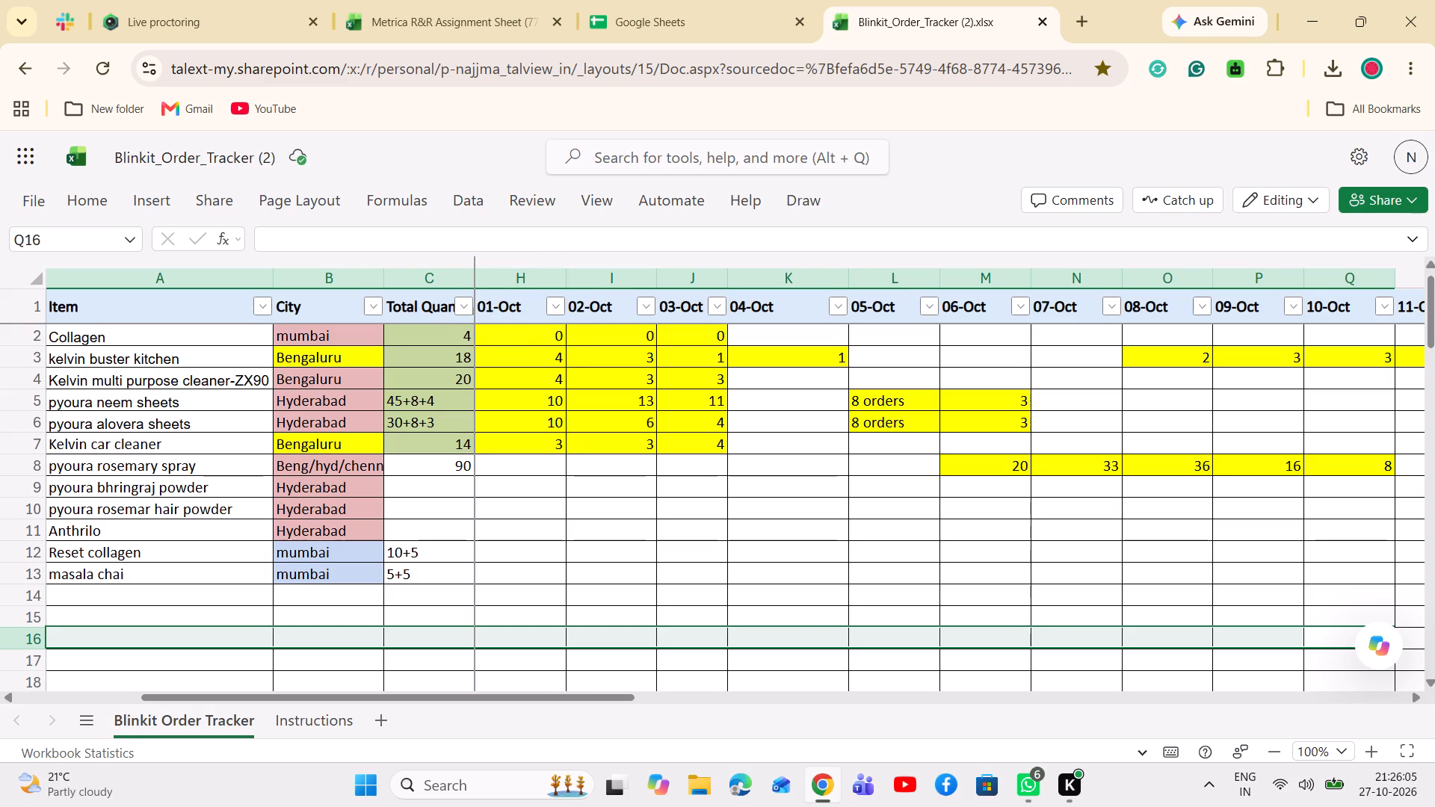
left_click_drag(526, 332, 534, 380)
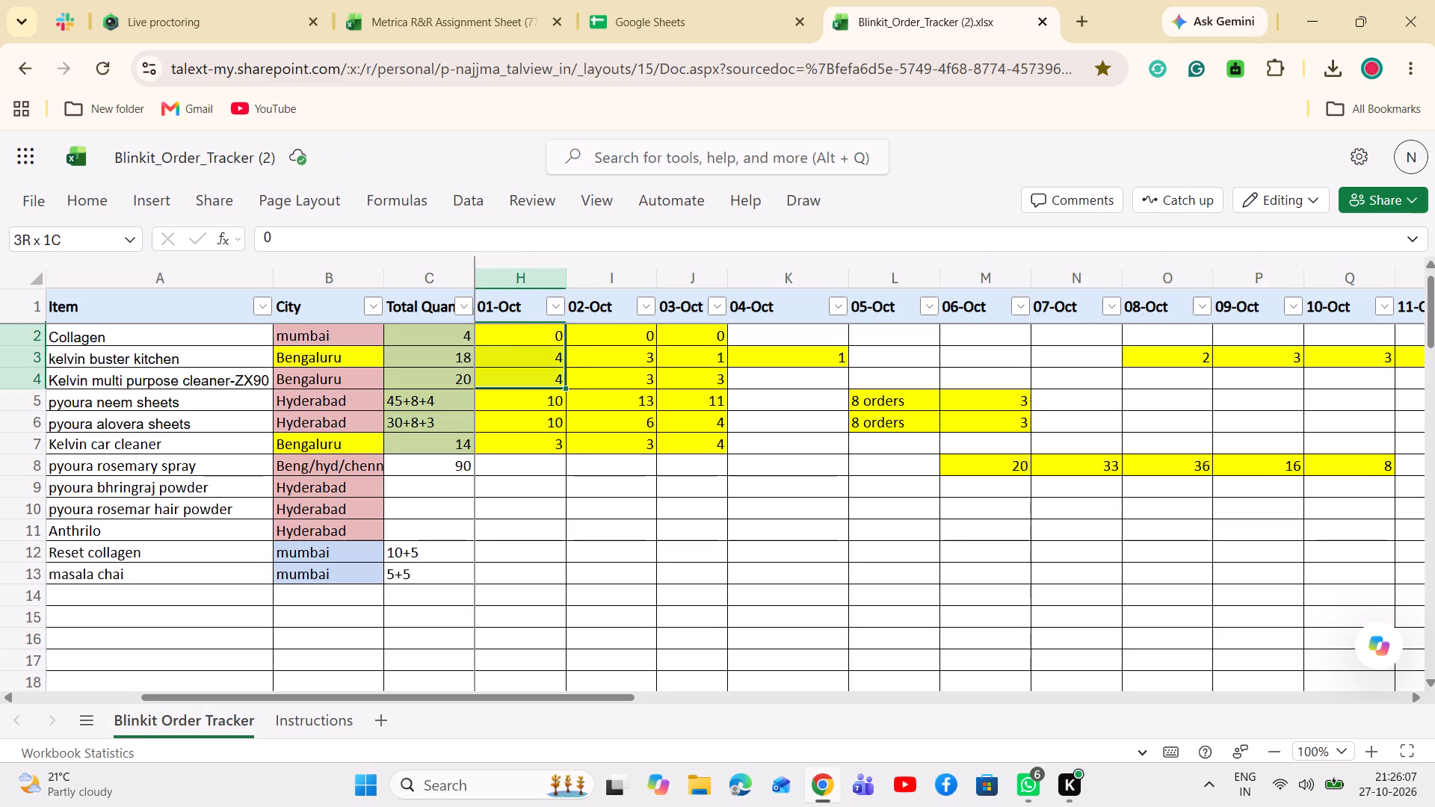
left_click_drag(534, 380, 576, 584)
left_click_drag(580, 577, 587, 573)
left_click(593, 571)
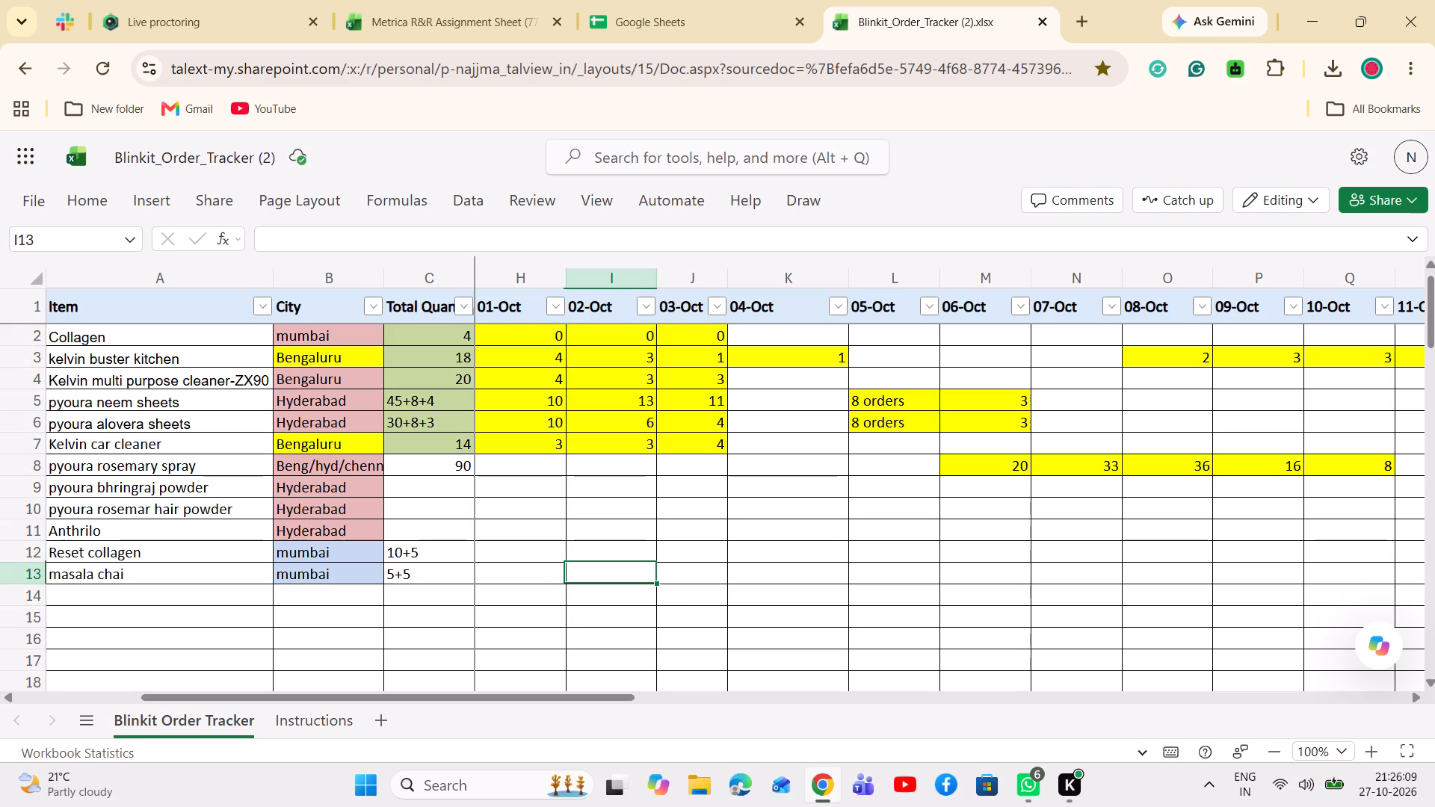
left_click_drag(520, 339, 581, 591)
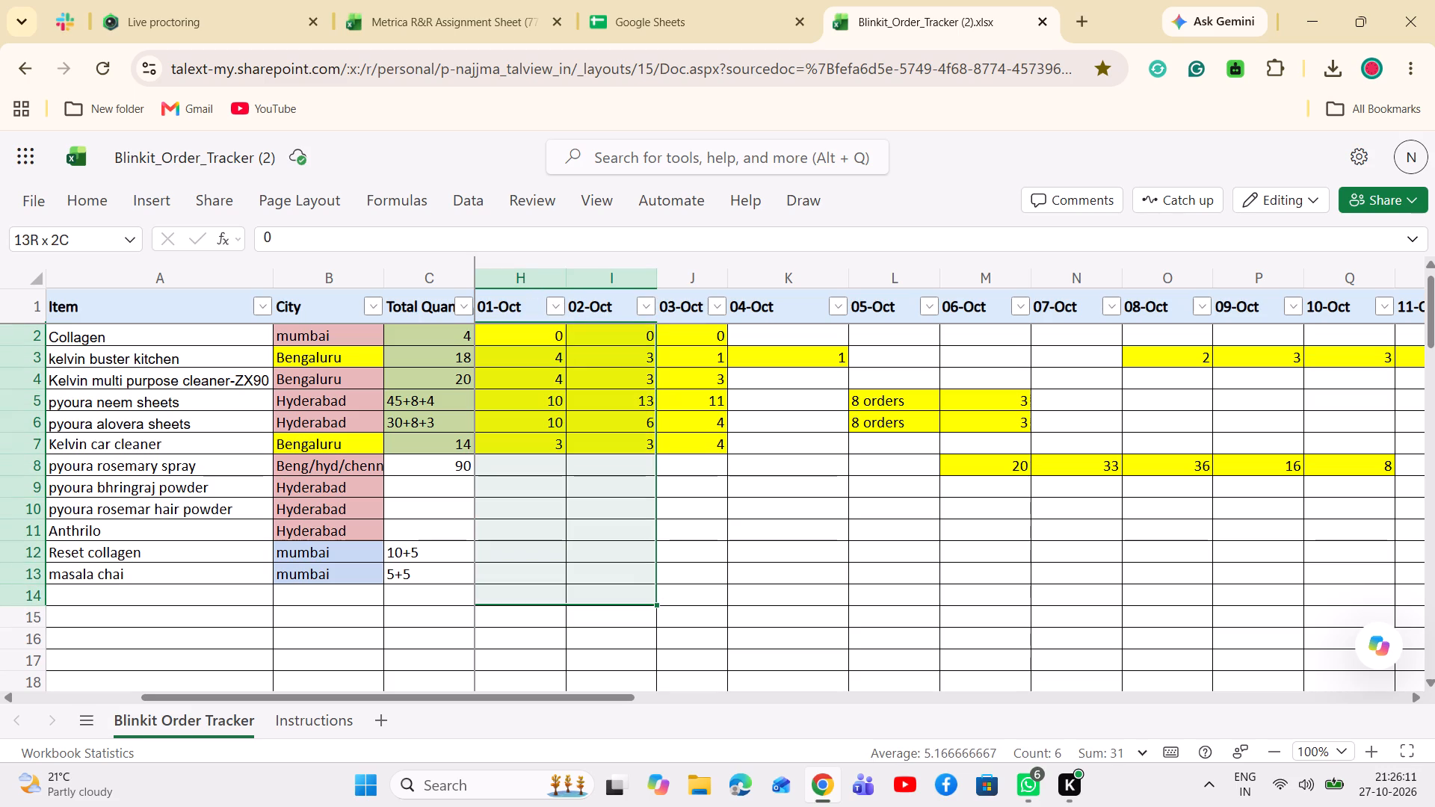
left_click_drag(581, 591, 581, 591)
left_click(928, 612)
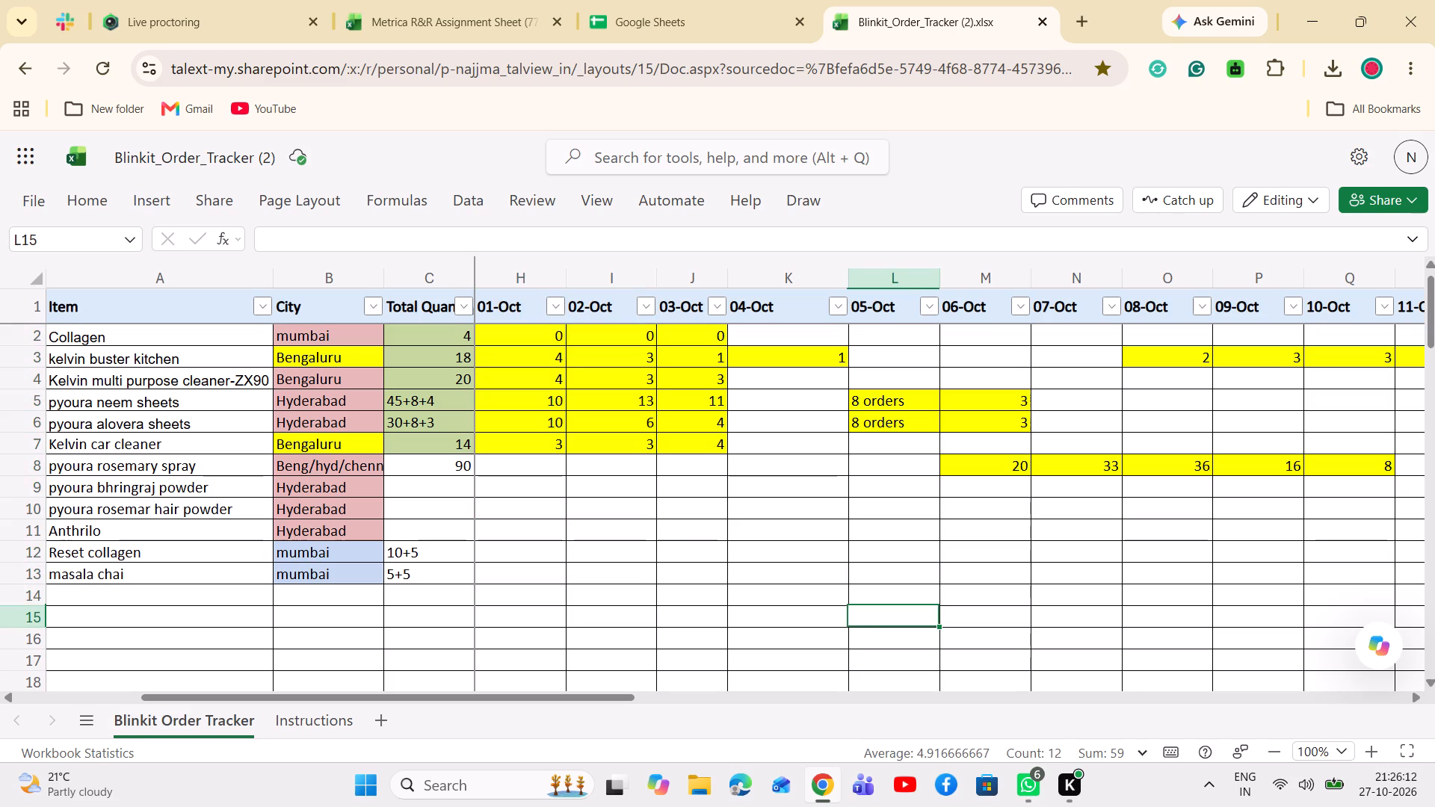
left_click(530, 336)
left_click_drag(531, 367, 520, 448)
left_click_drag(520, 473, 1188, 589)
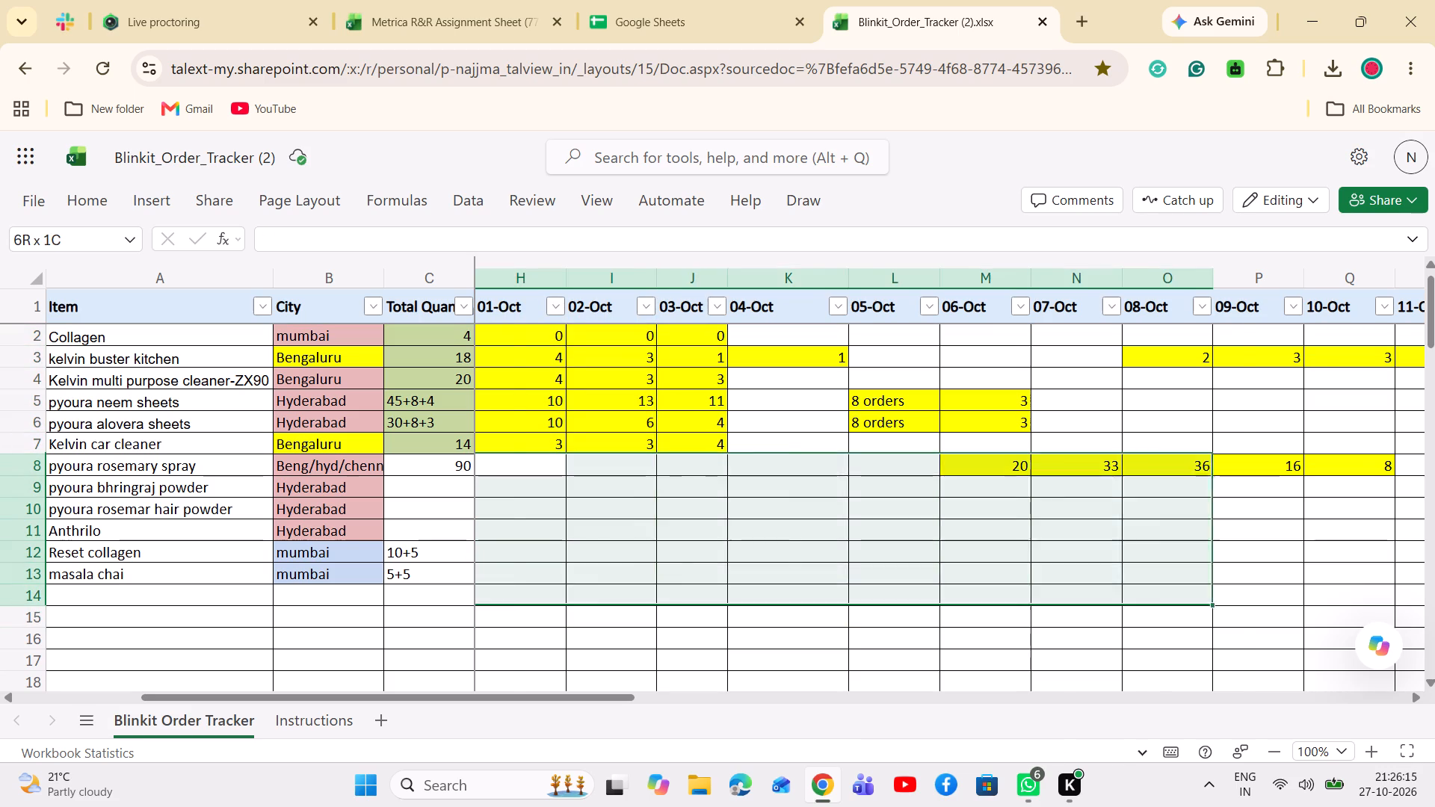
left_click_drag(1188, 589, 1120, 551)
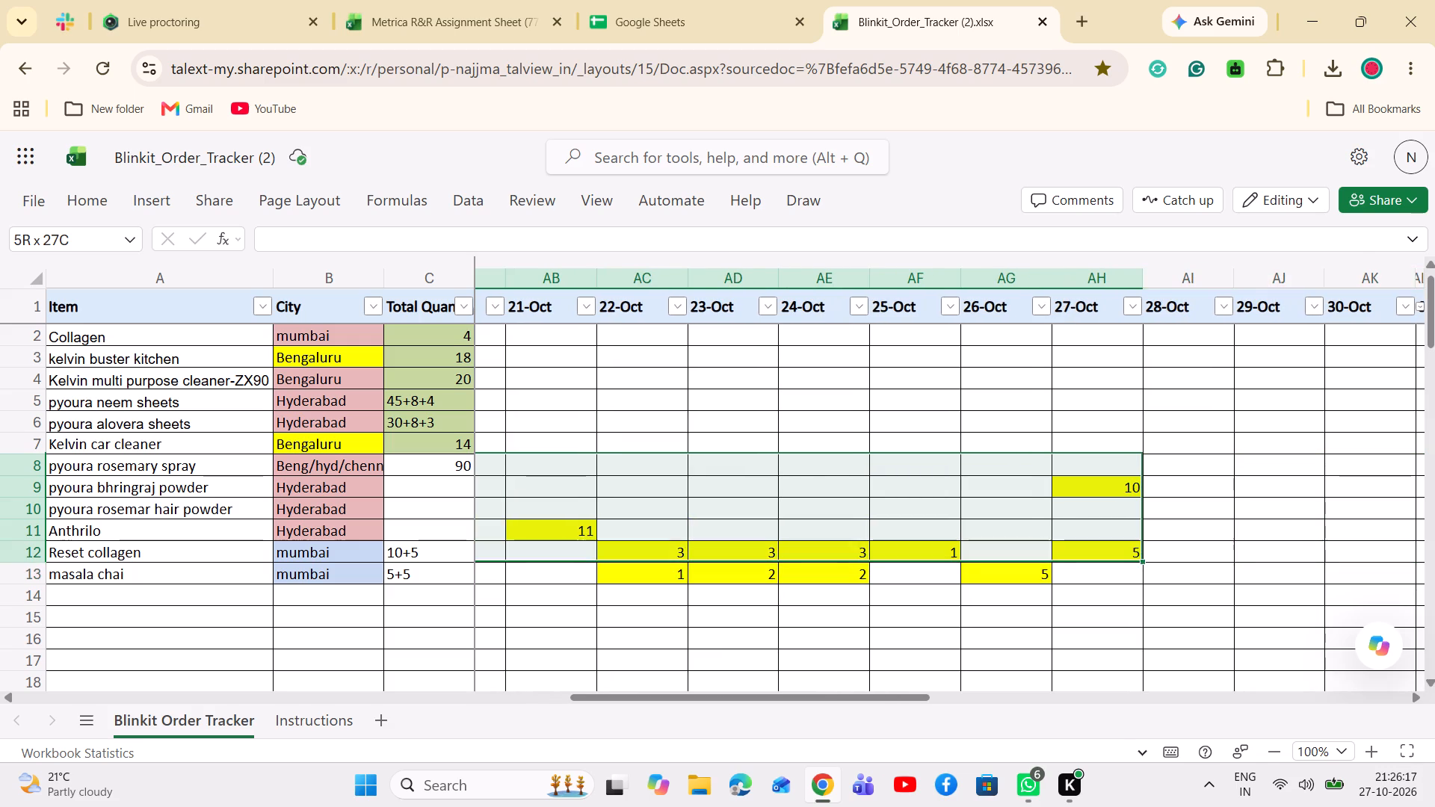
left_click_drag(1120, 551, 1120, 565)
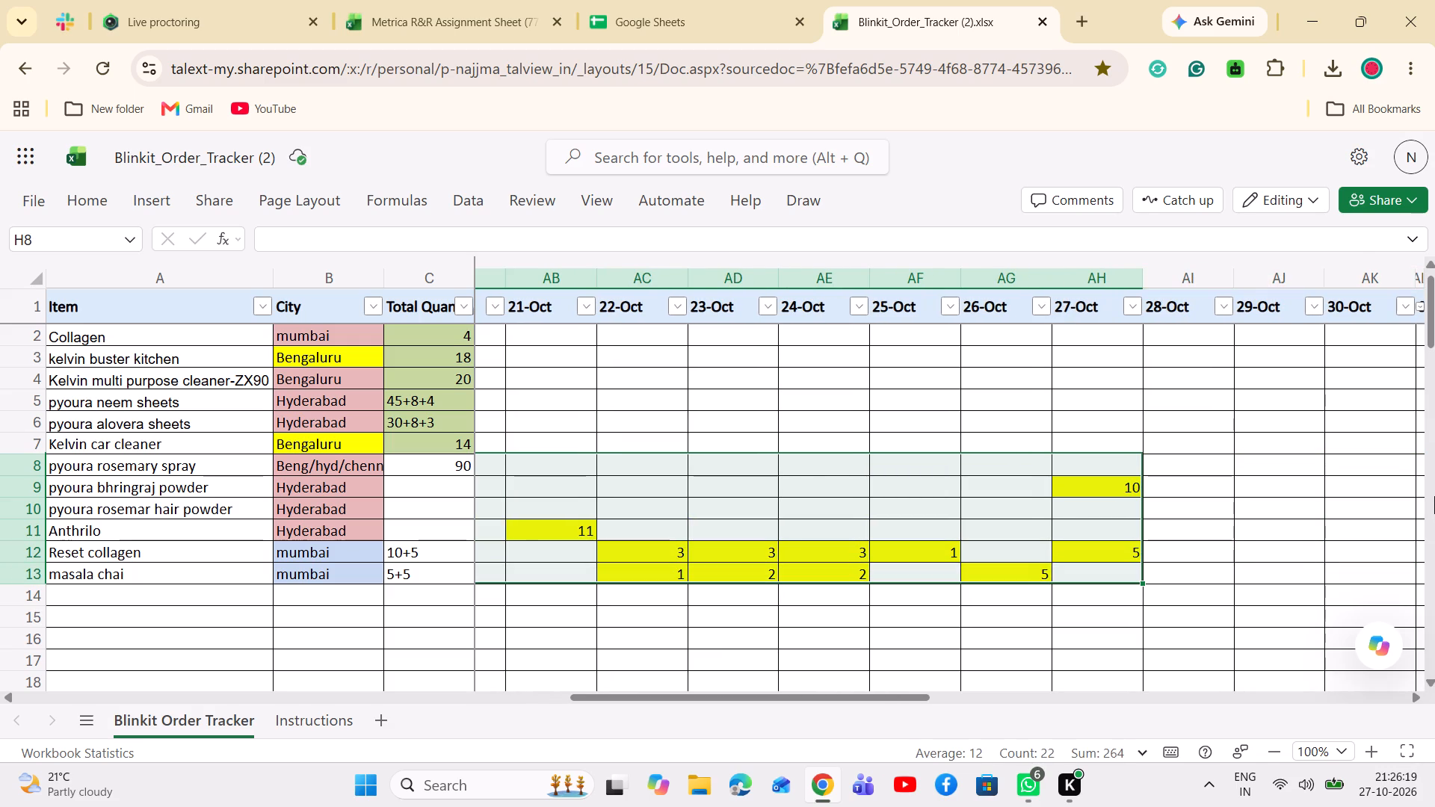
left_click(1194, 528)
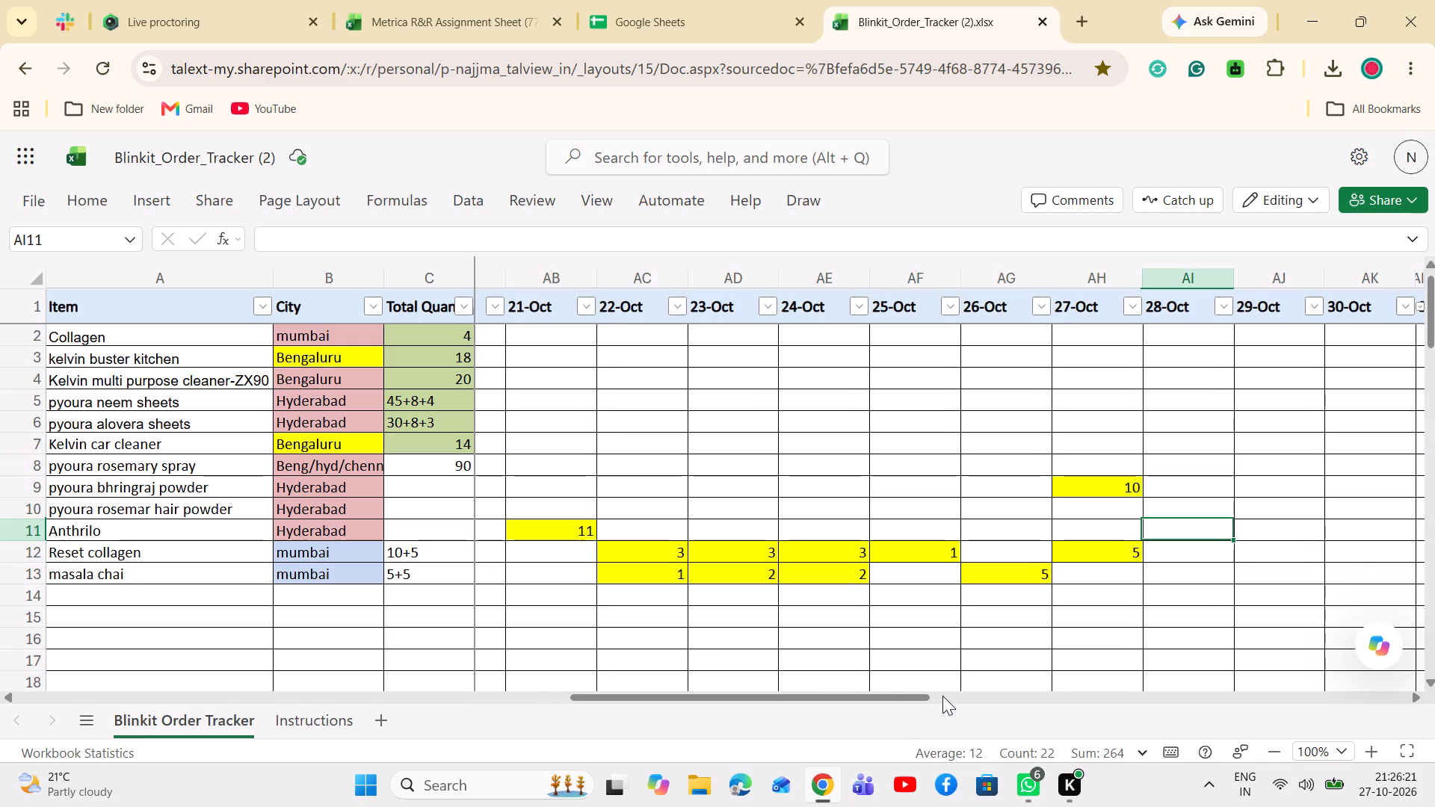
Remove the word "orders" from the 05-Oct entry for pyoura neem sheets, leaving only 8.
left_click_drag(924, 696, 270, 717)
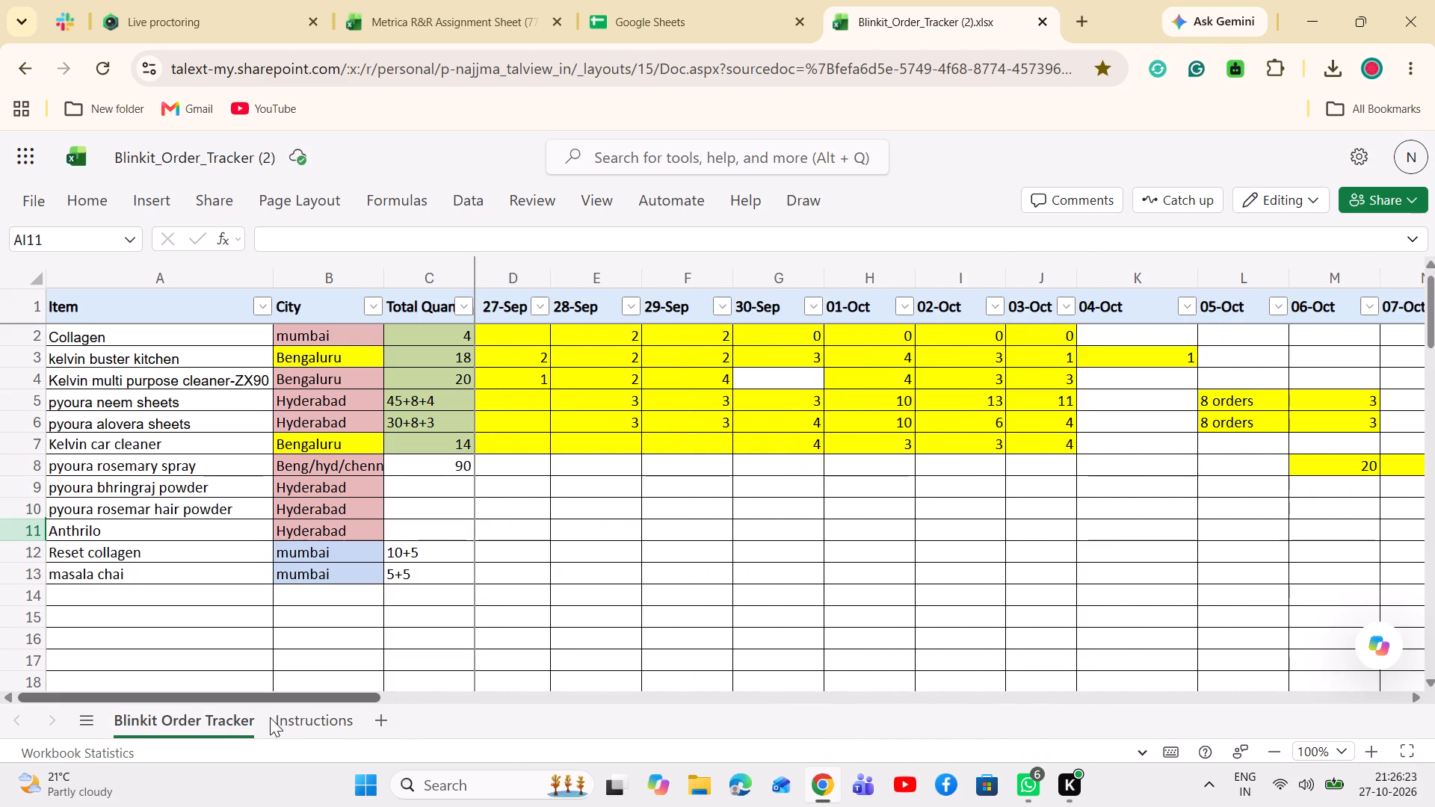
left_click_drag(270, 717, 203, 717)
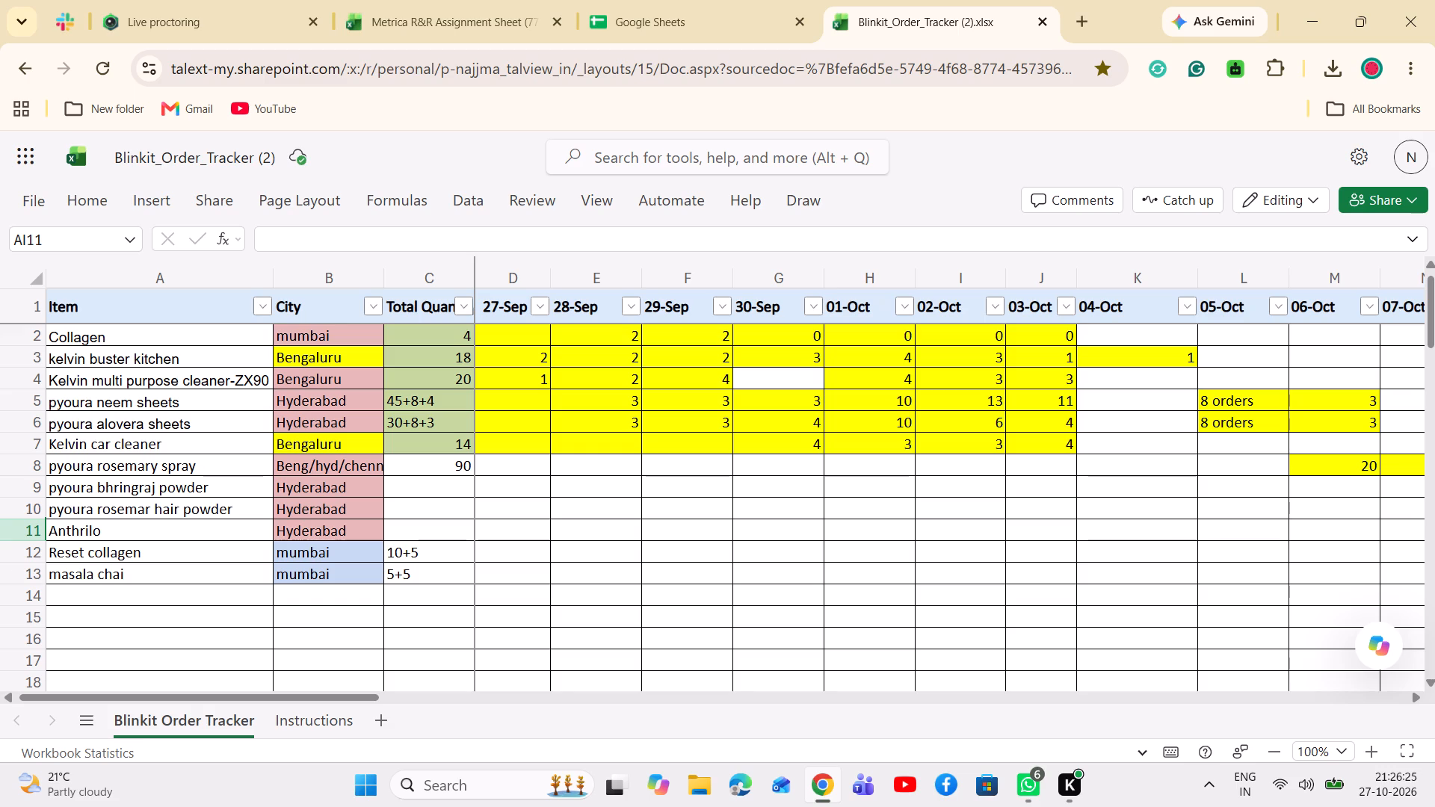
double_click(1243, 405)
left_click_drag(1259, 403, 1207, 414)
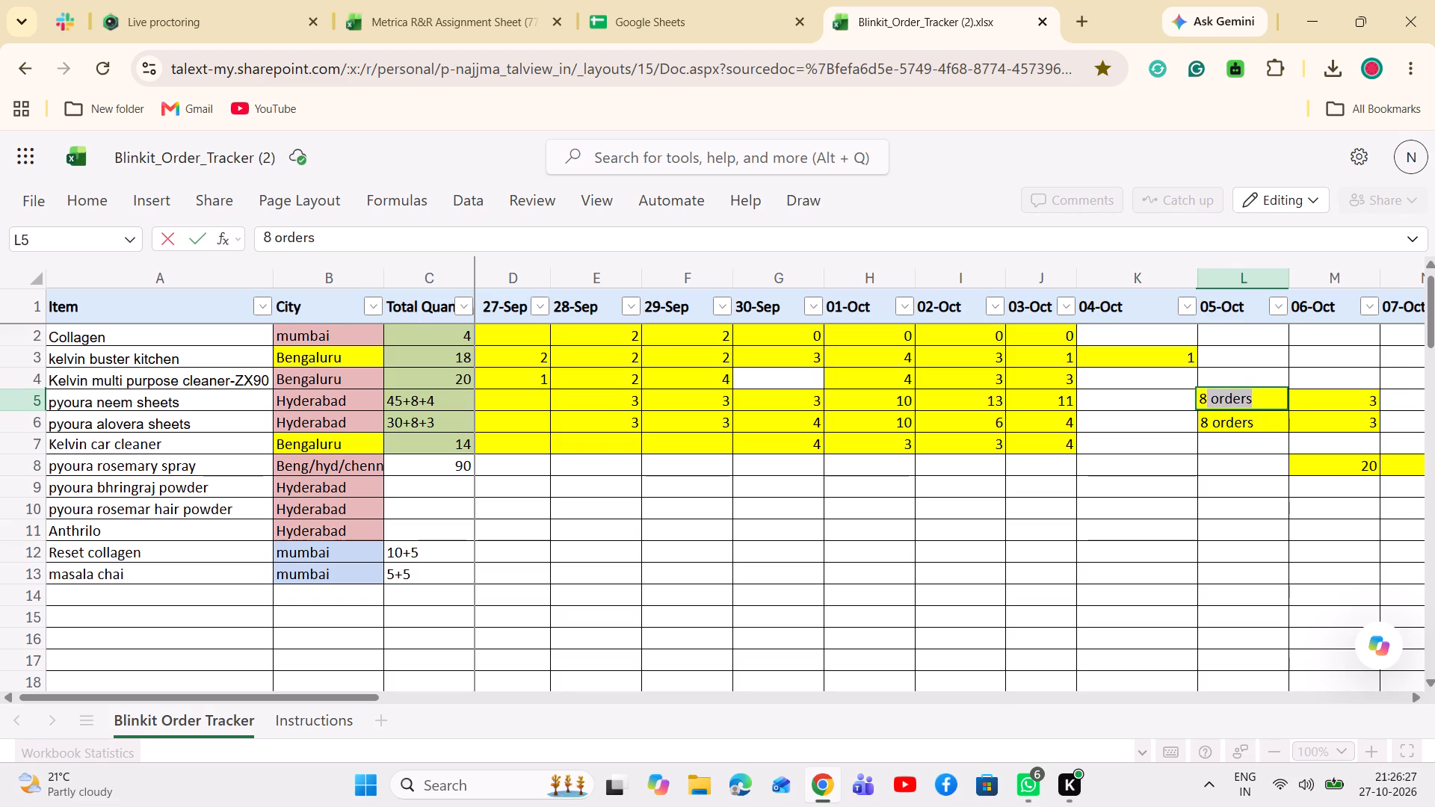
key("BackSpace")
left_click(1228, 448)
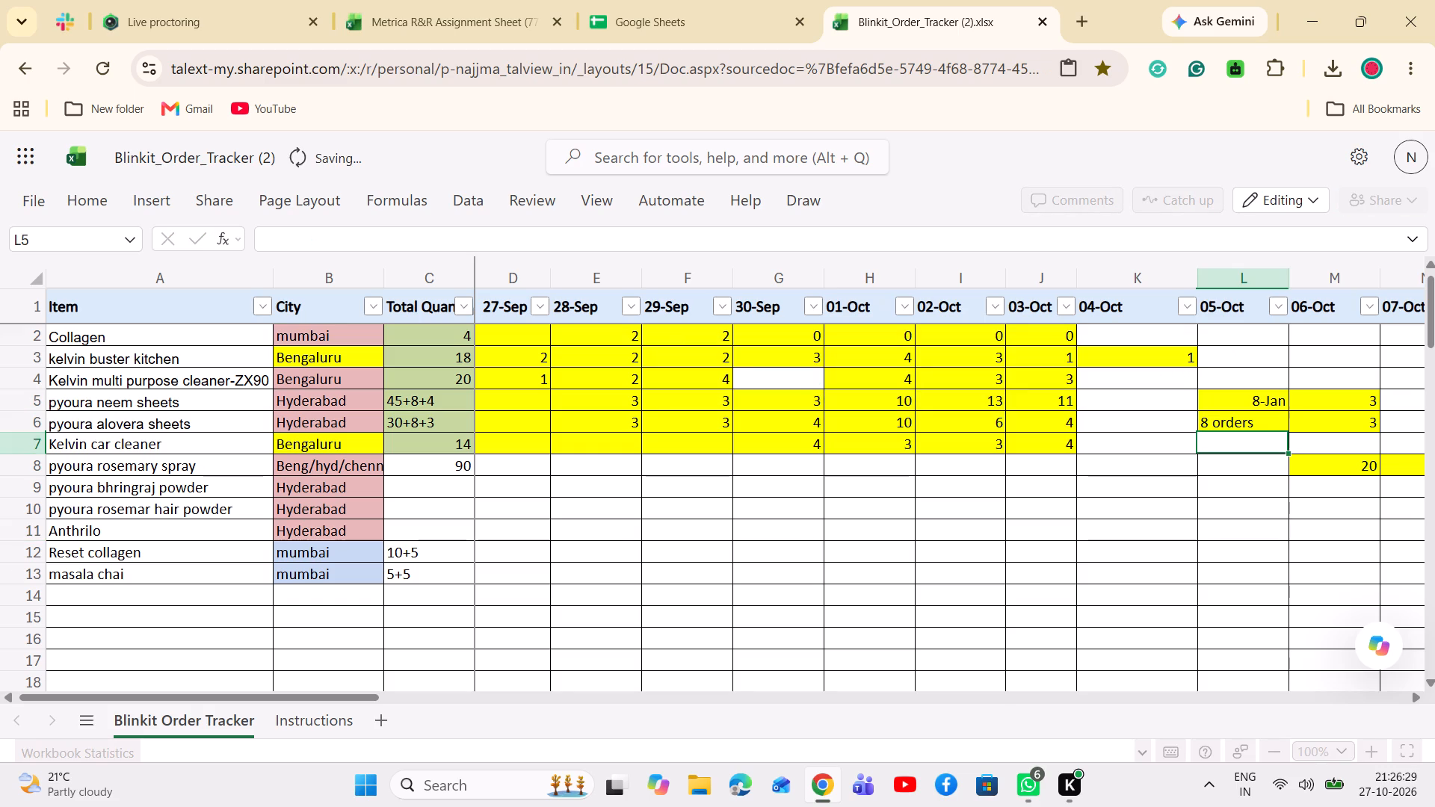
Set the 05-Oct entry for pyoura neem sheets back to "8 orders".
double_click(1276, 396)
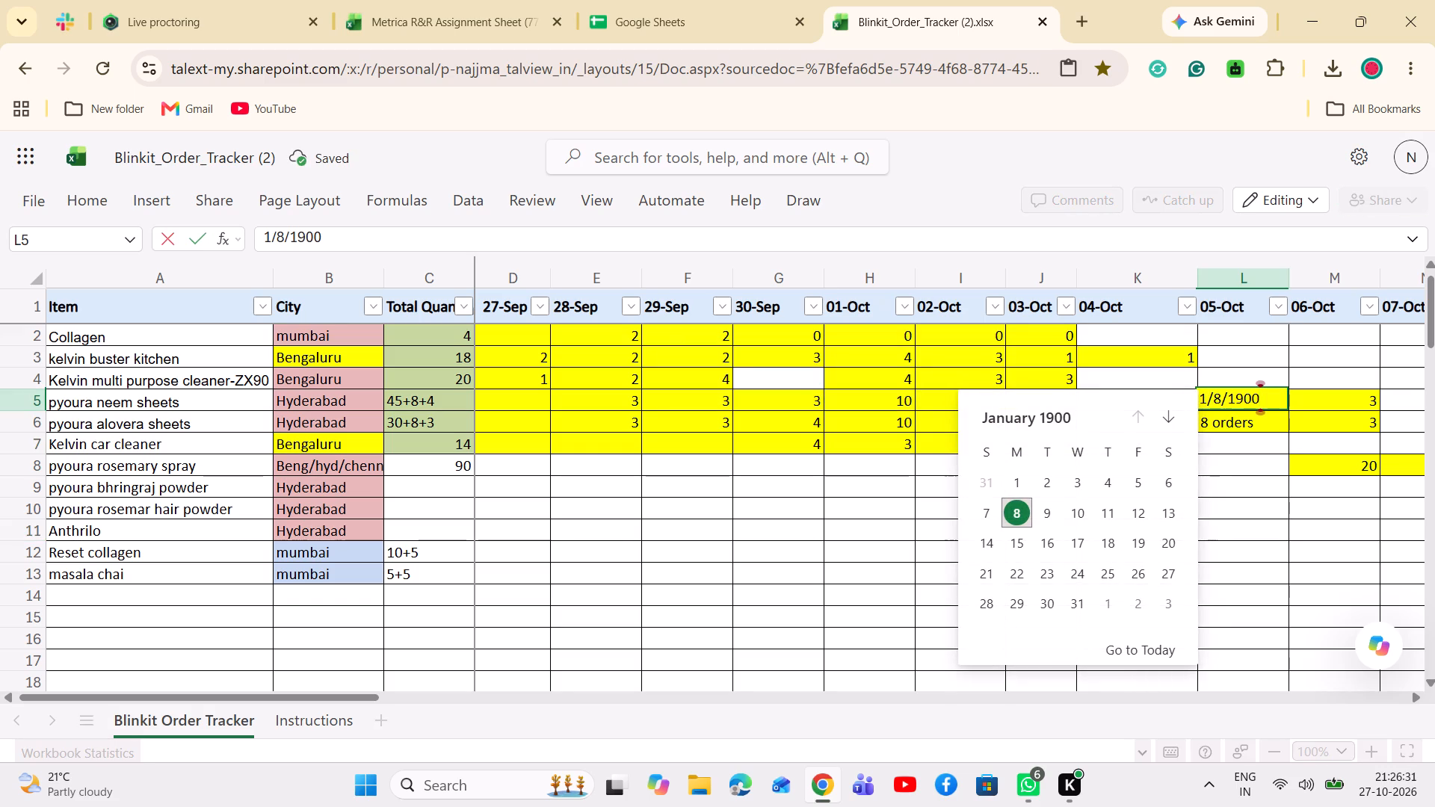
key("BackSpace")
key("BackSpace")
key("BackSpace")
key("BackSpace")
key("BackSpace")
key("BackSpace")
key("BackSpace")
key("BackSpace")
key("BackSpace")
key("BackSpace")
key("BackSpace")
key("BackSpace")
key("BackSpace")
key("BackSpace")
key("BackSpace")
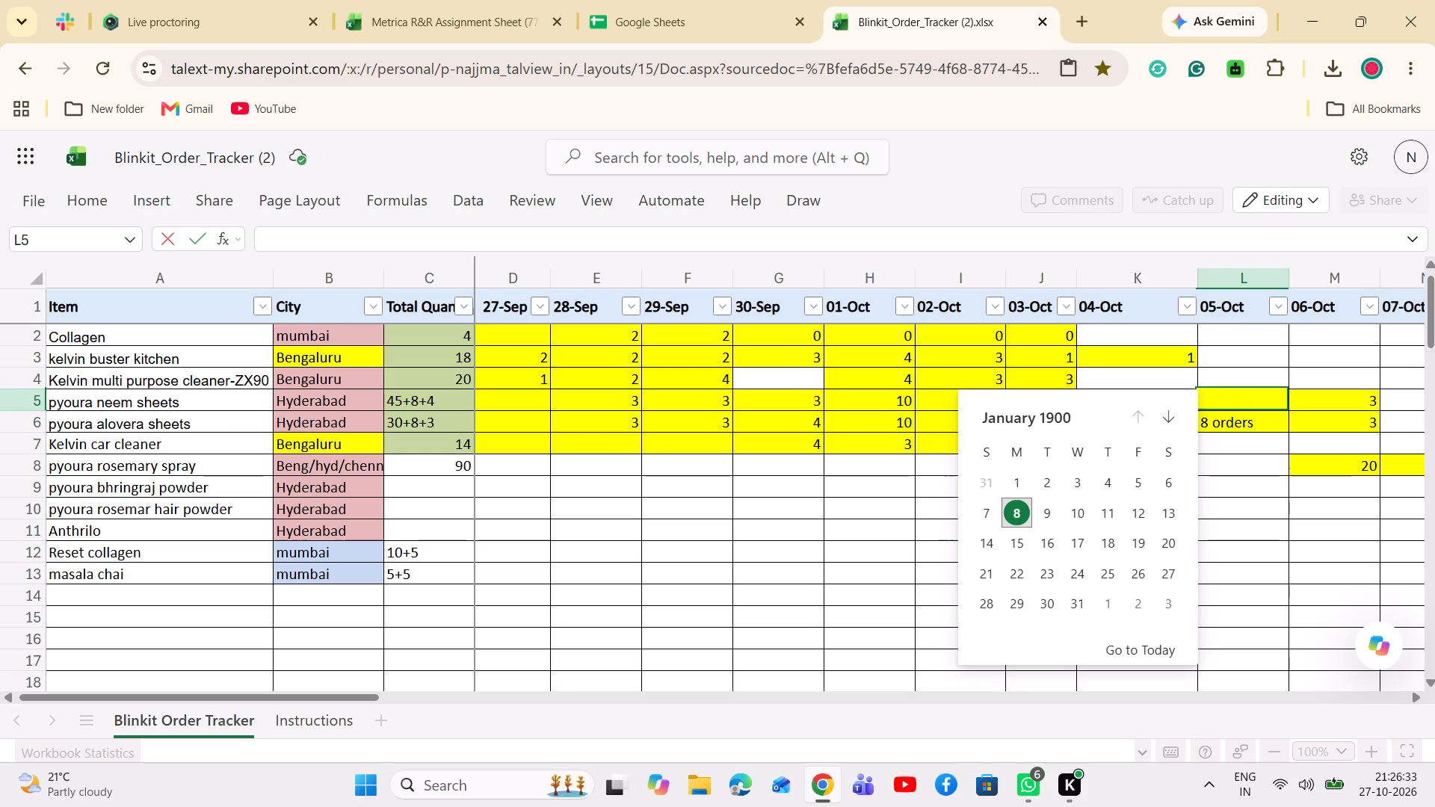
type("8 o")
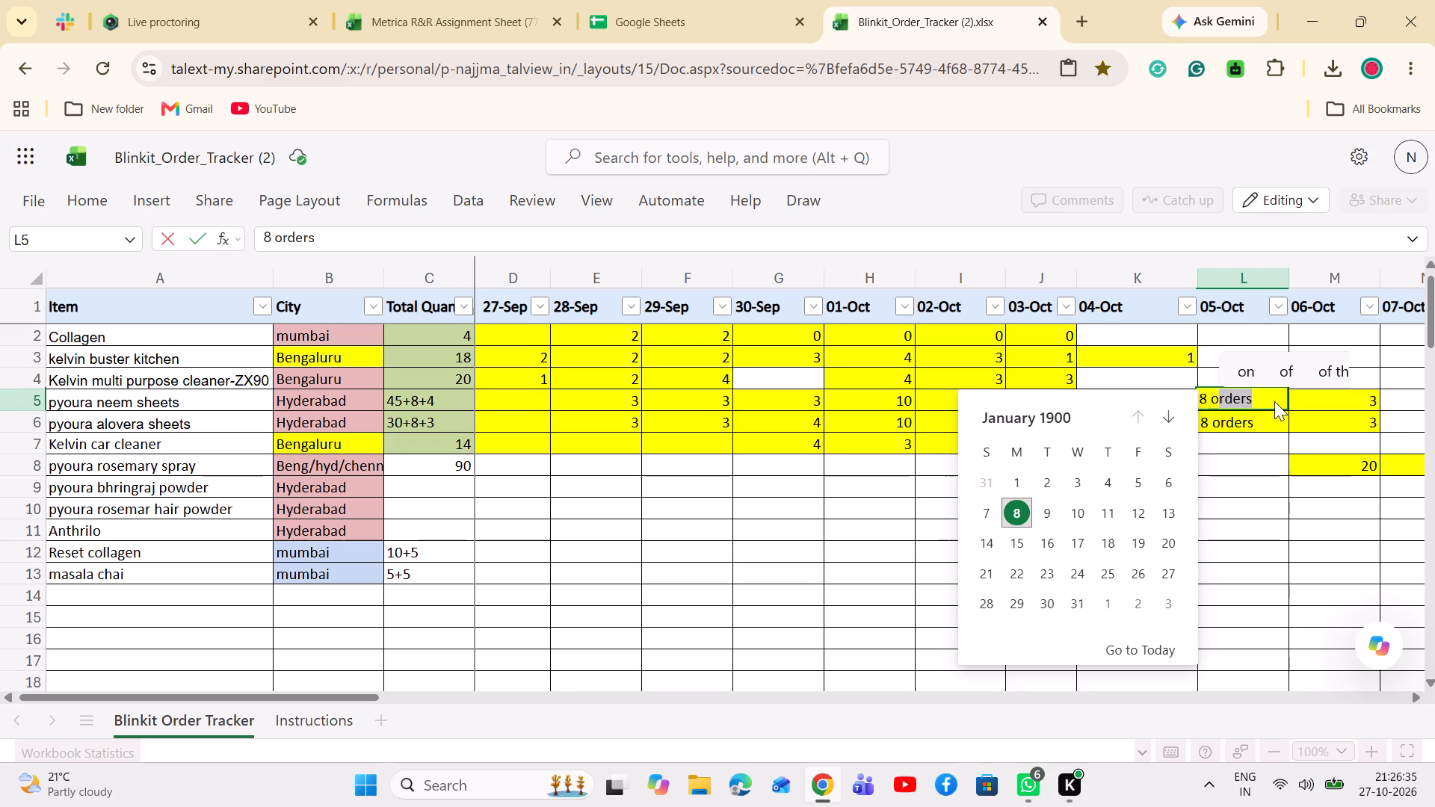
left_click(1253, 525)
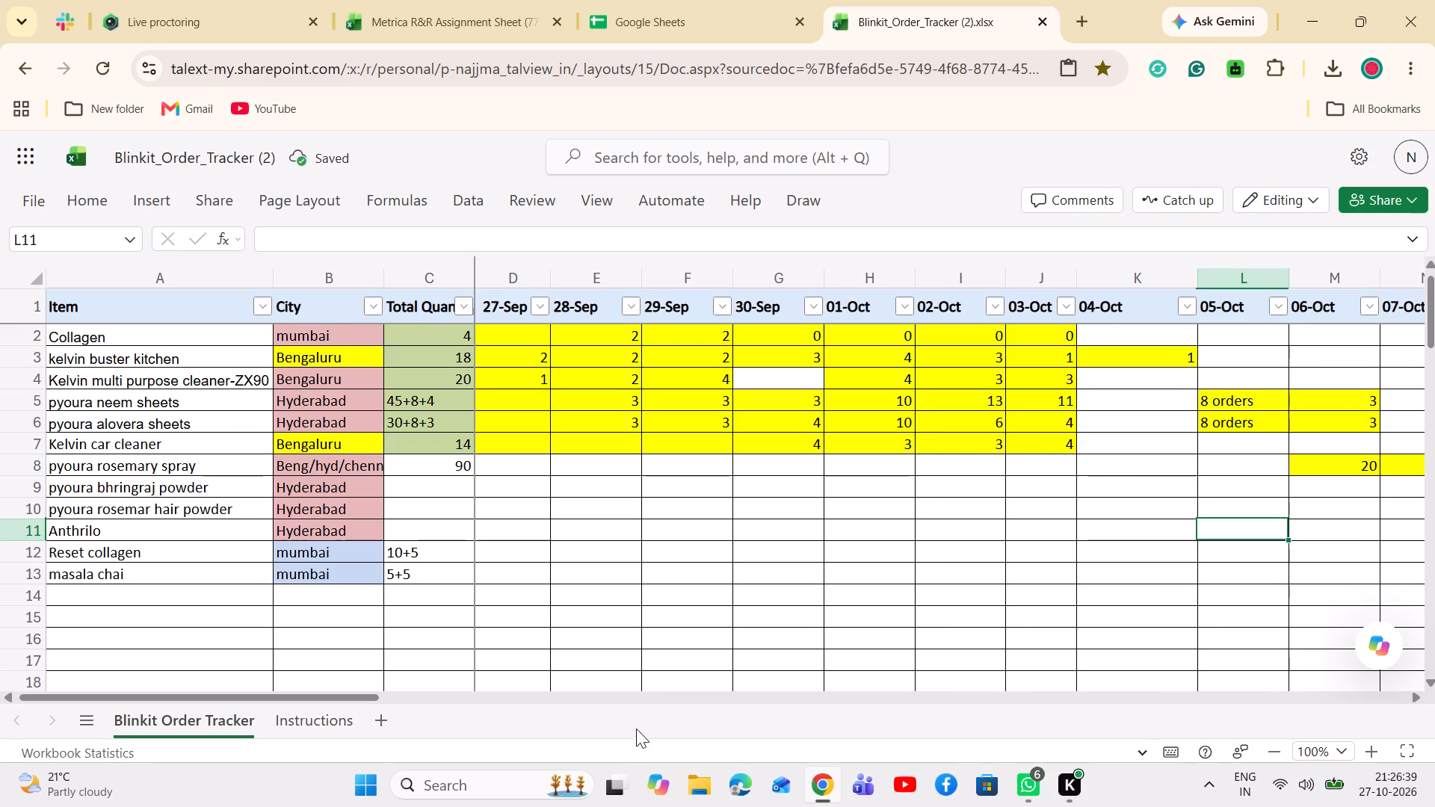
Select all daily order quantities from 27-Sep through late October, Collagen through masala chai, to check their combined sum.
left_click_drag(354, 695, 548, 706)
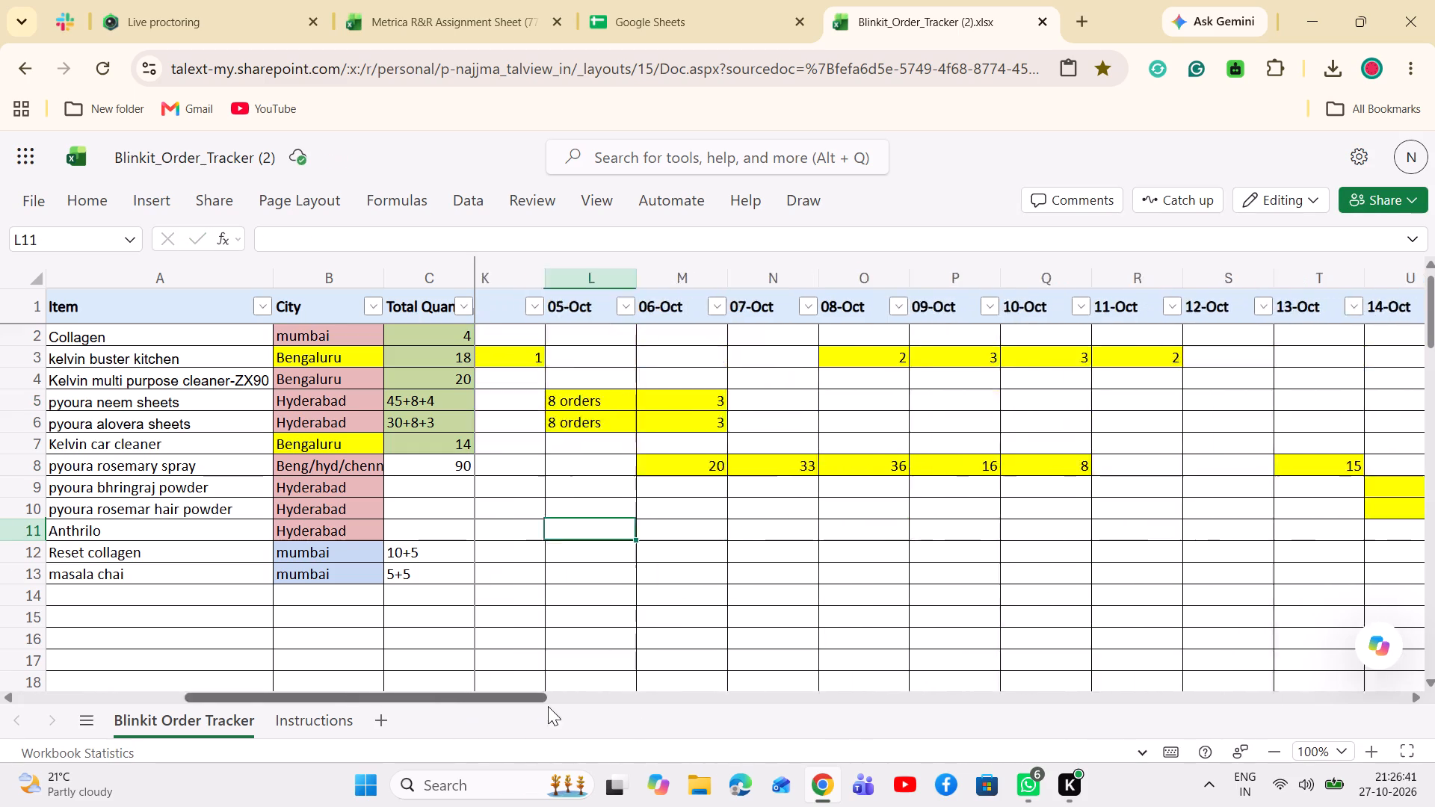
left_click_drag(548, 706, 981, 708)
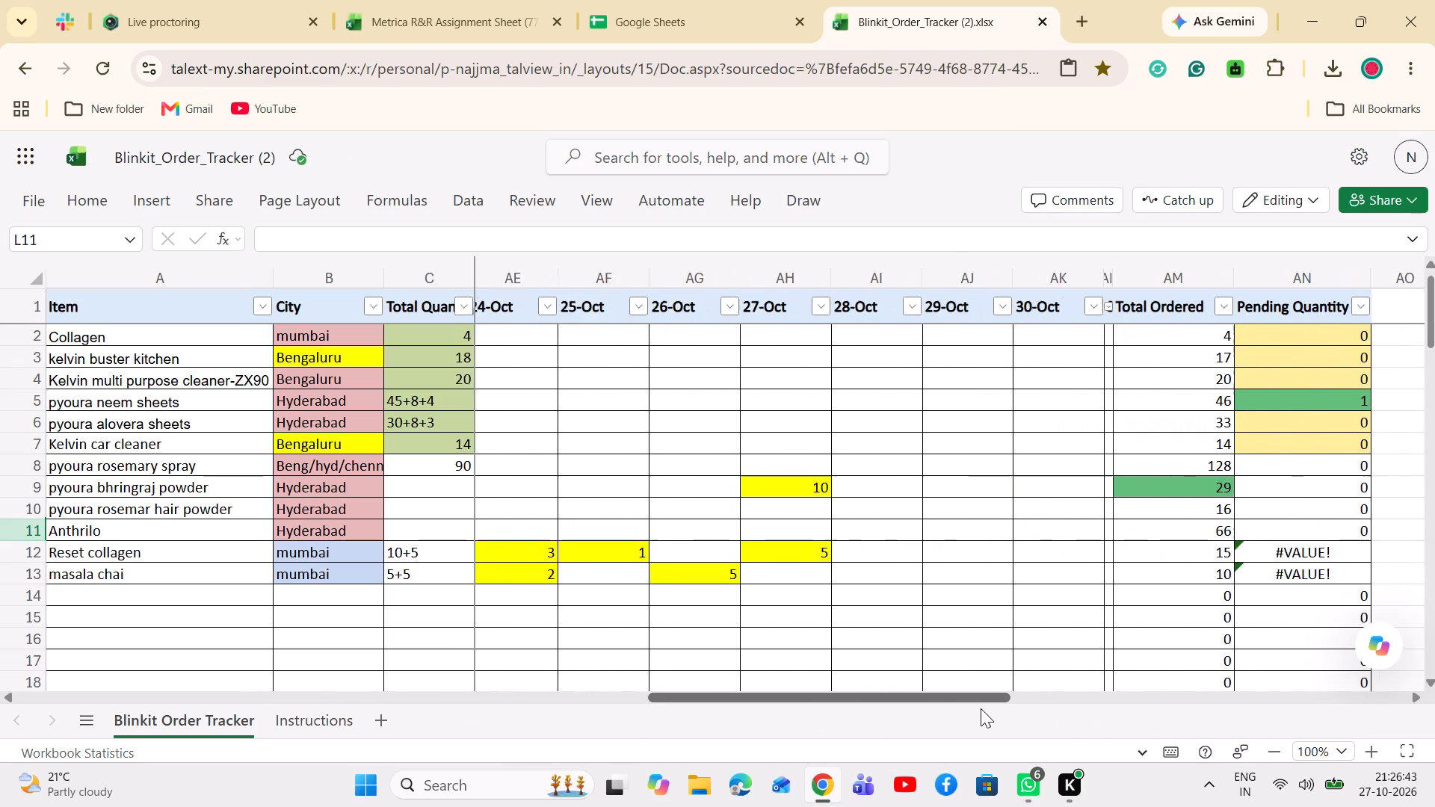
left_click_drag(981, 708, 973, 710)
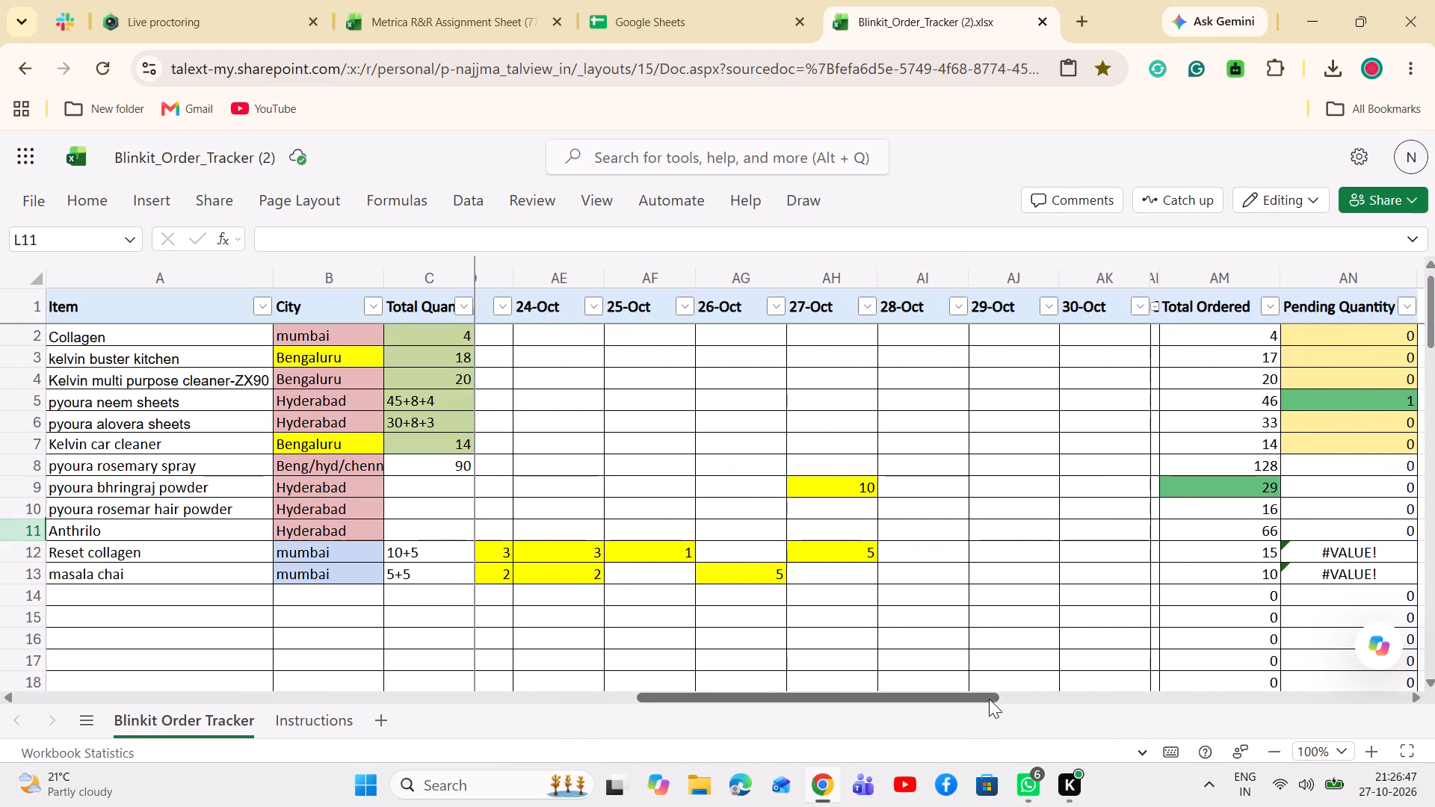
left_click_drag(989, 699, 149, 701)
left_click_drag(528, 336, 528, 418)
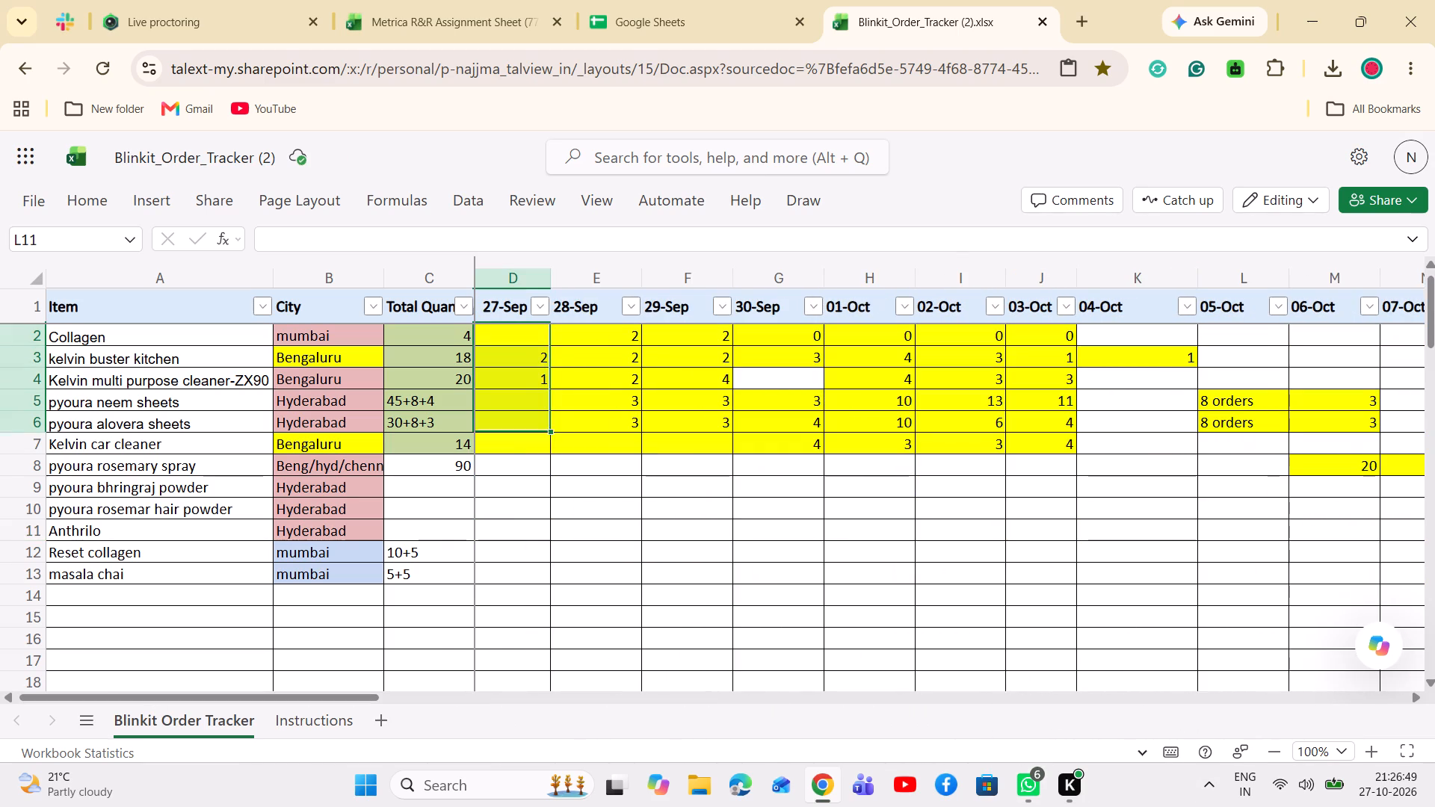
left_click_drag(528, 418, 627, 575)
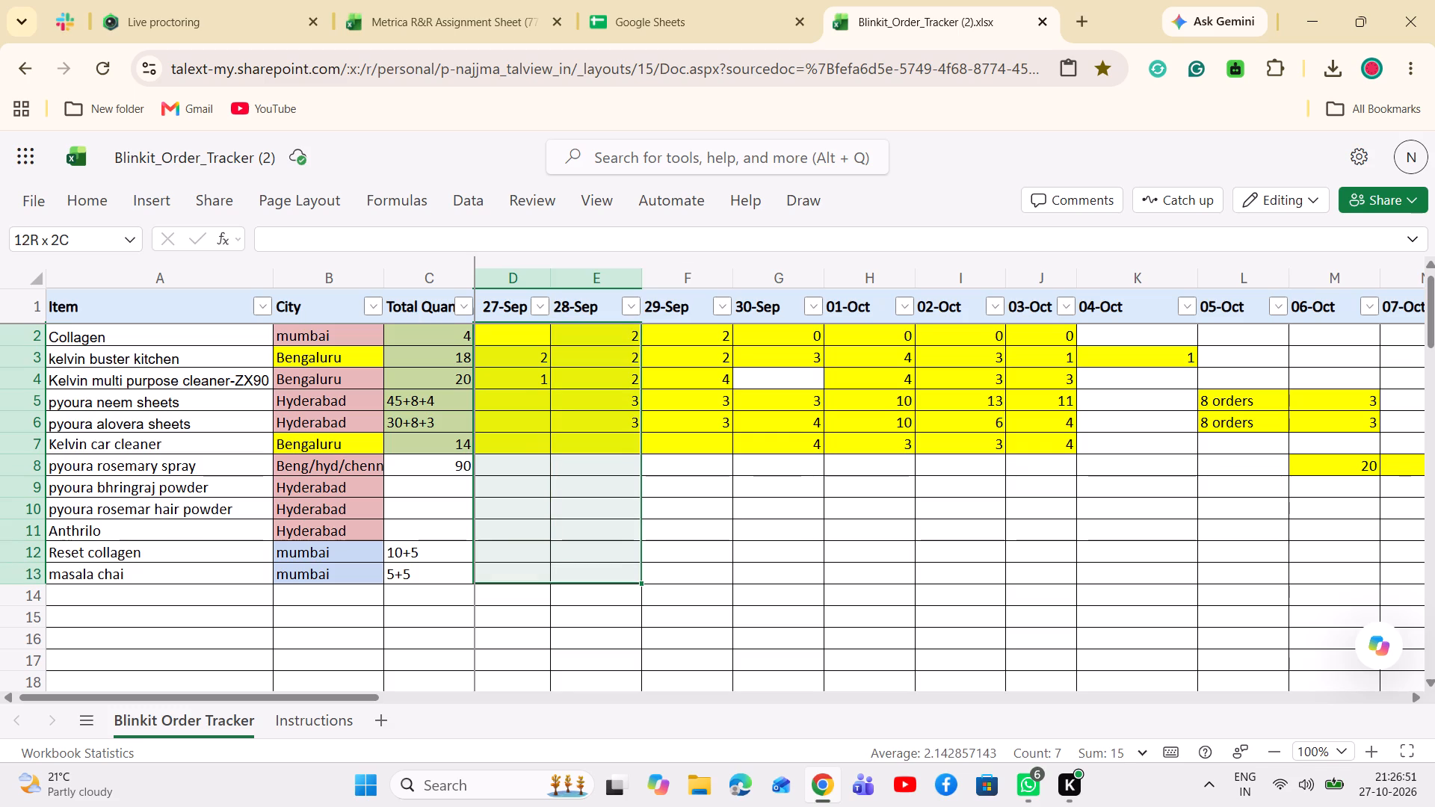
left_click_drag(627, 575, 1434, 584)
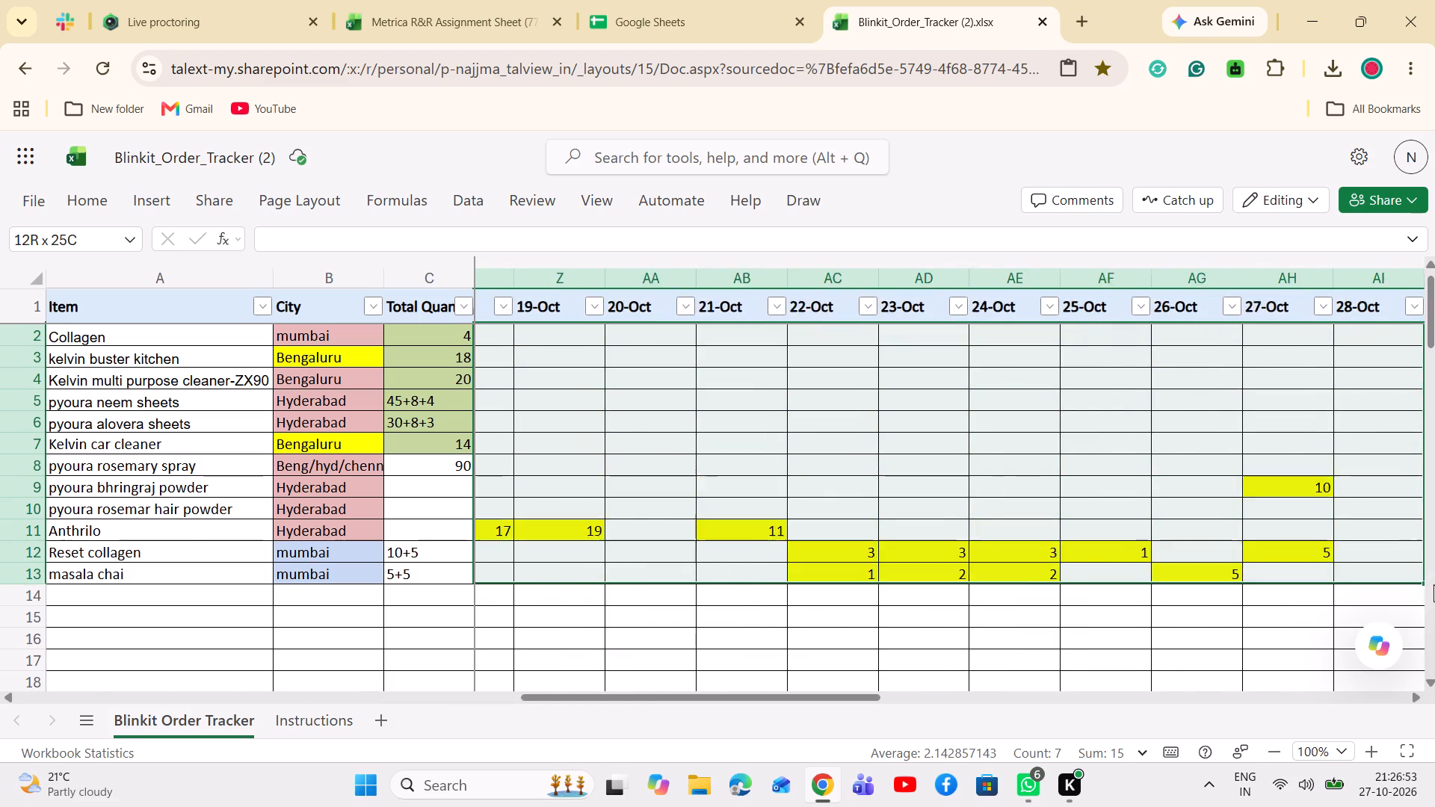
left_click_drag(1434, 584, 727, 587)
left_click(963, 577)
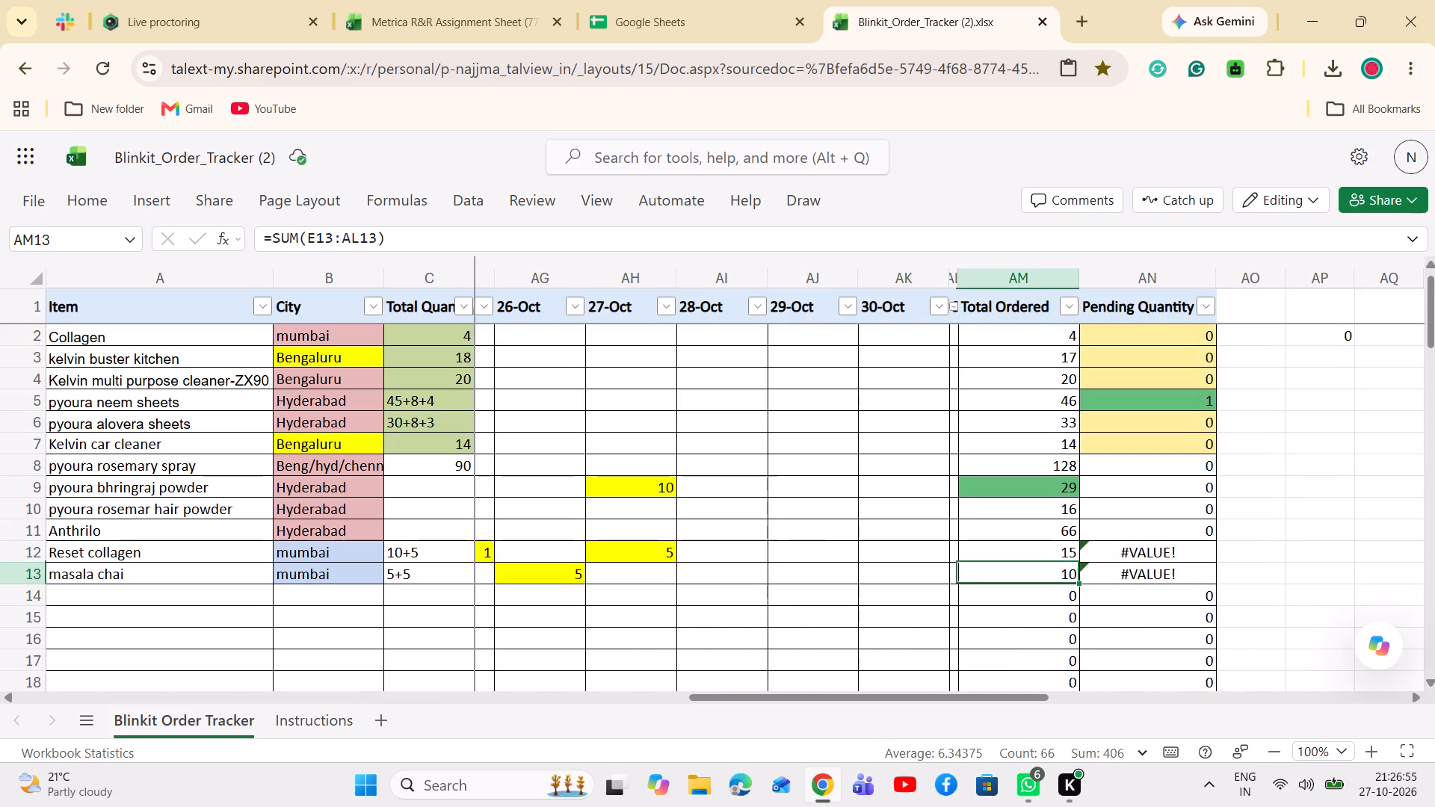
Select the Total Ordered values from Collagen to masala chai to check their sum.
left_click_drag(1049, 336, 1037, 575)
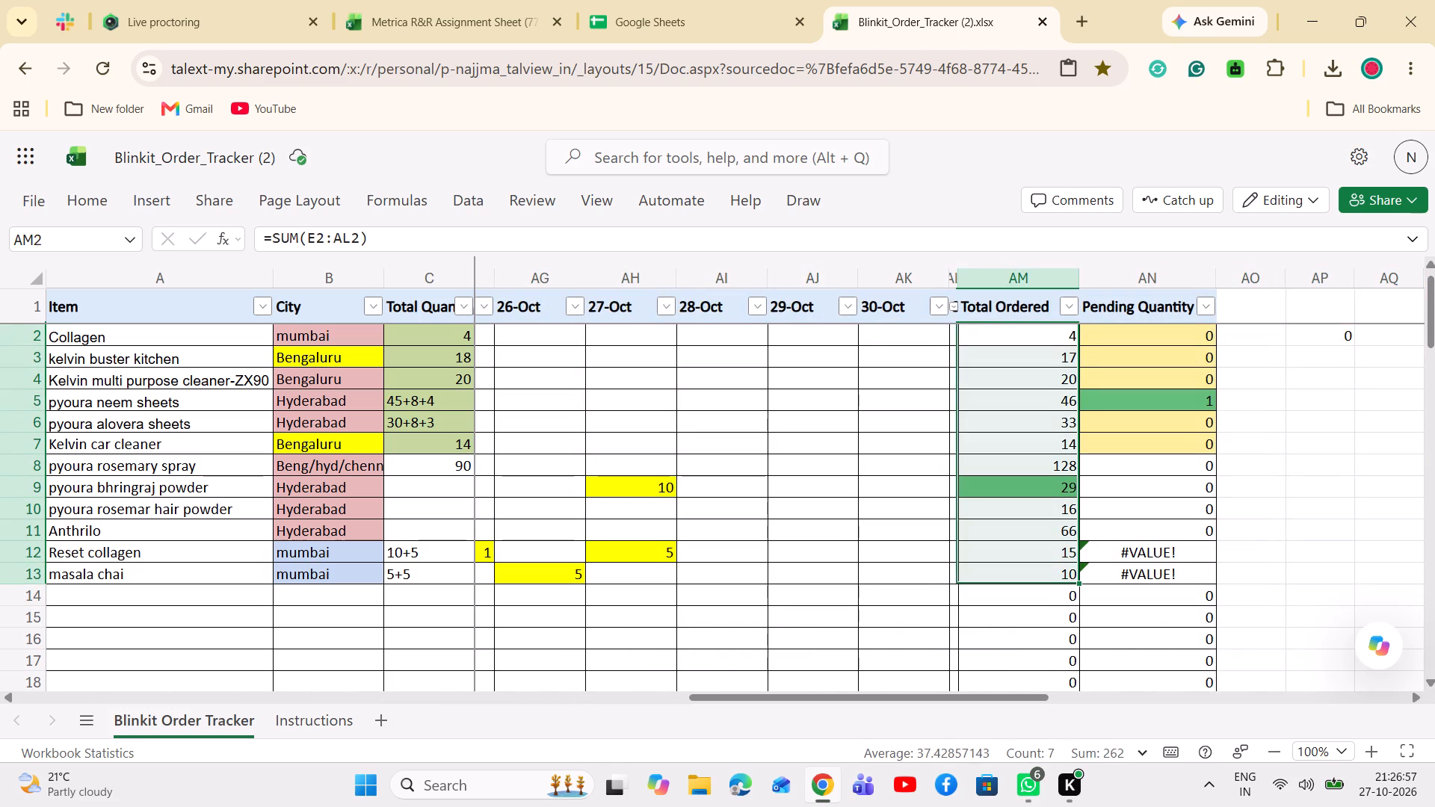
left_click(993, 645)
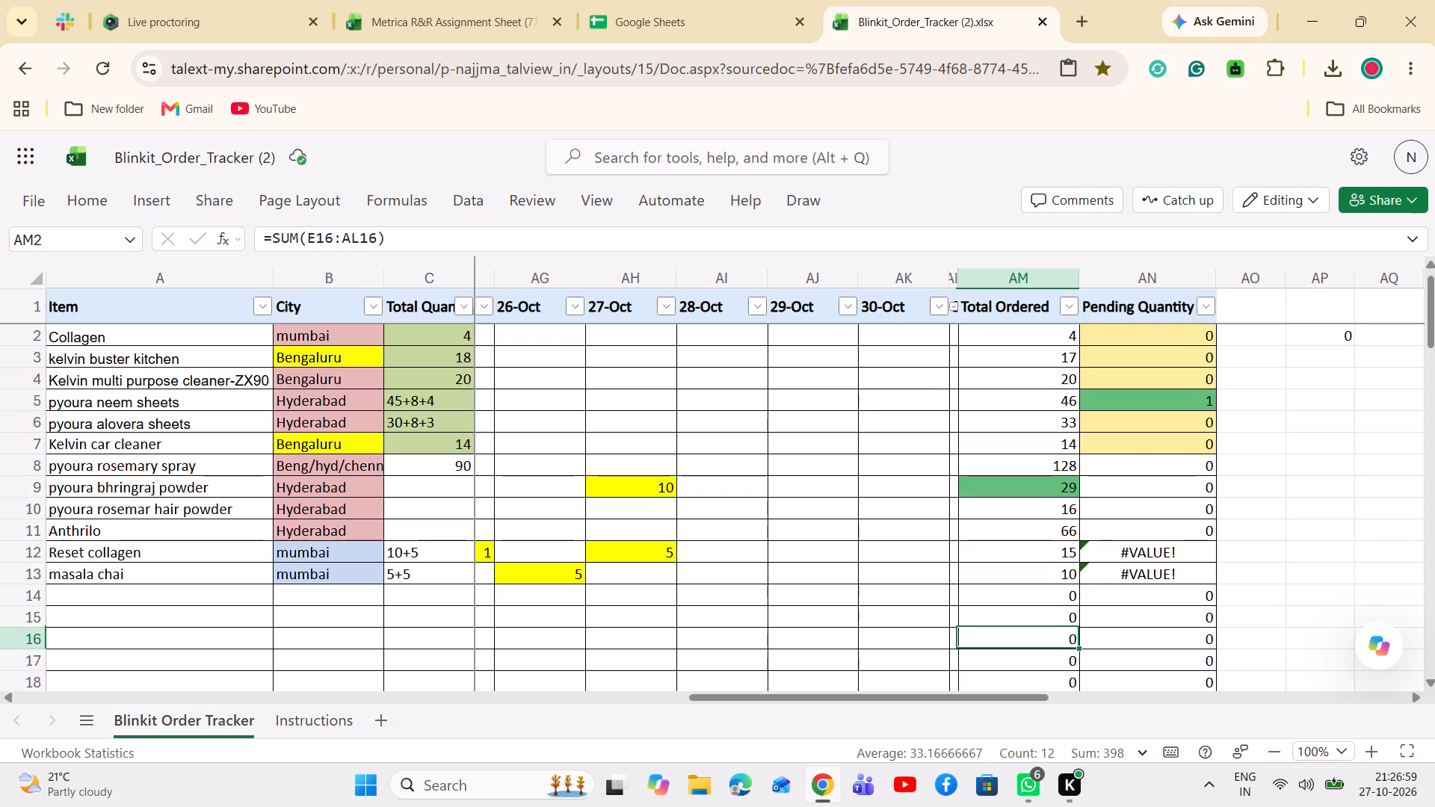
Select the 27-Sep to 30-Sep quantities for Collagen through Kelvin car cleaner to check their sum.
left_click_drag(721, 704, 7, 709)
left_click_drag(734, 699, 0, 700)
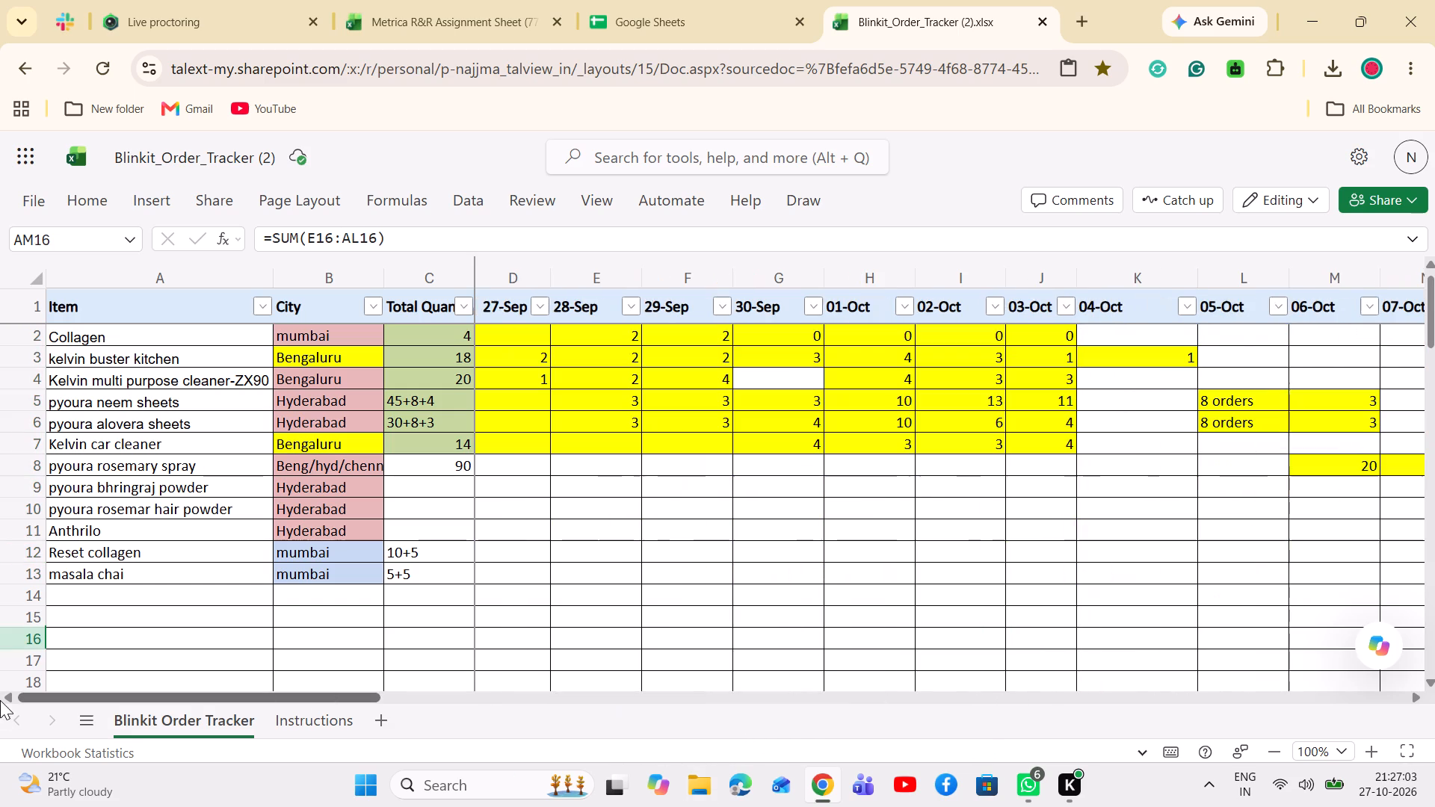
left_click_drag(0, 700, 0, 705)
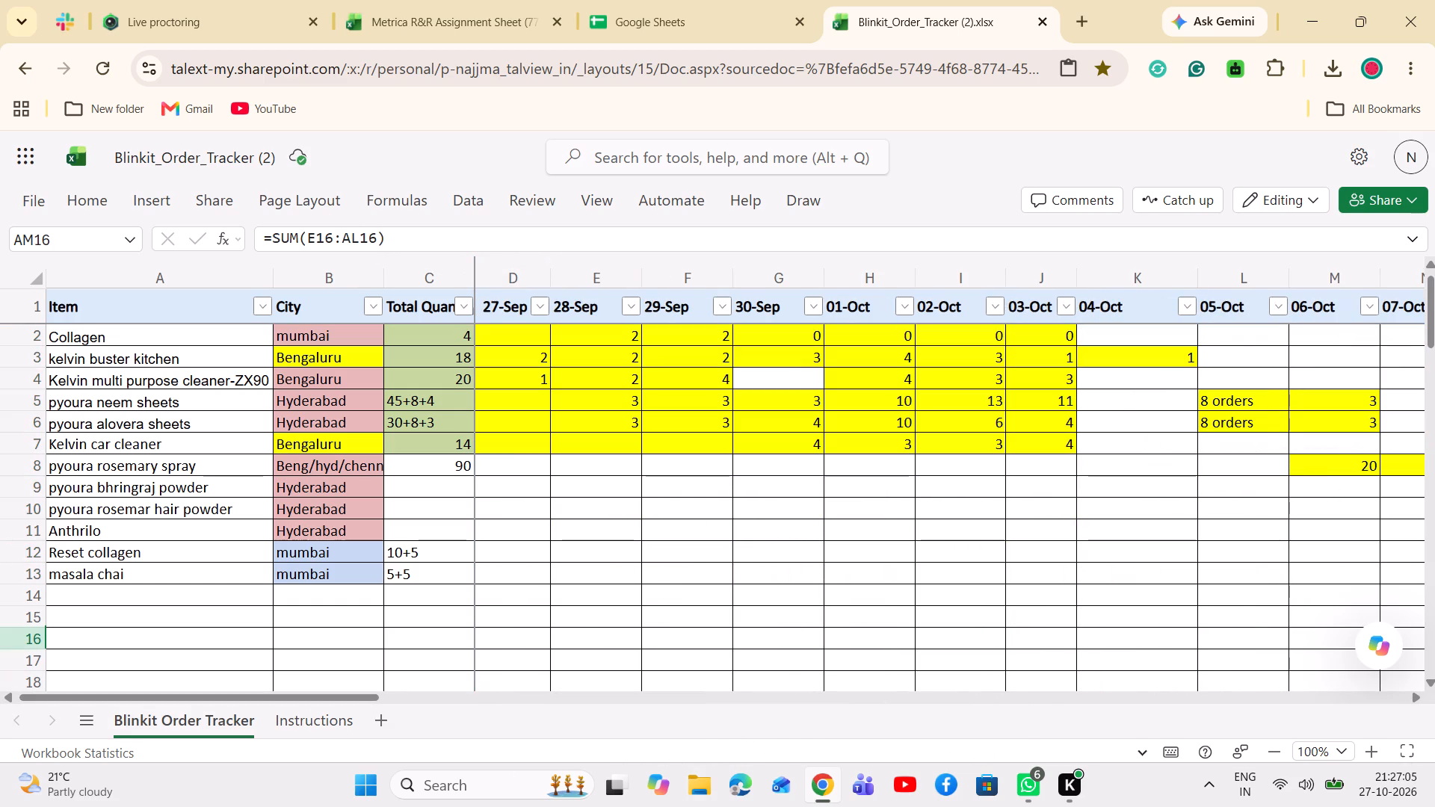
left_click_drag(532, 341, 557, 344)
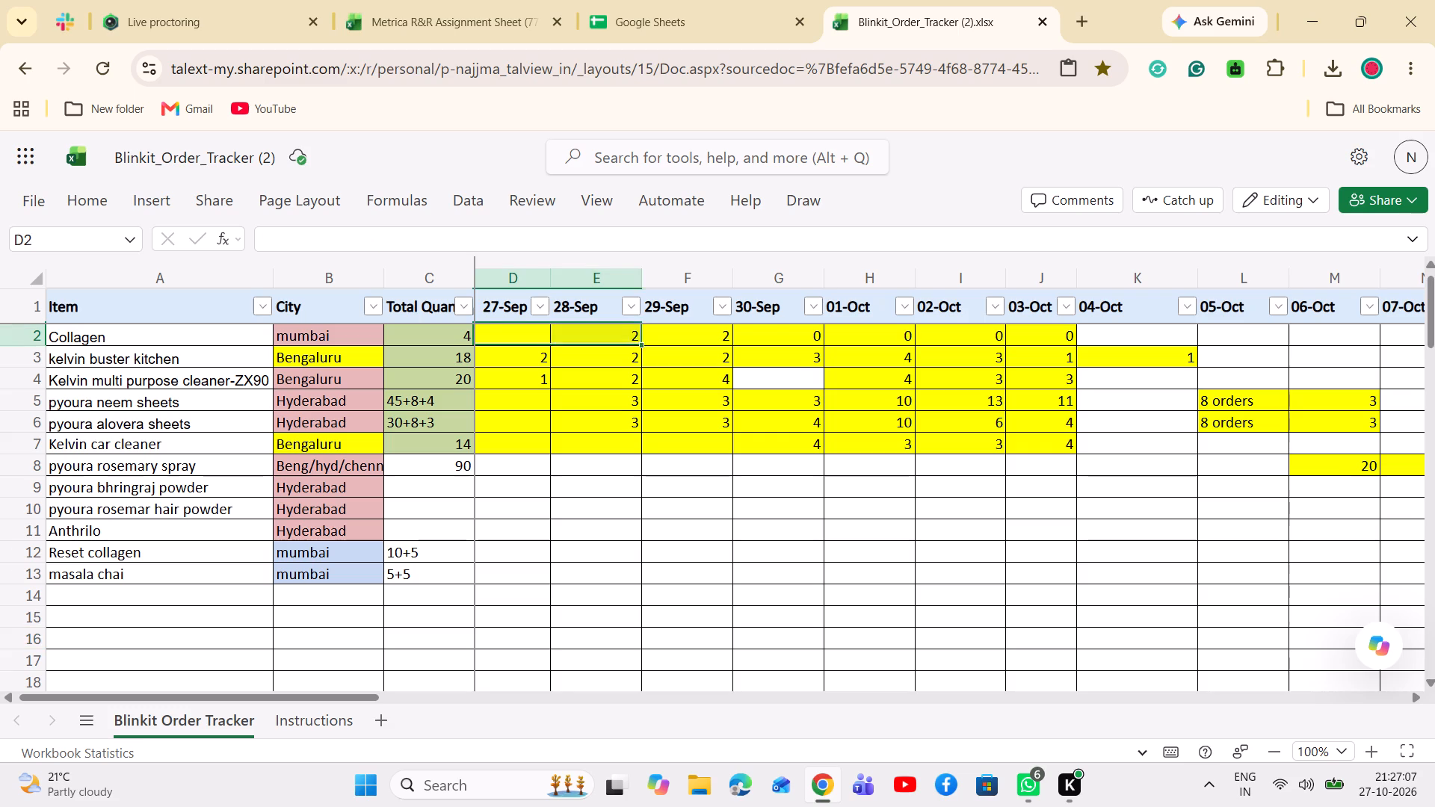
left_click_drag(557, 344, 783, 447)
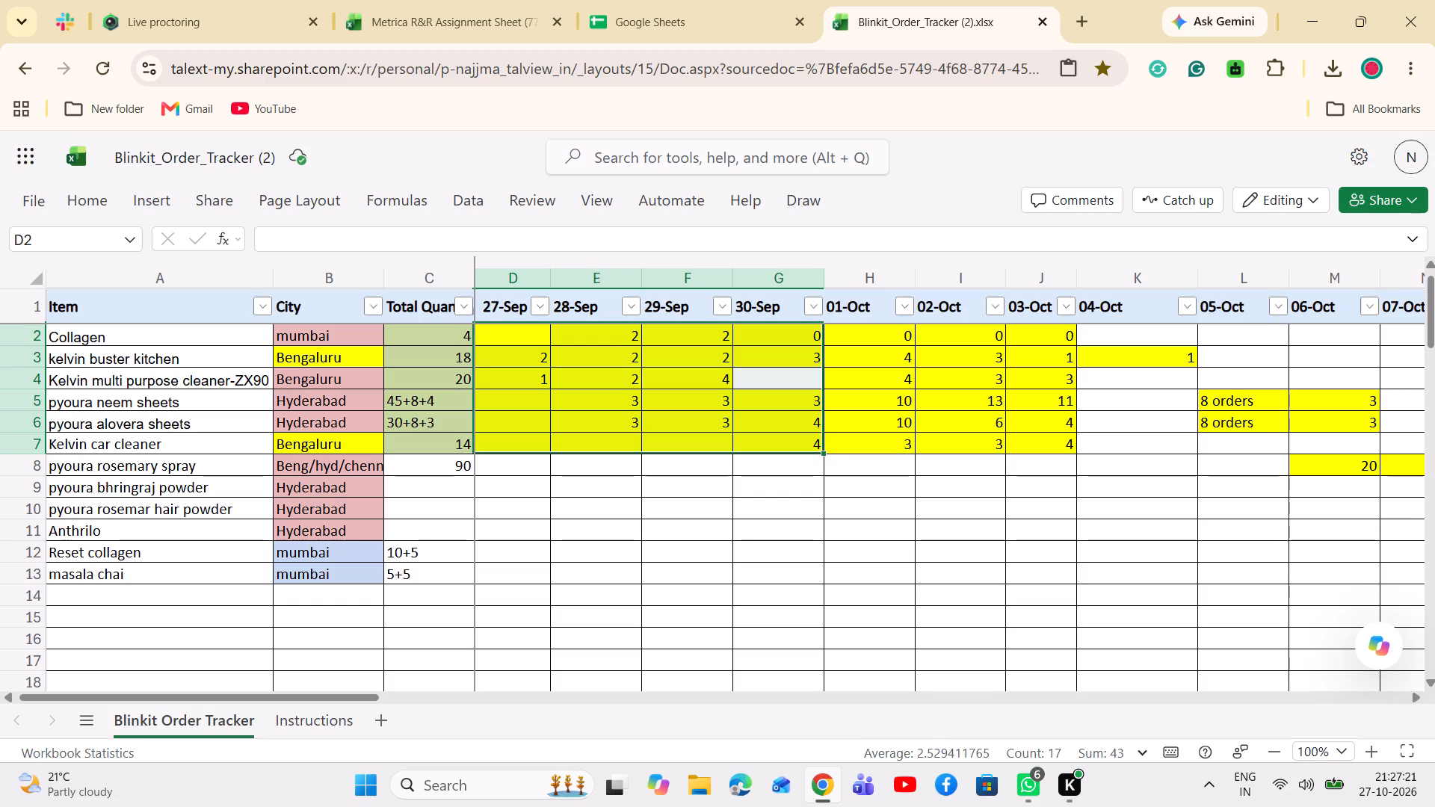
left_click(894, 436)
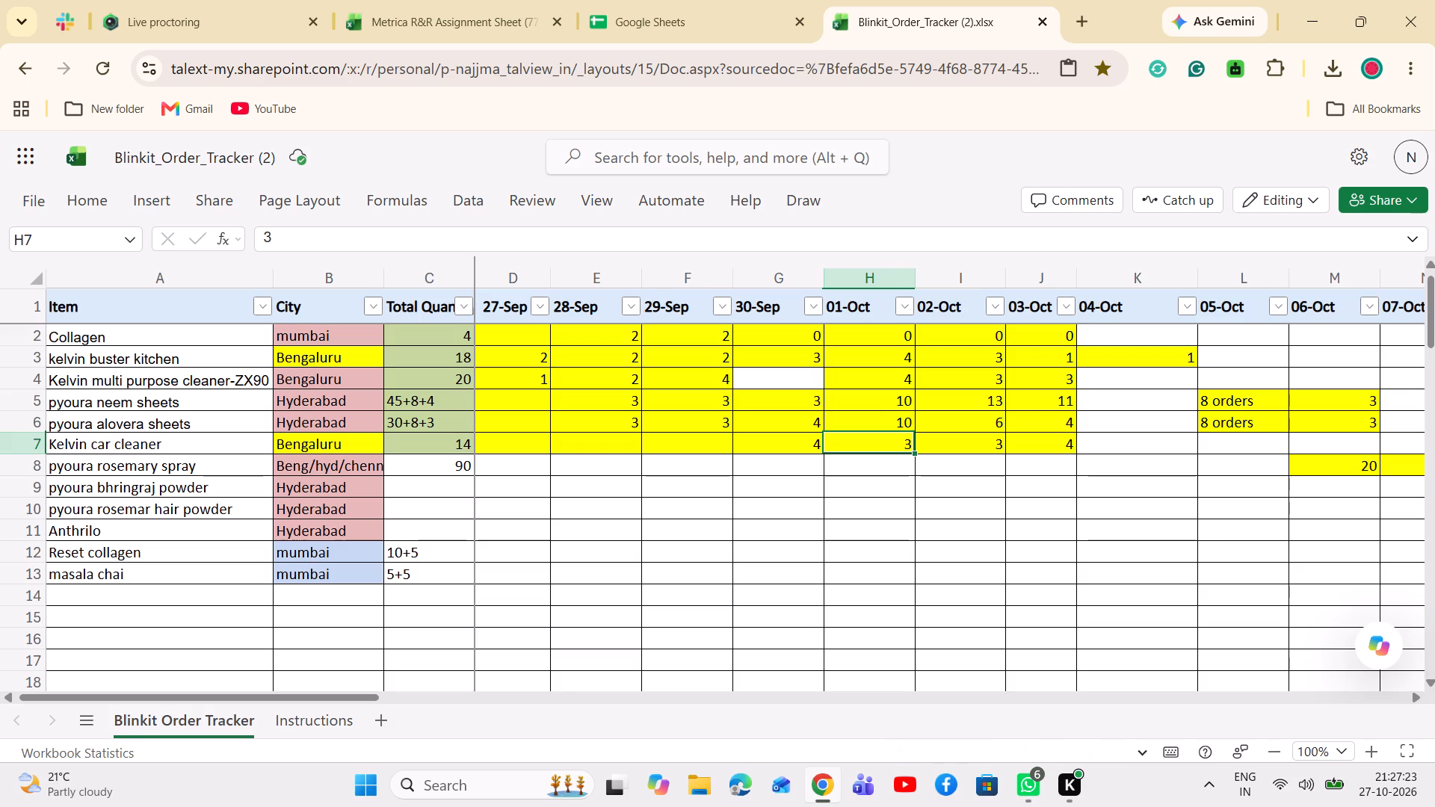
left_click_drag(503, 333, 857, 481)
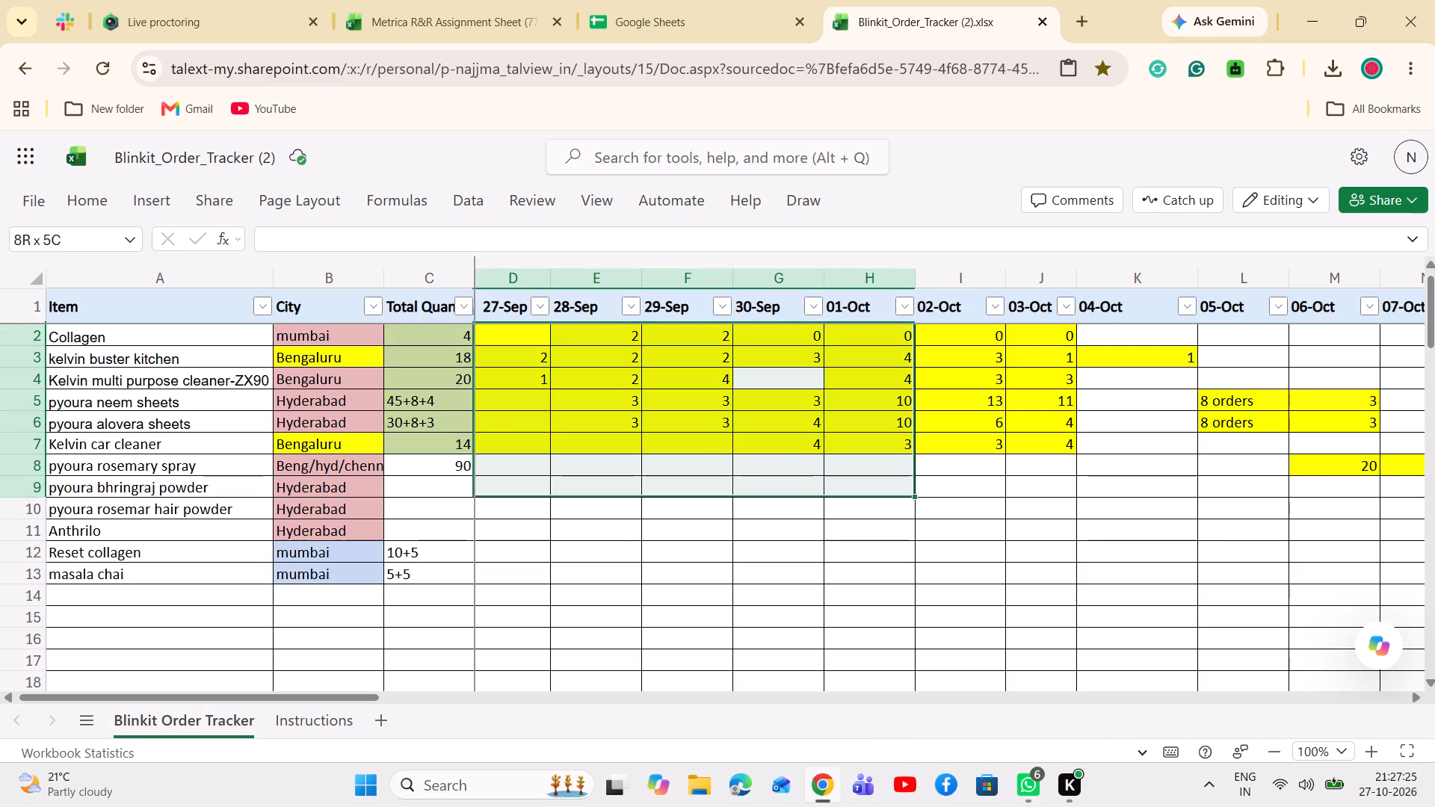
left_click_drag(857, 481, 787, 449)
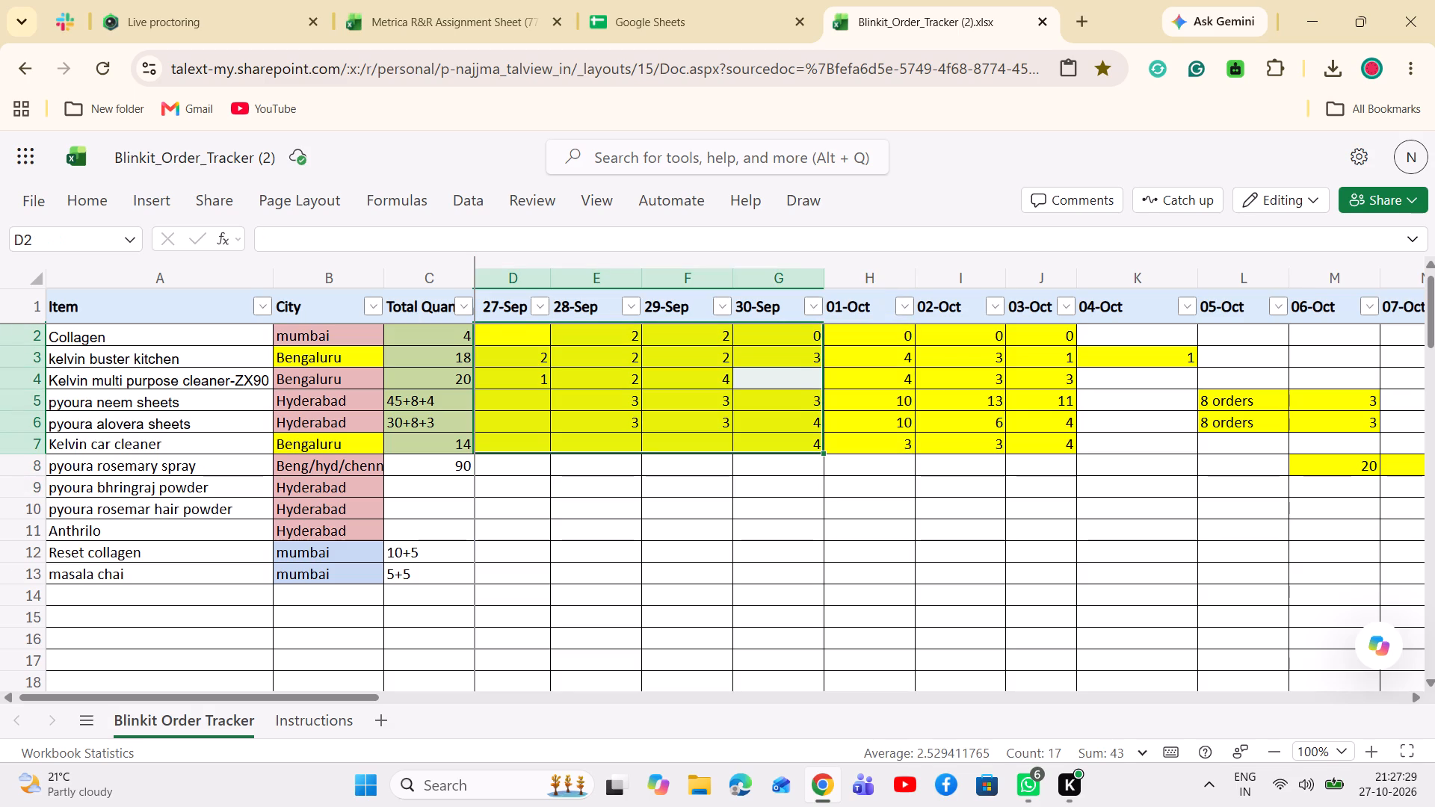
Select the 01-Oct to 14-Oct quantities for all items, Collagen through masala chai, to check their sum.
left_click_drag(888, 336, 951, 560)
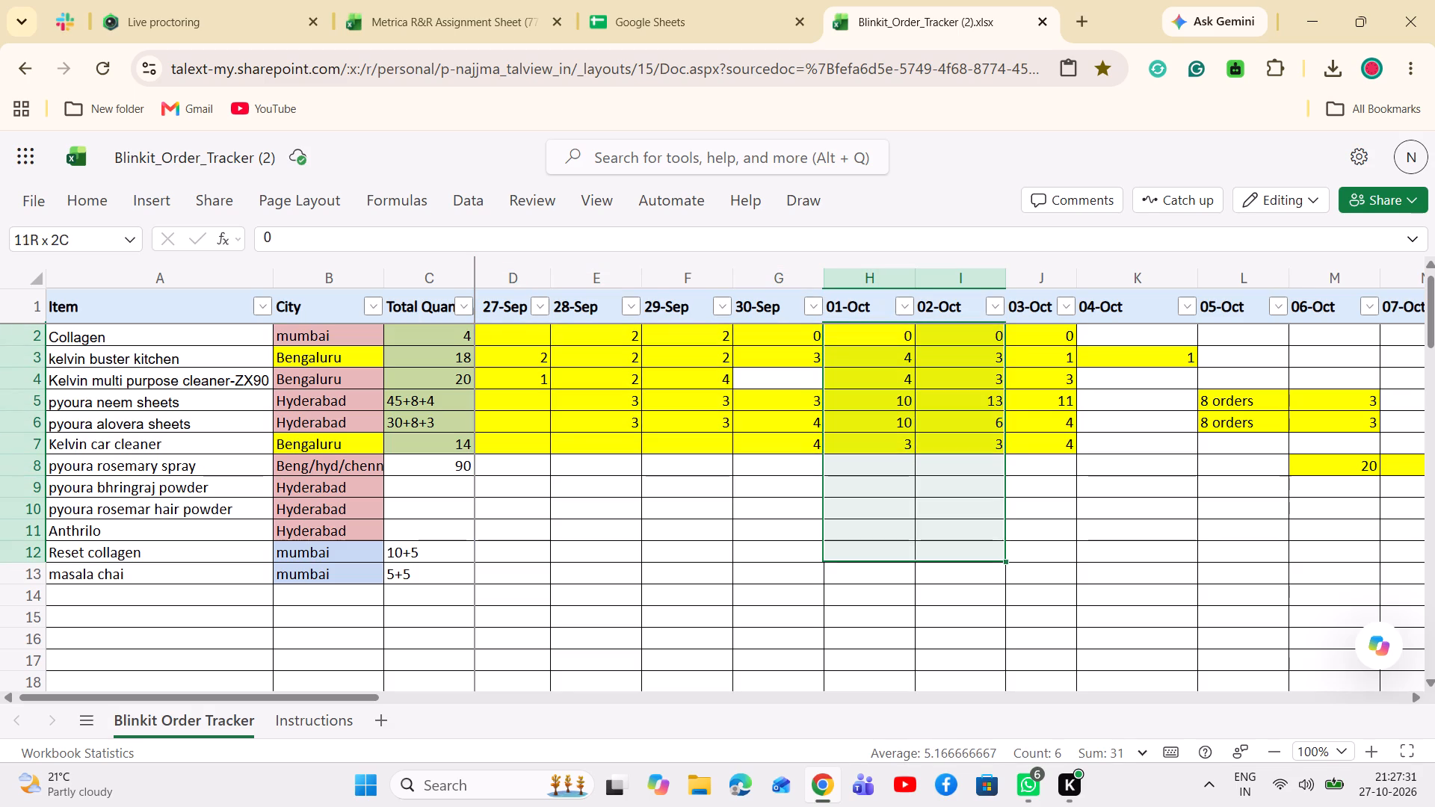
left_click_drag(951, 560, 1398, 578)
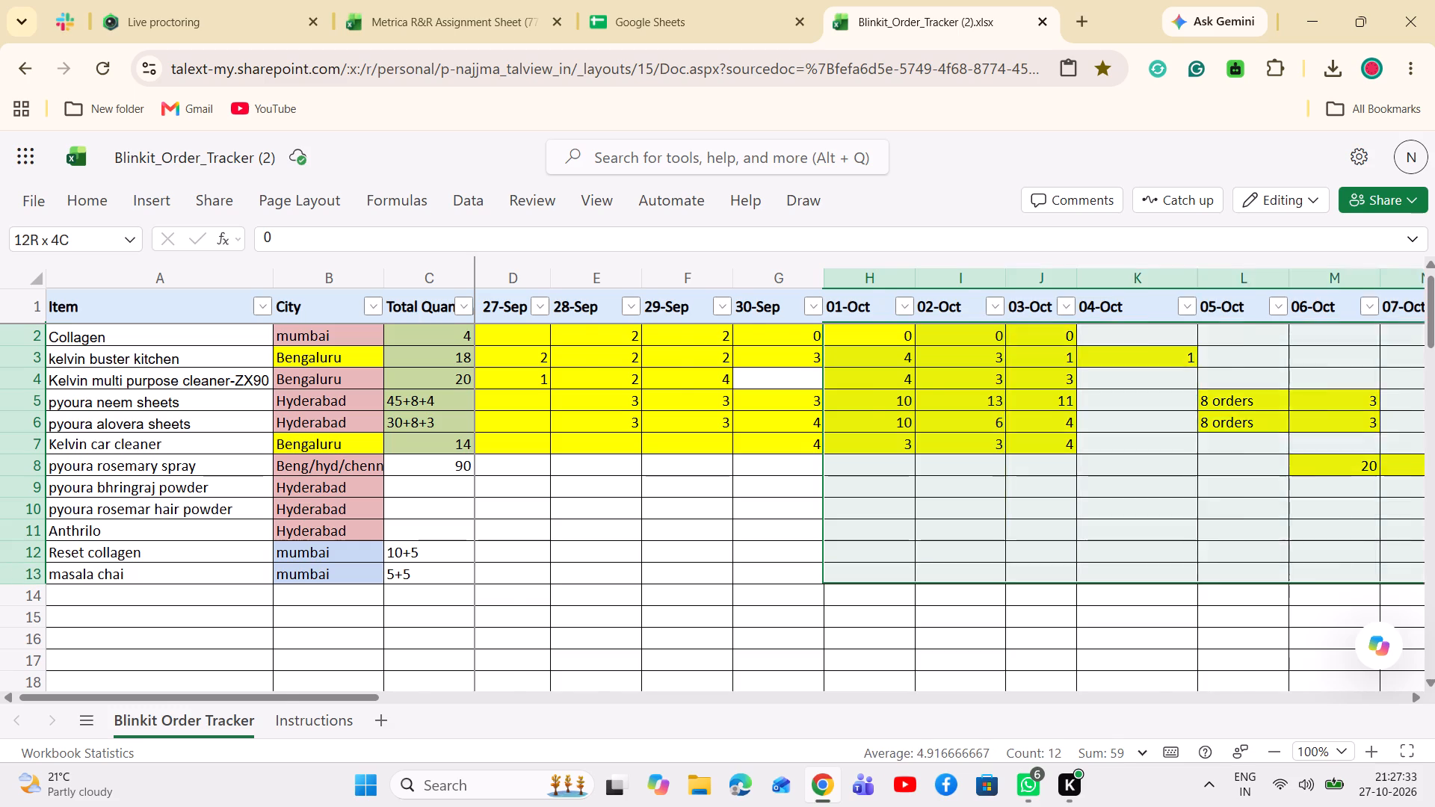
left_click_drag(1398, 578, 975, 582)
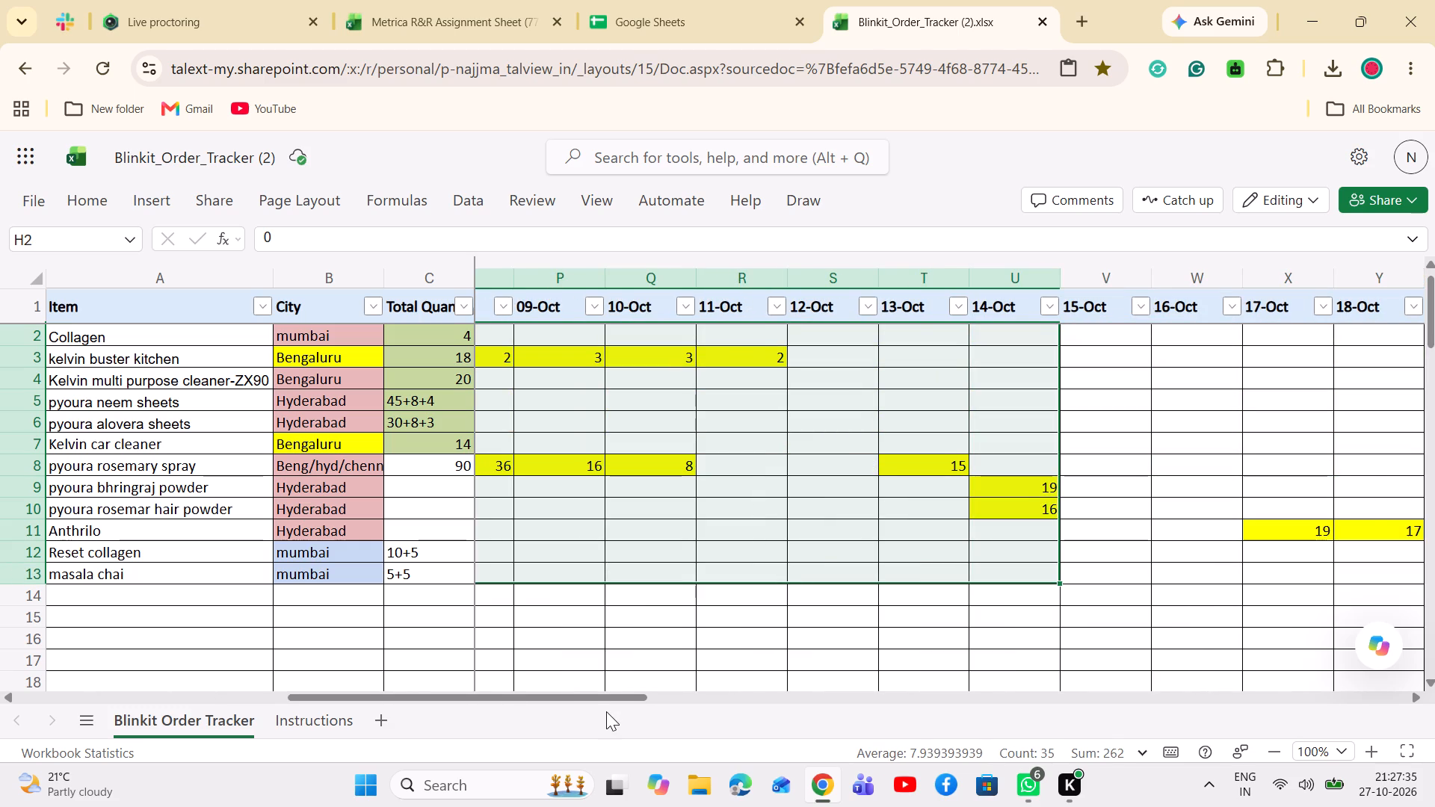
Select the pyoura rosemary spray quantities from 06-Oct to 27-Oct to check their sum against Total Ordered.
left_click_drag(613, 702, 392, 701)
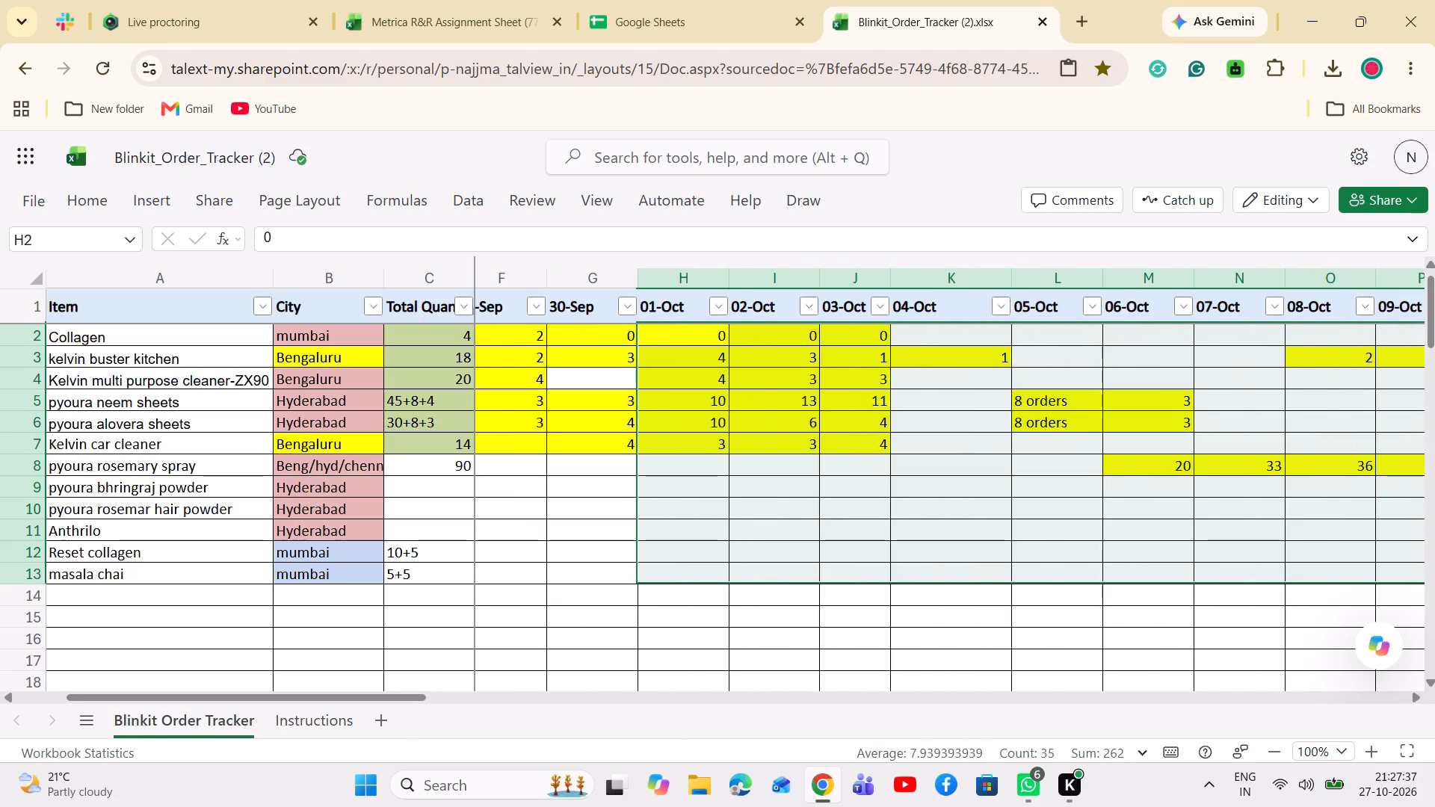
left_click(810, 469)
left_click_drag(1151, 463, 1298, 482)
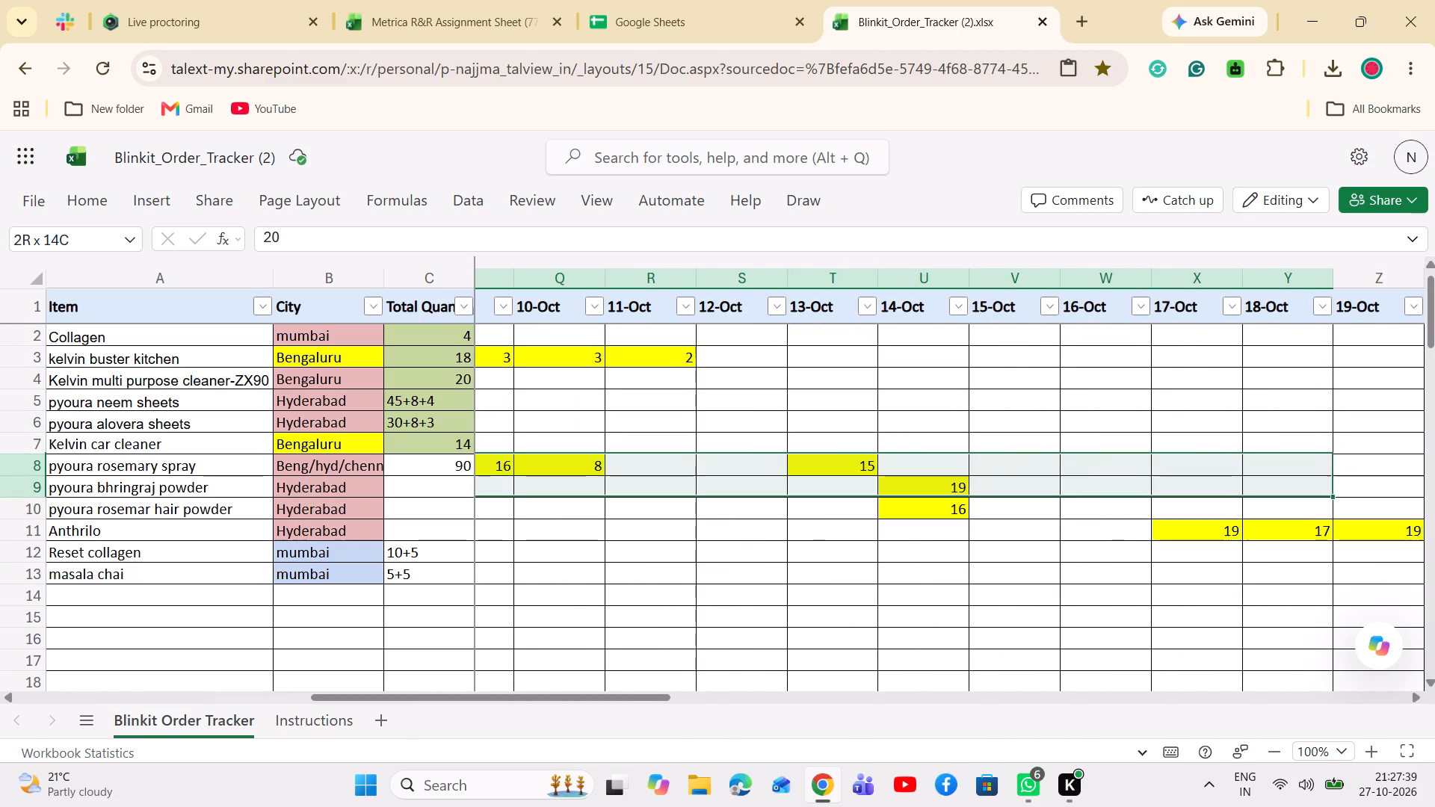
left_click_drag(1298, 482, 863, 471)
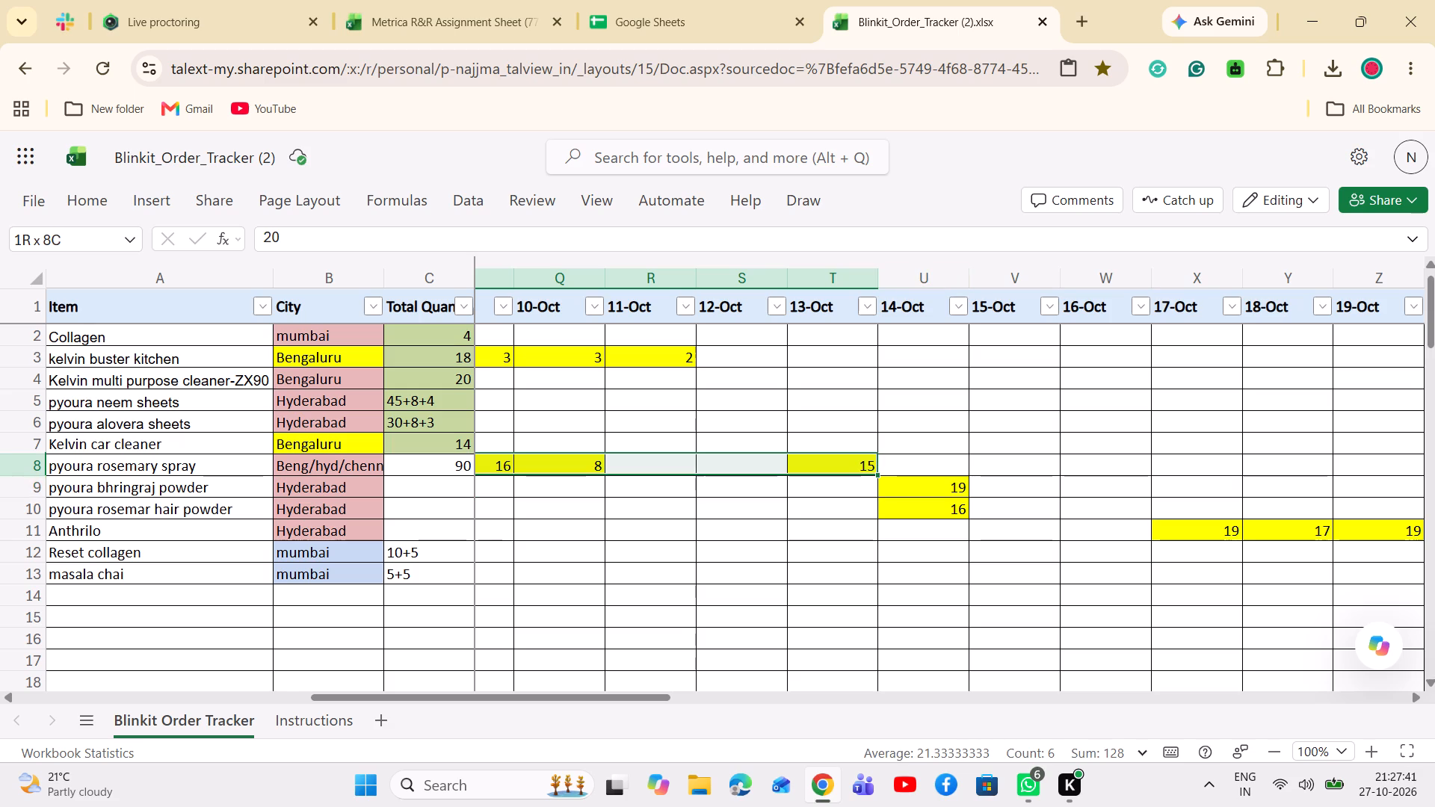
left_click_drag(863, 471, 1289, 474)
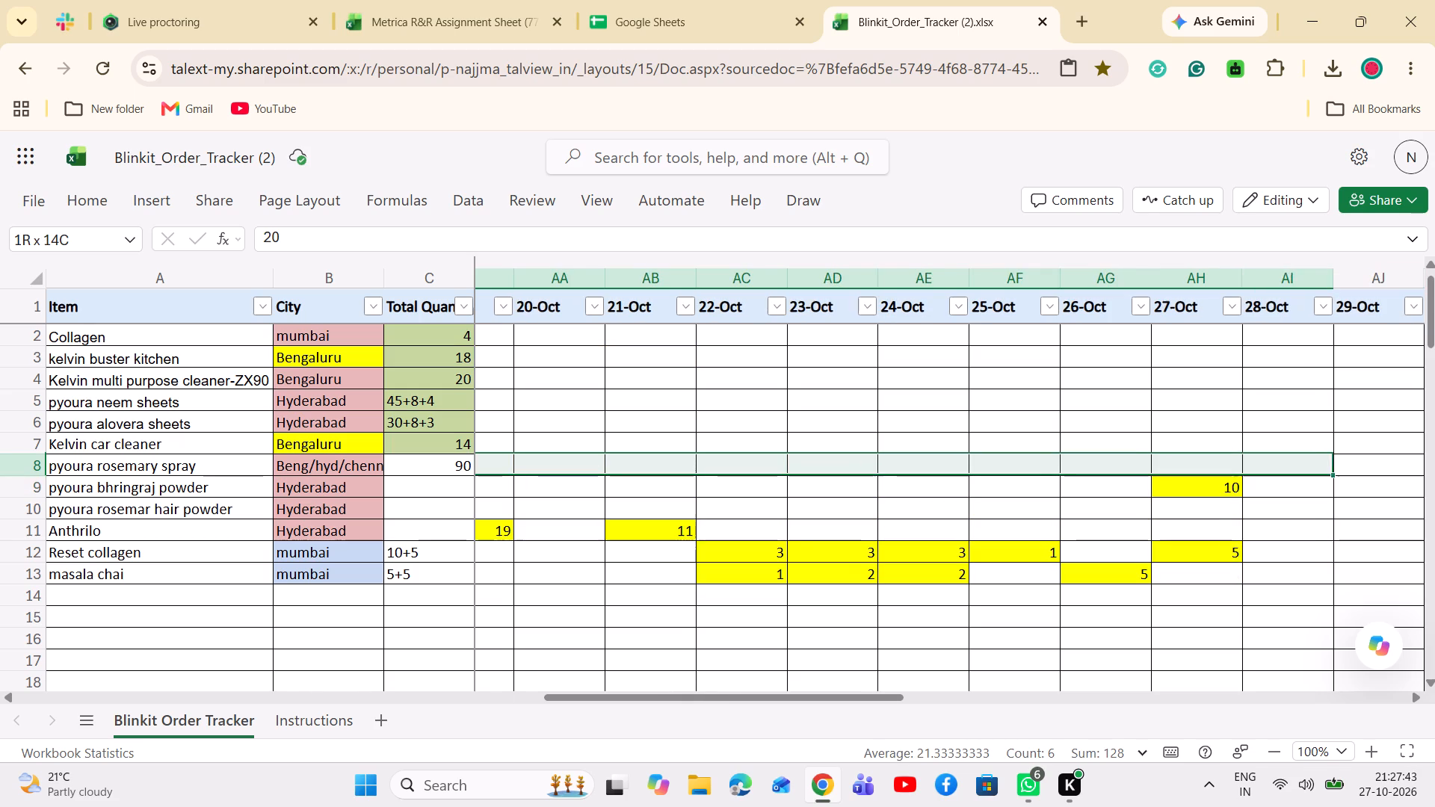
left_click_drag(1289, 474, 1228, 474)
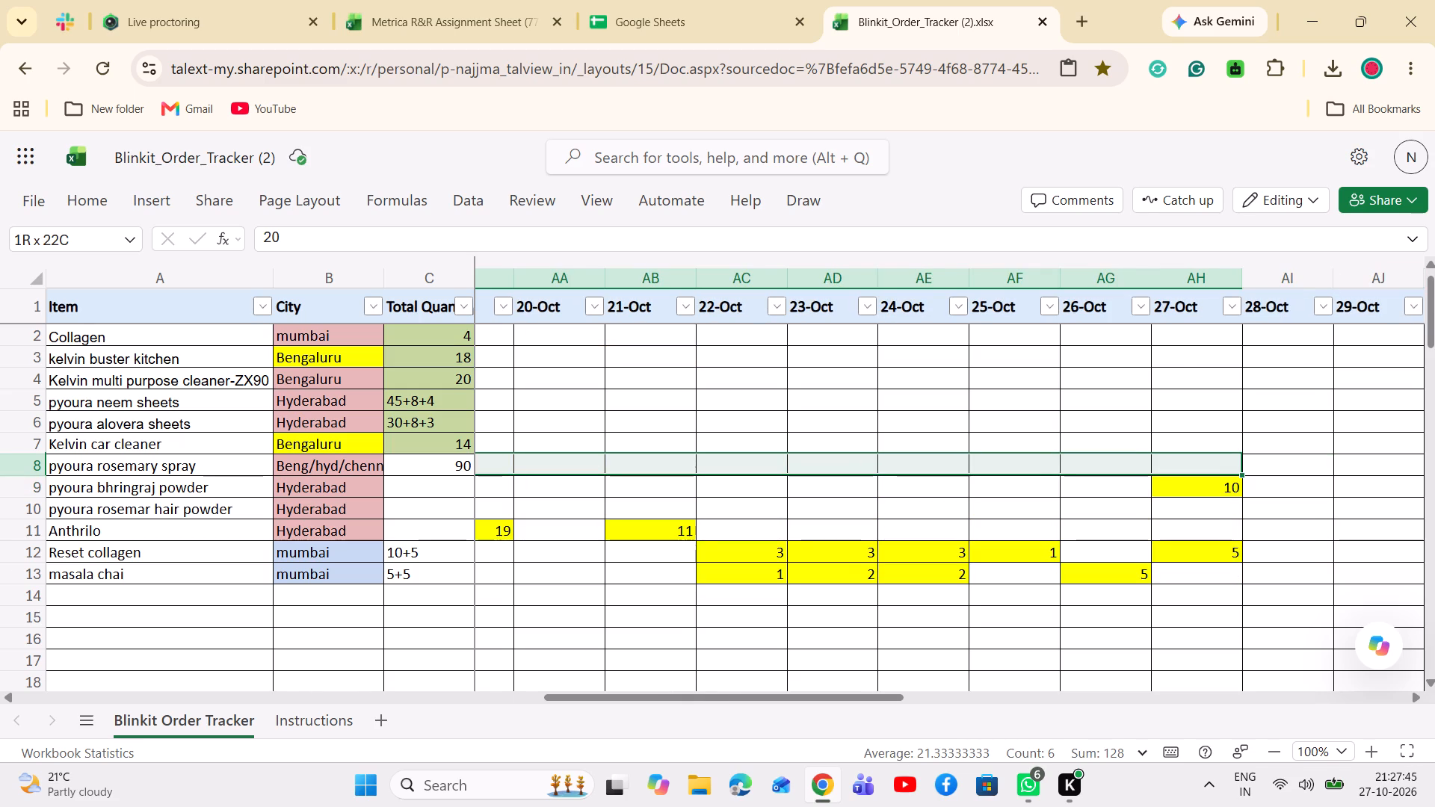
left_click_drag(1228, 474, 1230, 474)
Select the pyoura bhringraj powder quantities from 27-Oct back to 14-Oct to check their sum.
left_click(1152, 487)
left_click(1196, 492)
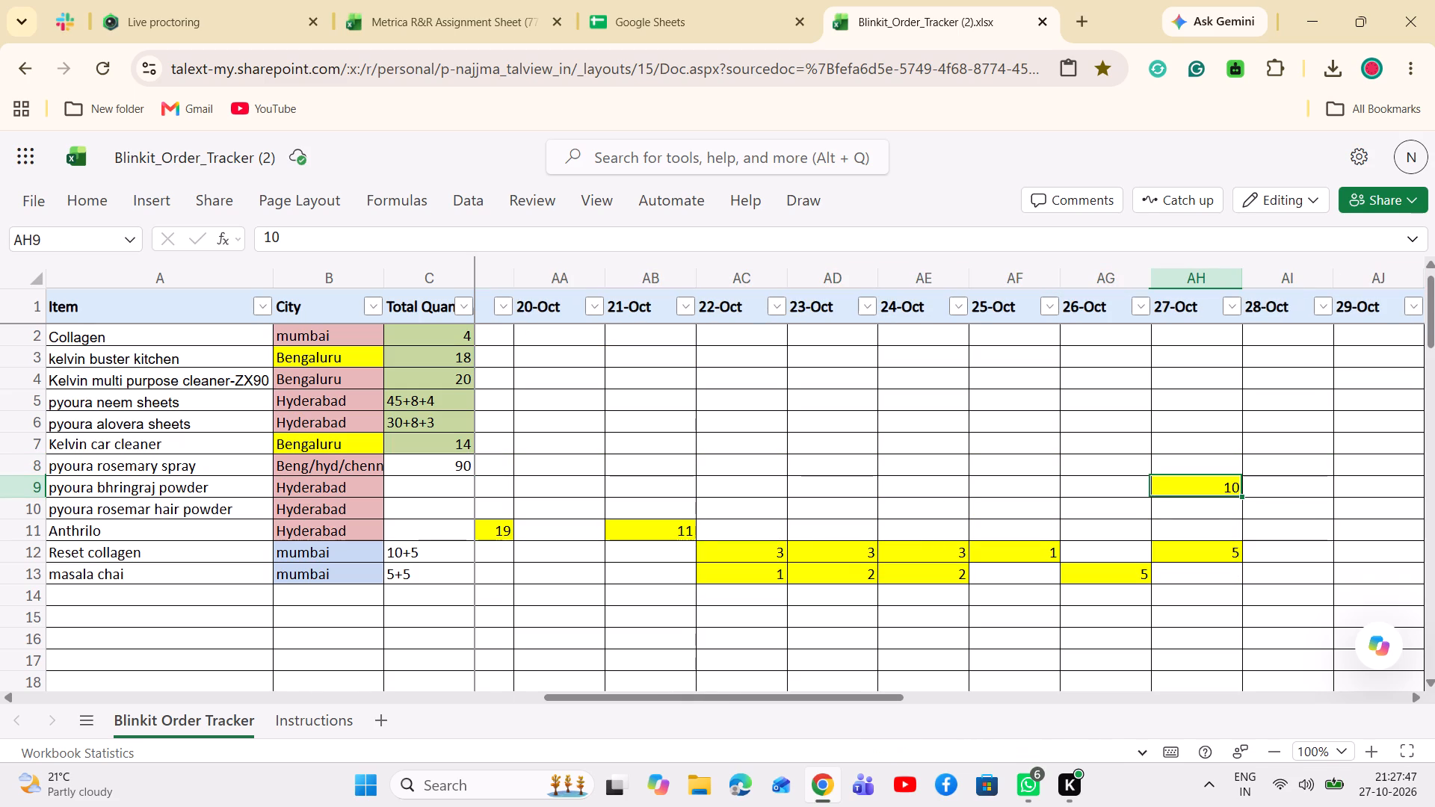
left_click(1099, 510)
left_click_drag(1187, 493, 525, 498)
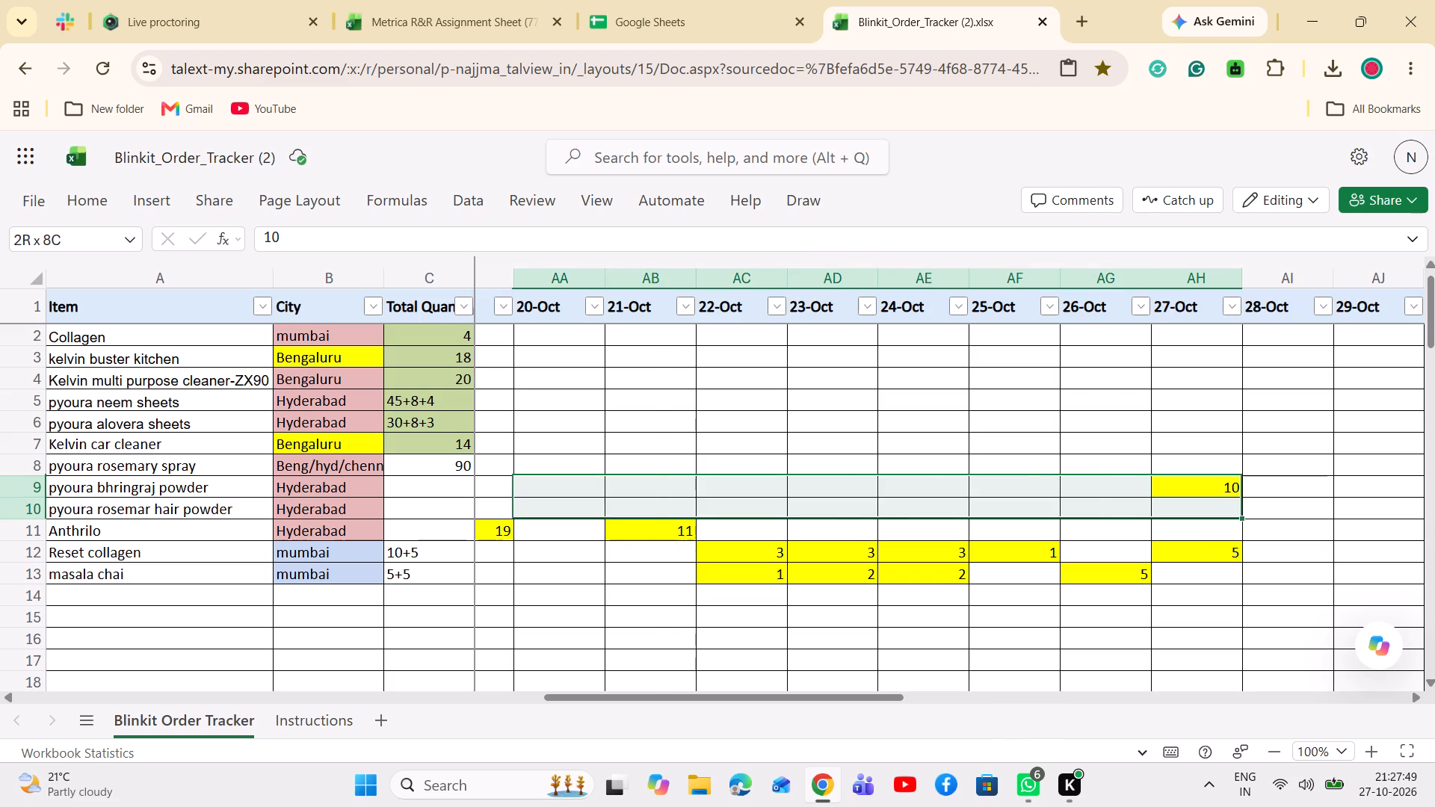
left_click_drag(525, 498, 1213, 503)
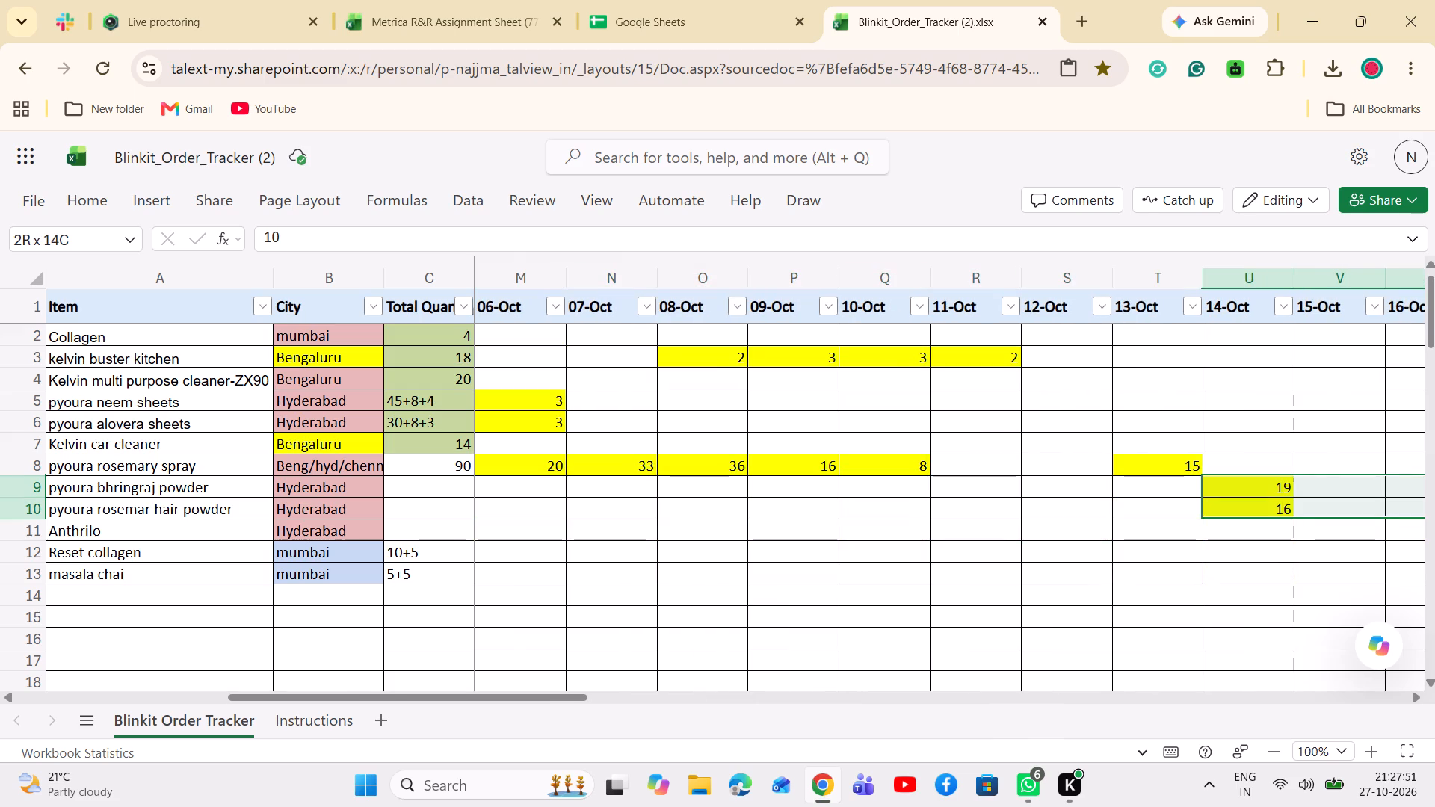
left_click_drag(1213, 503, 1218, 491)
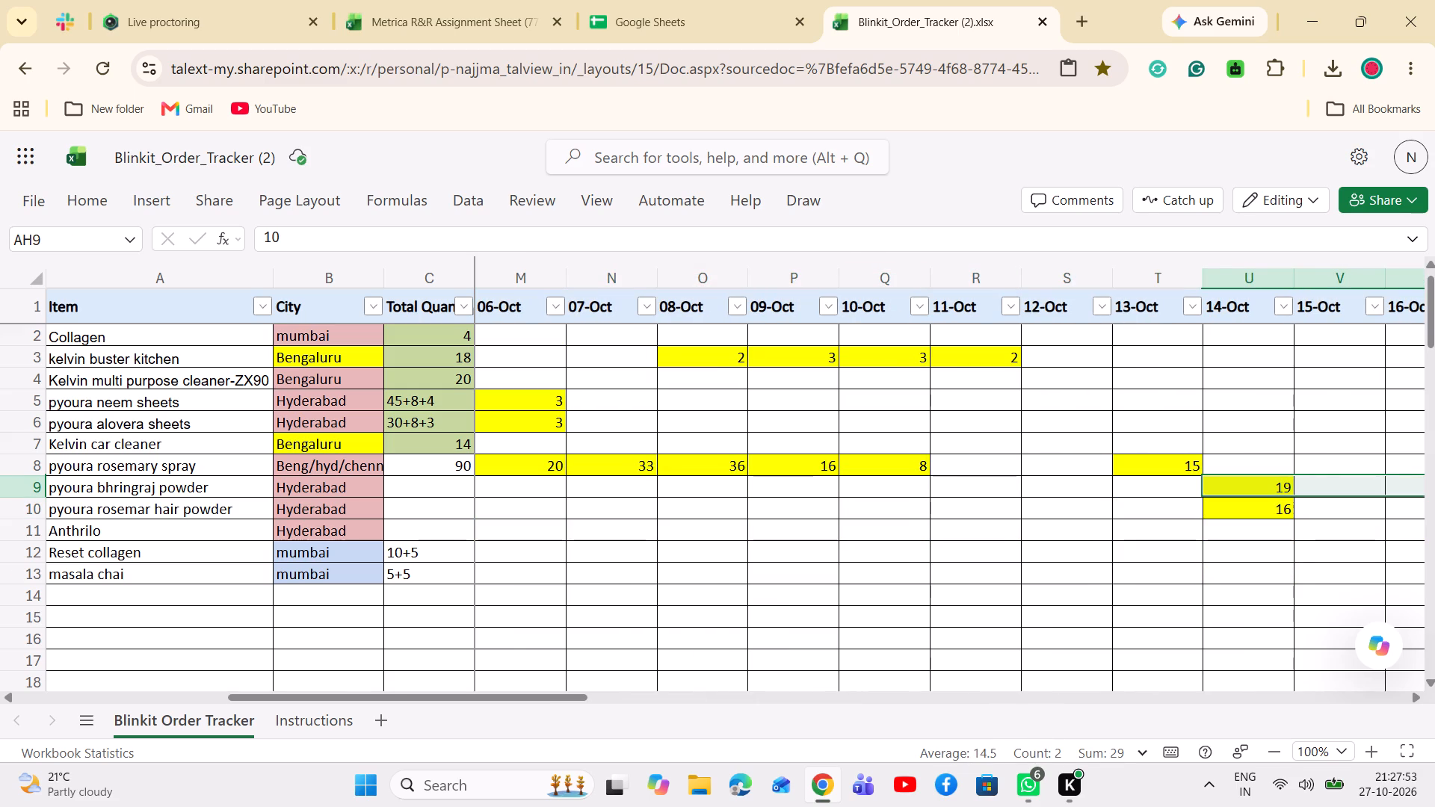
left_click(1154, 528)
Select the pyoura rosemar hair powder row from 14-Oct onward to check its orders against Total Ordered.
left_click_drag(573, 702, 742, 667)
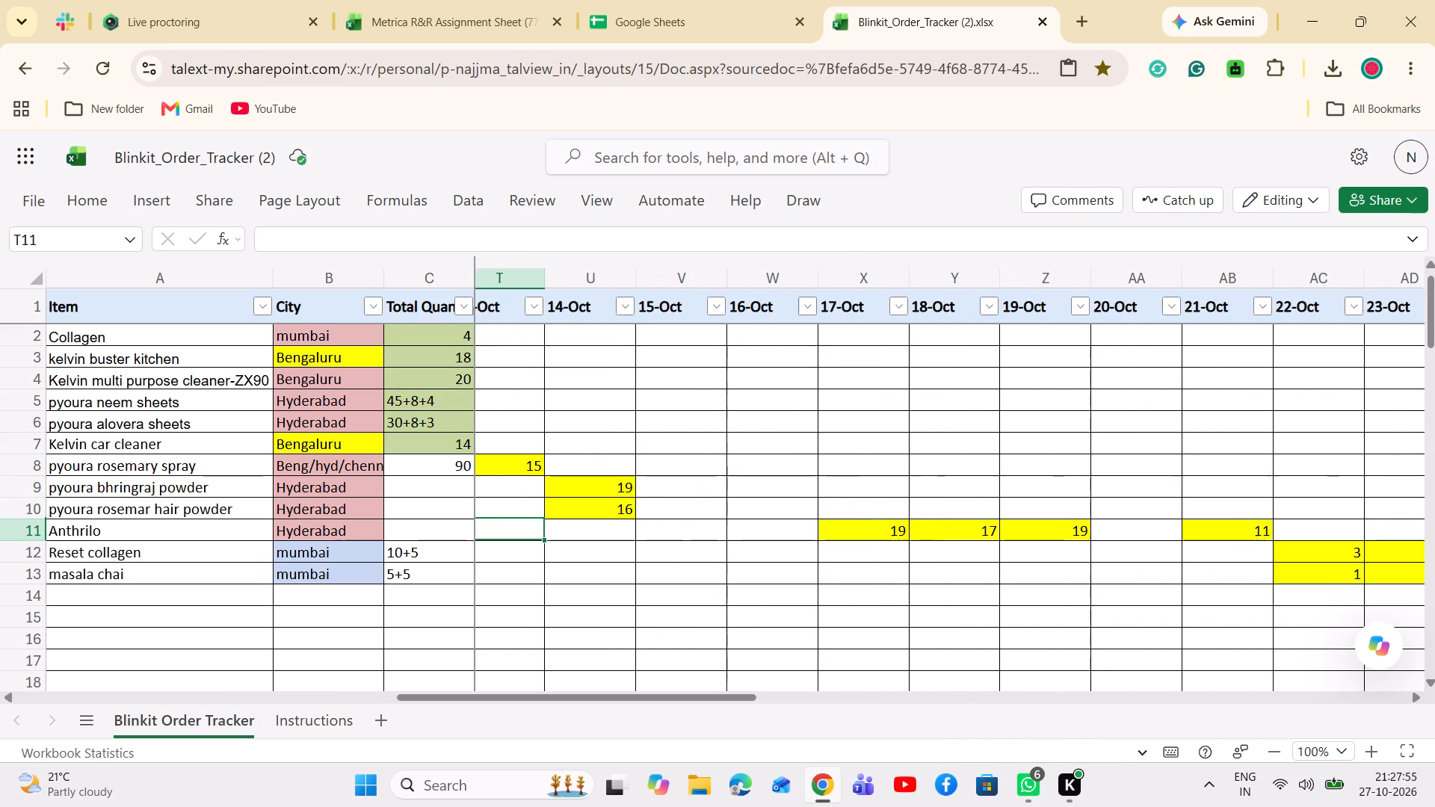
left_click_drag(585, 514, 1433, 509)
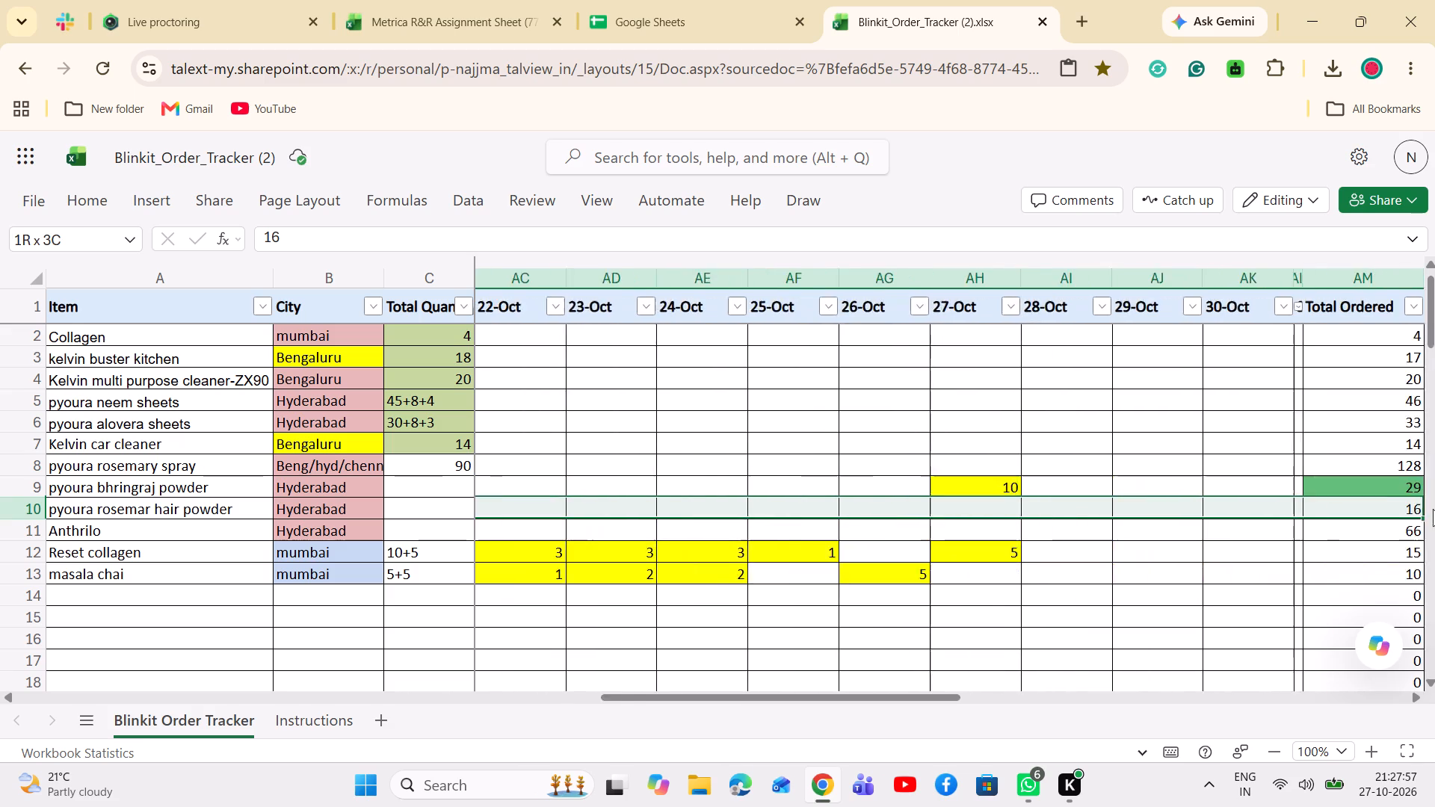
left_click_drag(1433, 509, 875, 517)
left_click(968, 521)
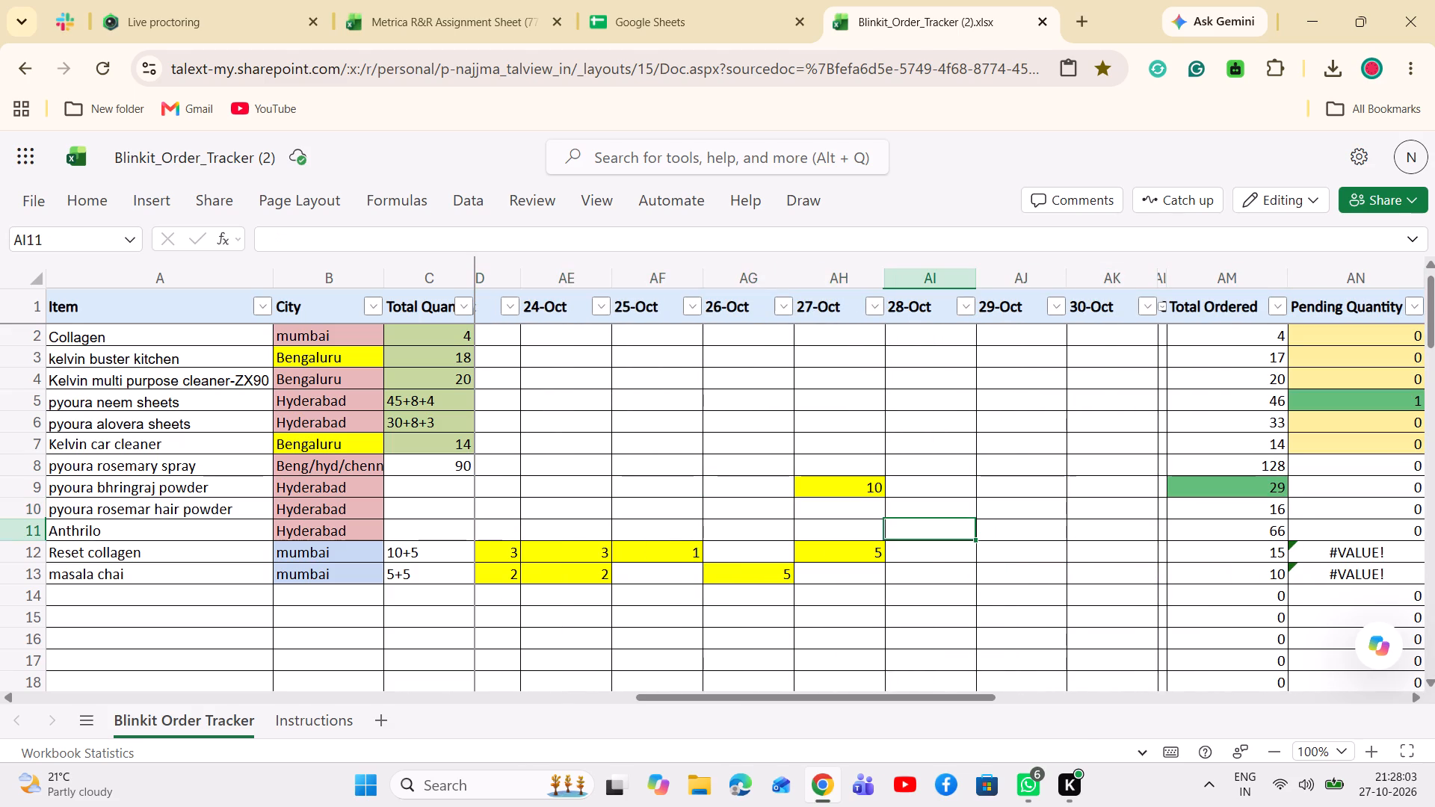
Select the Anthrilo quantities from 17-Oct to 21-Oct to check their sum against Total Ordered.
left_click(848, 531)
left_click_drag(854, 702, 818, 701)
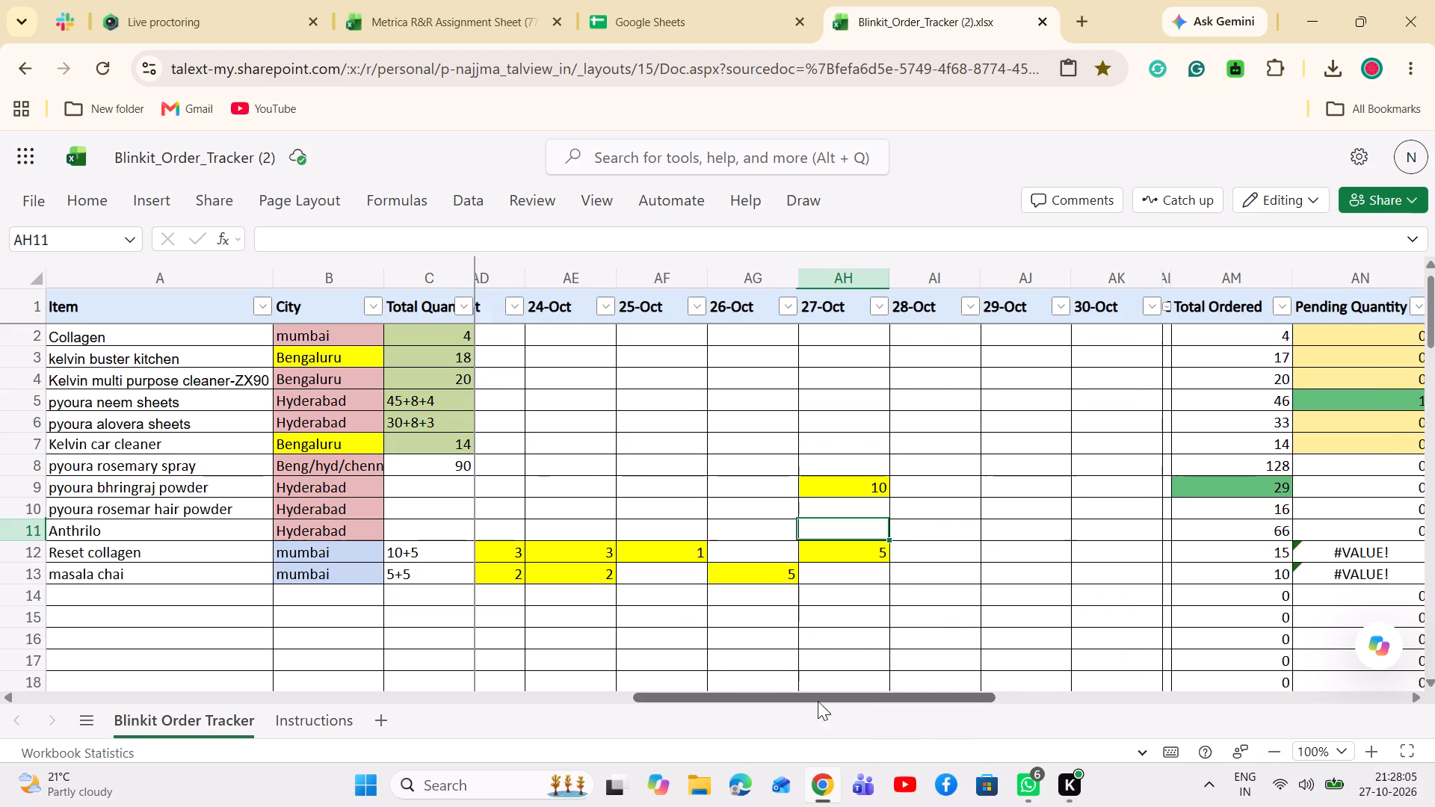
left_click_drag(818, 701, 560, 699)
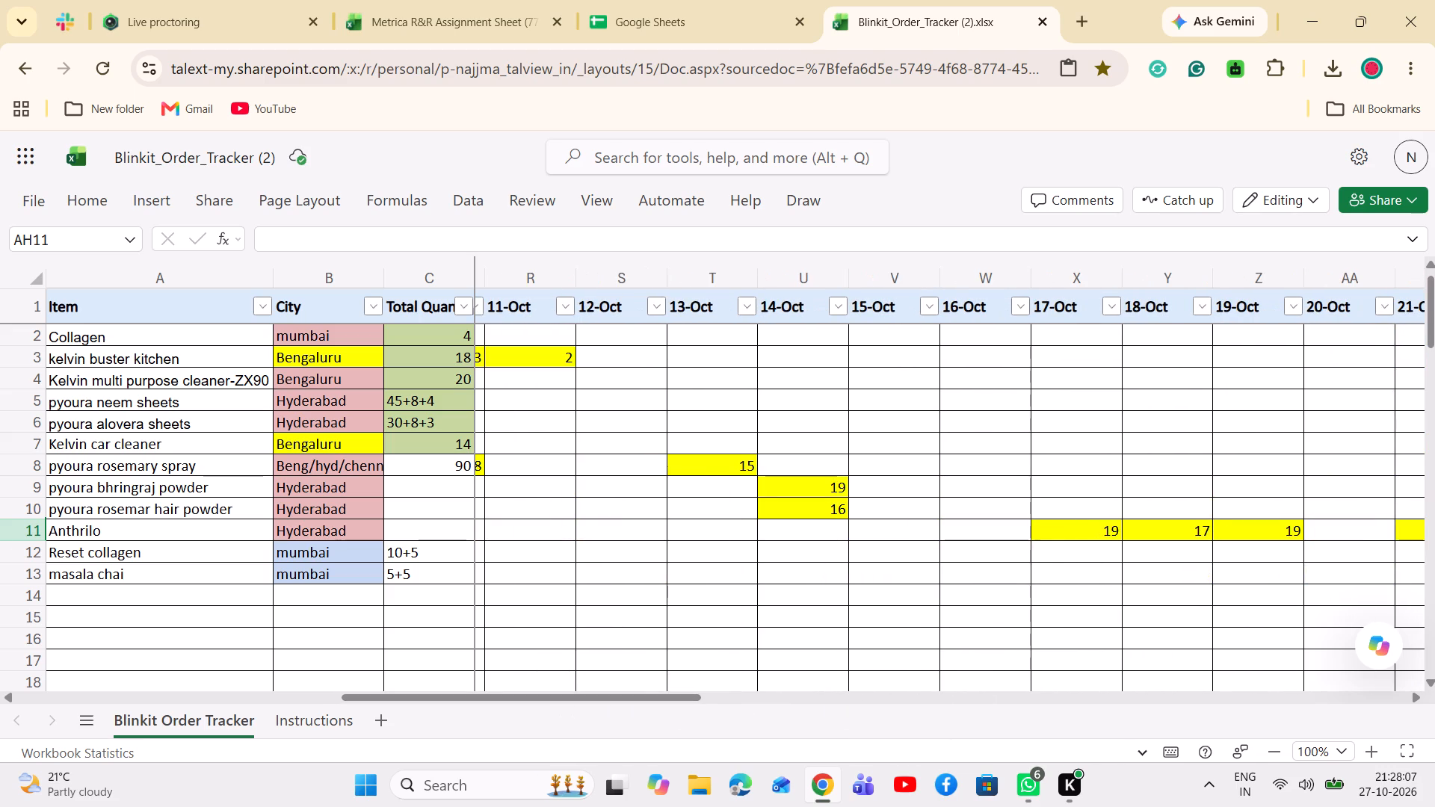
left_click_drag(1073, 537, 1434, 539)
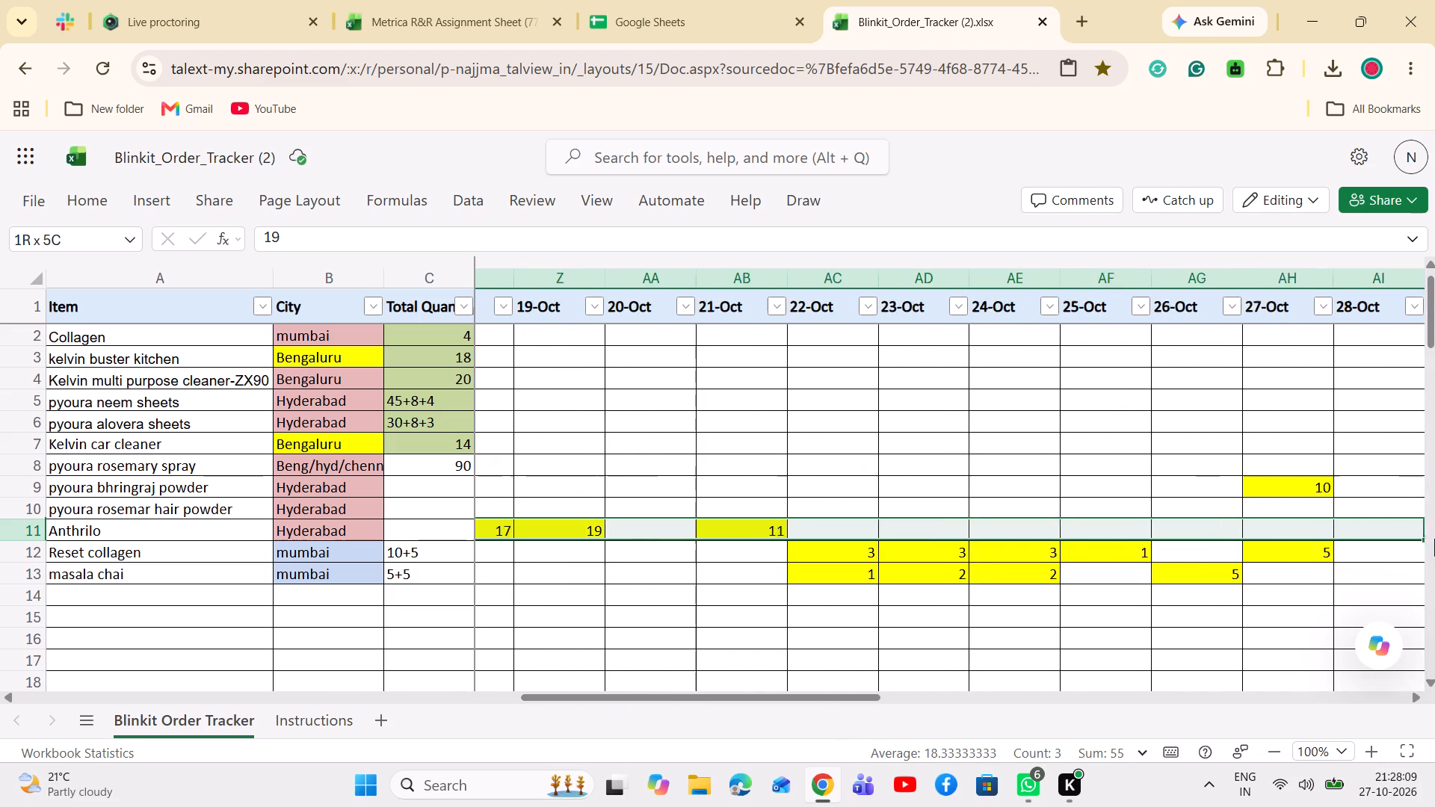
left_click_drag(1434, 539, 669, 538)
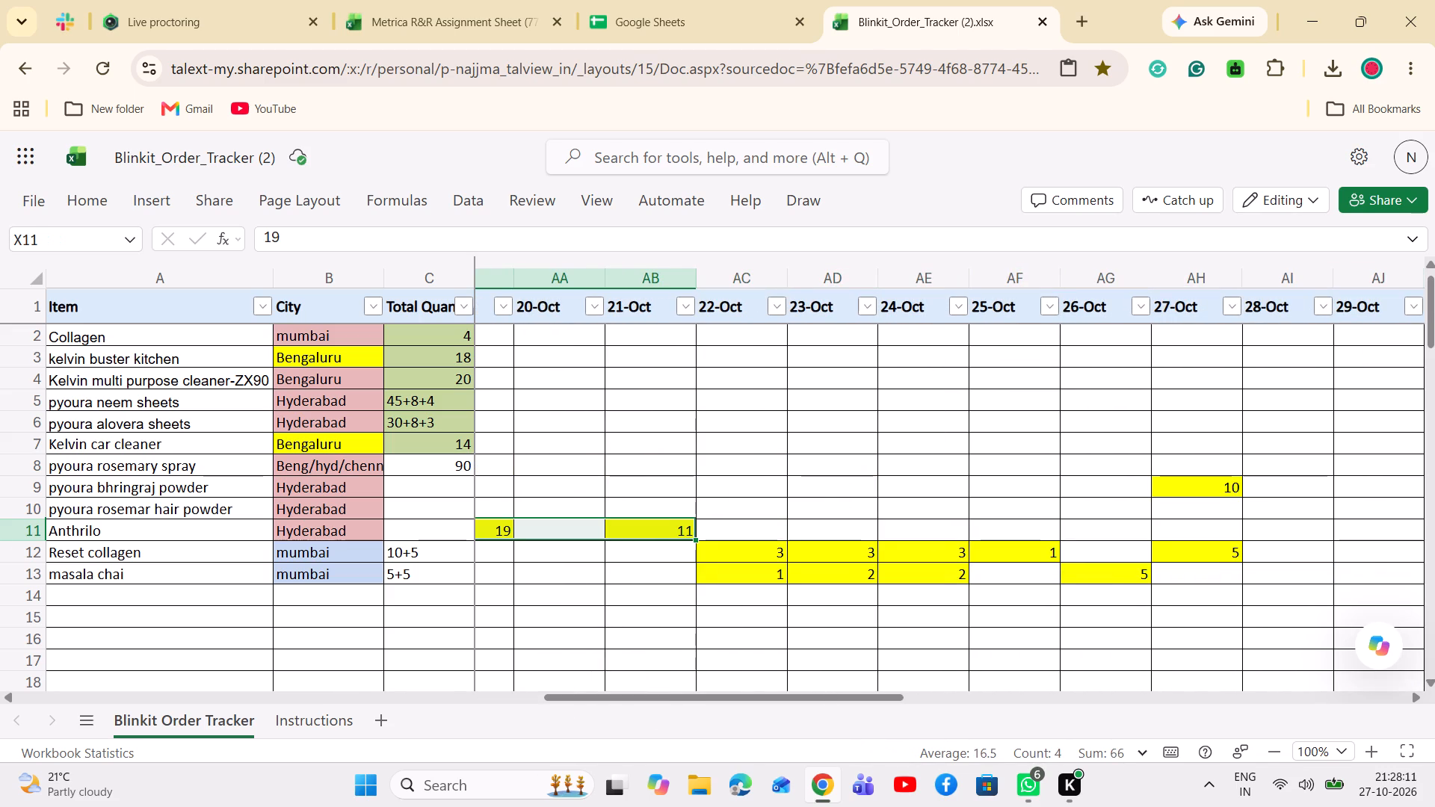
Select the Reset collagen quantities from 22-Oct to 27-Oct to check their sum against Total Ordered.
left_click(782, 576)
left_click_drag(733, 549, 1194, 560)
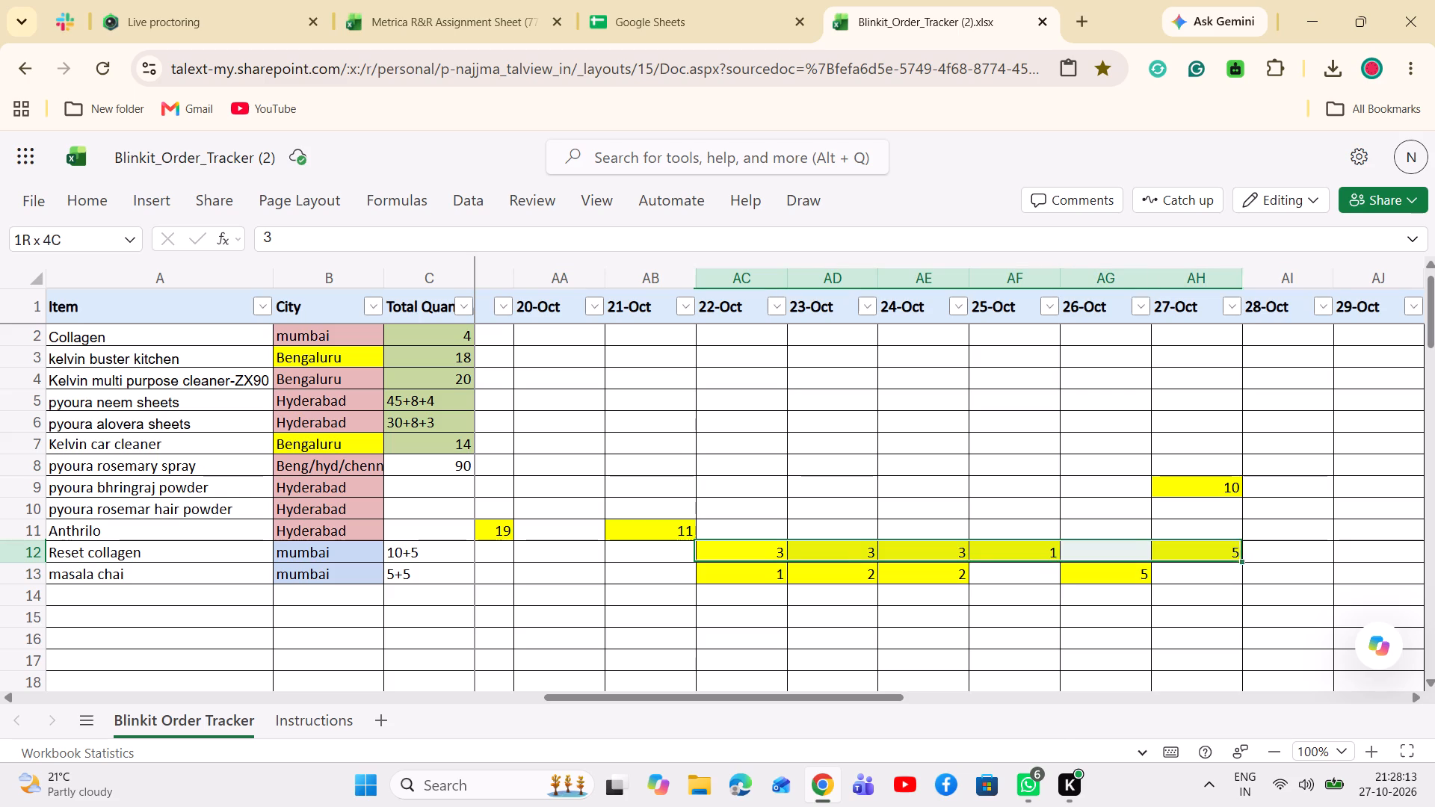
left_click_drag(1194, 560, 1228, 557)
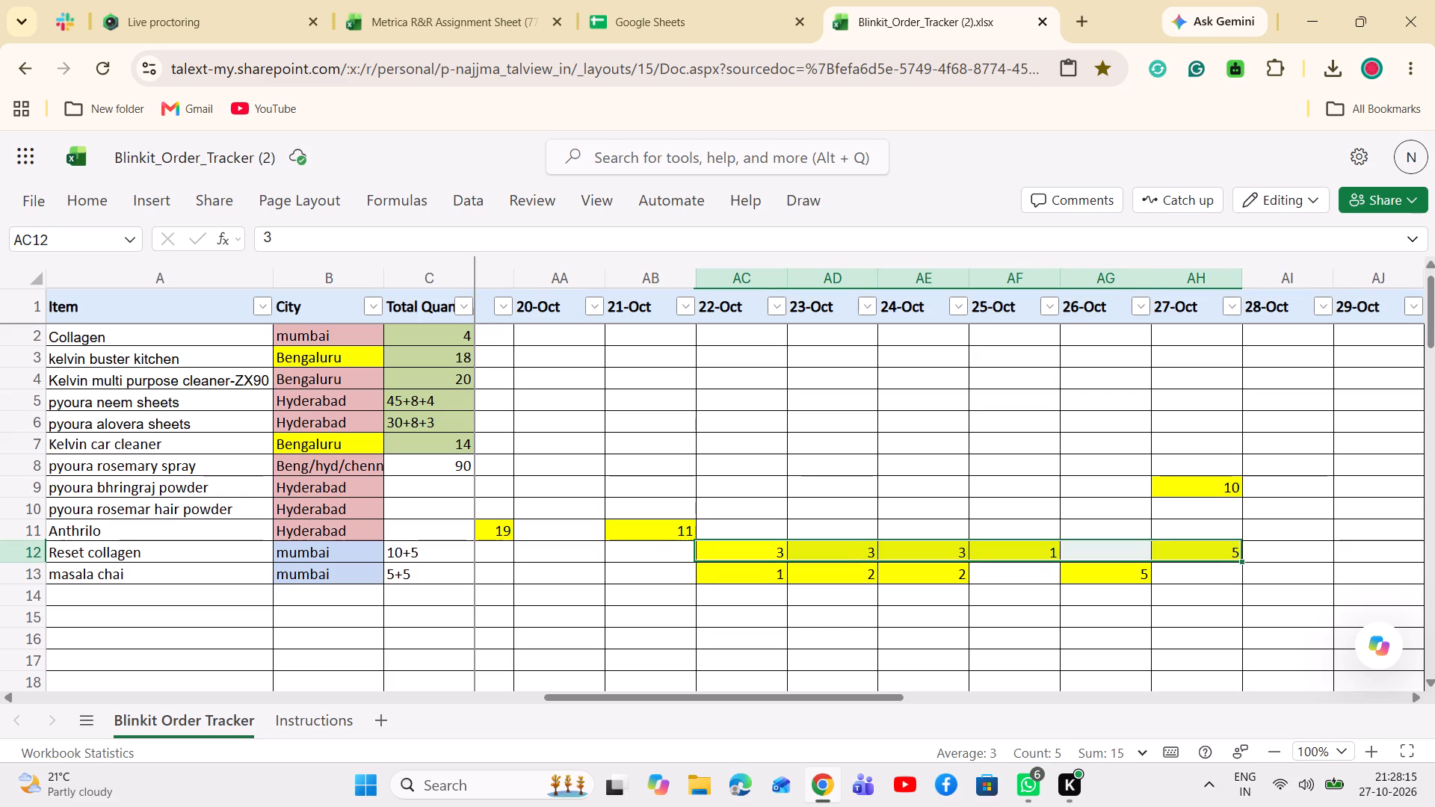
Select the masala chai quantities from 22-Oct to 26-Oct to check their sum against Total Ordered.
left_click(832, 594)
left_click_drag(766, 580, 1125, 584)
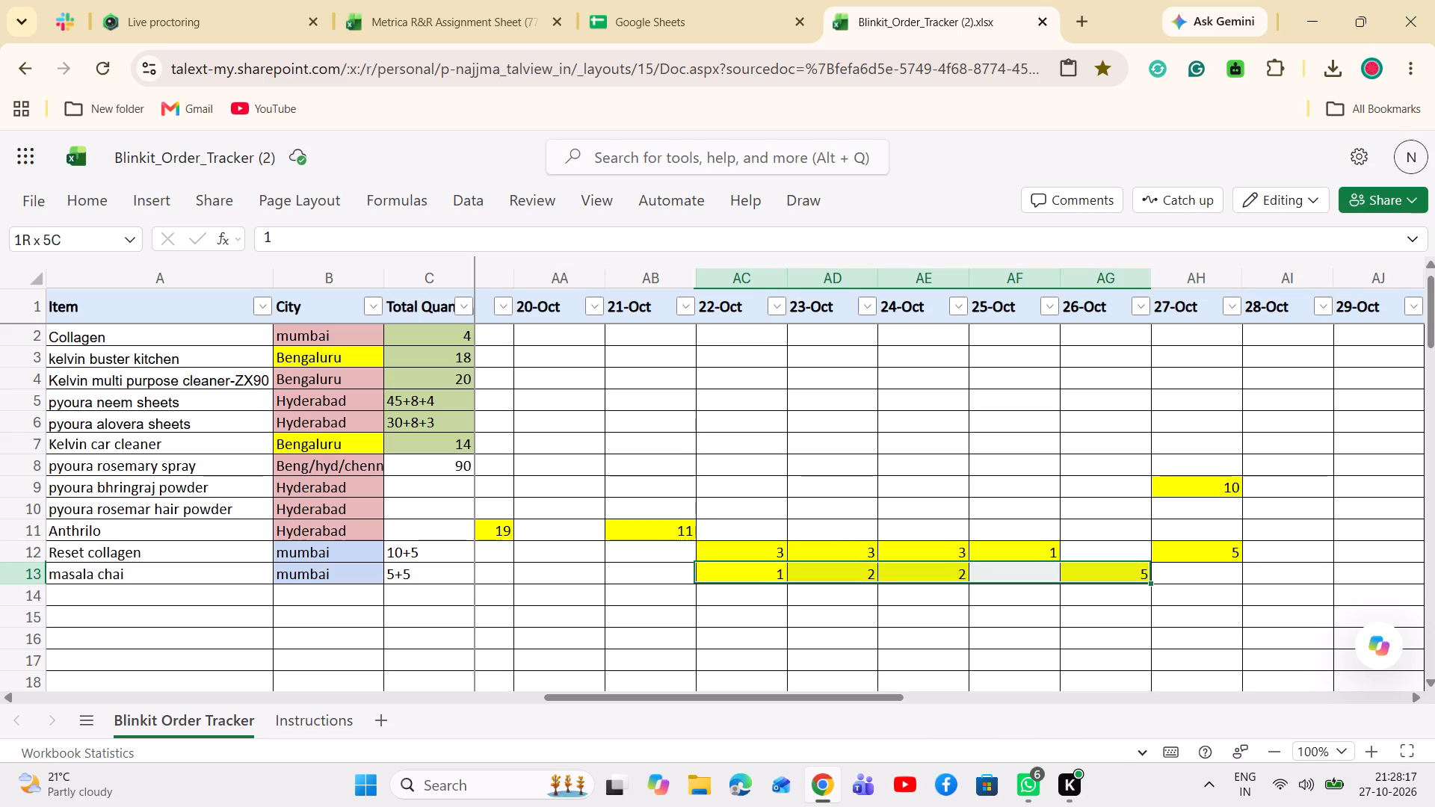
left_click_drag(1125, 584, 1123, 584)
left_click(1149, 629)
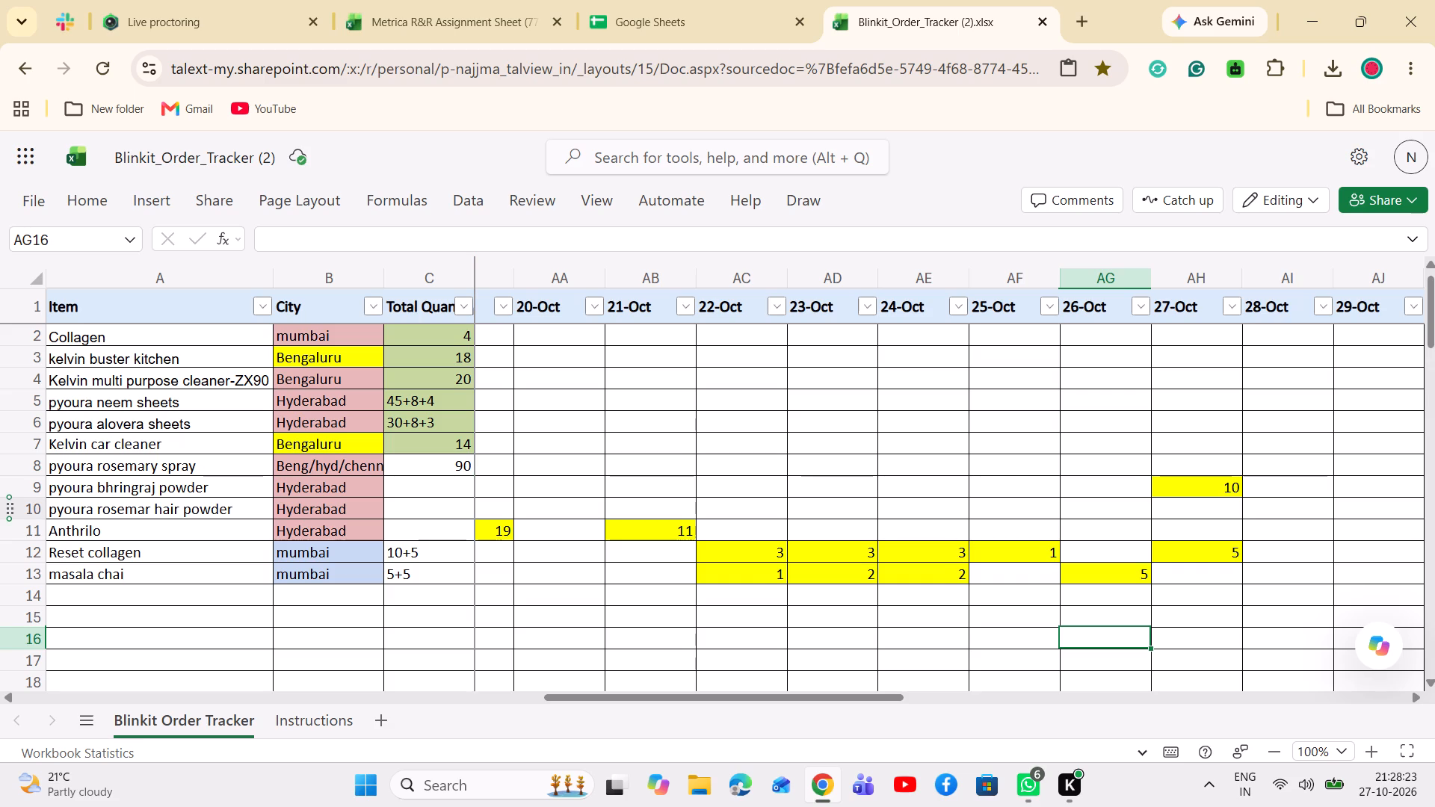
Insert a blank column between Total Ordered and Pending Quantity.
scroll(830, 504, "up", 3)
left_click_drag(889, 699, 999, 699)
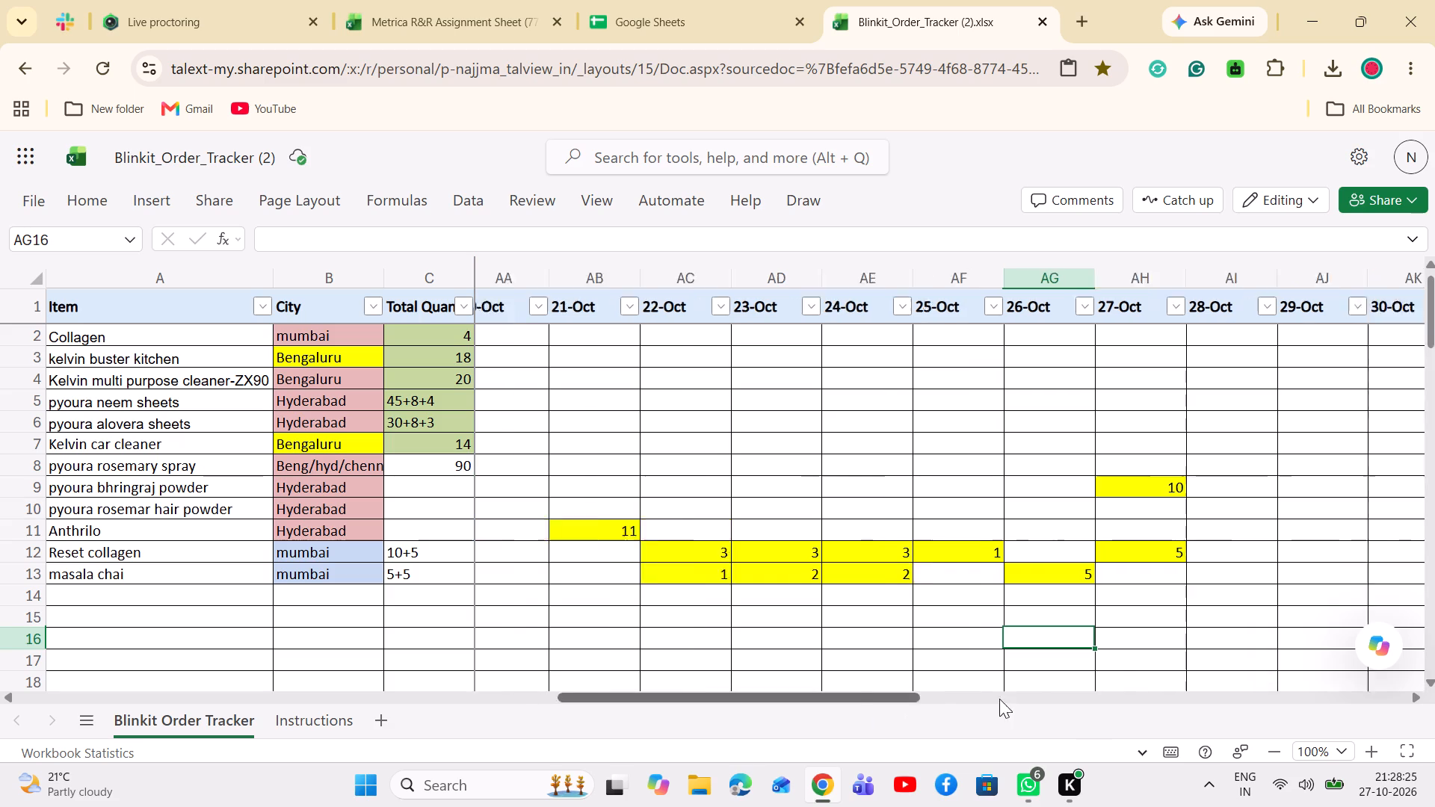
left_click_drag(999, 699, 1042, 699)
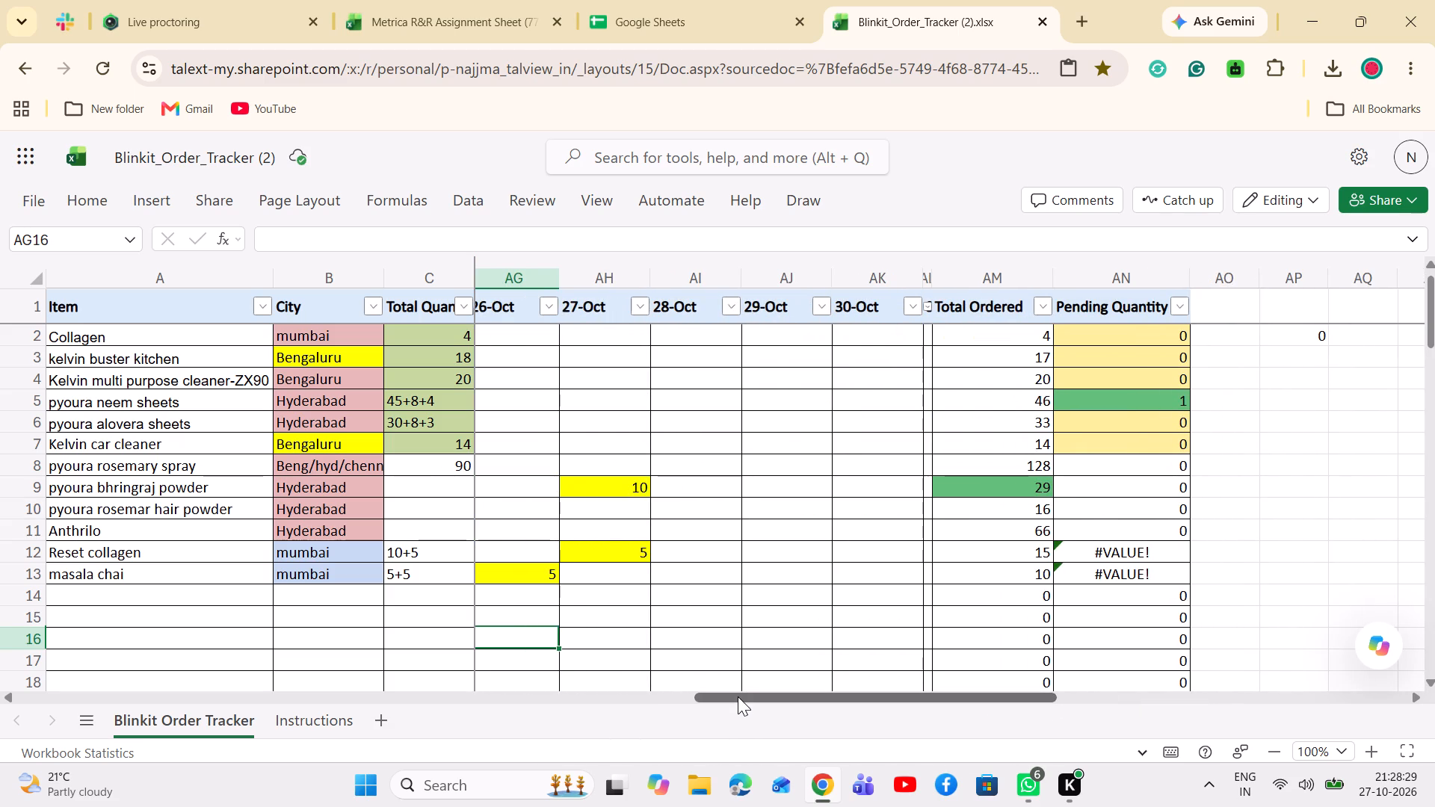
left_click_drag(738, 696, 728, 699)
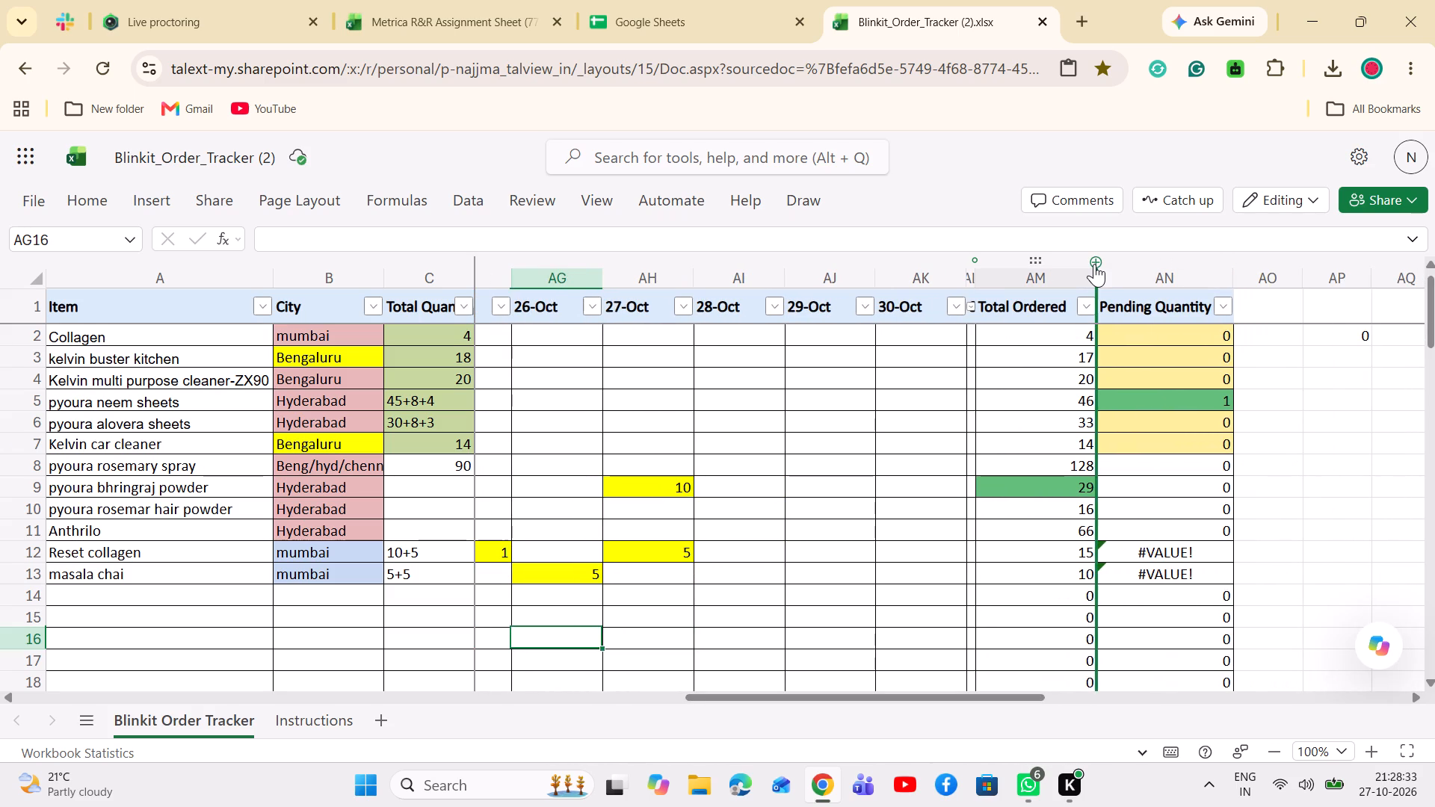
left_click(1094, 264)
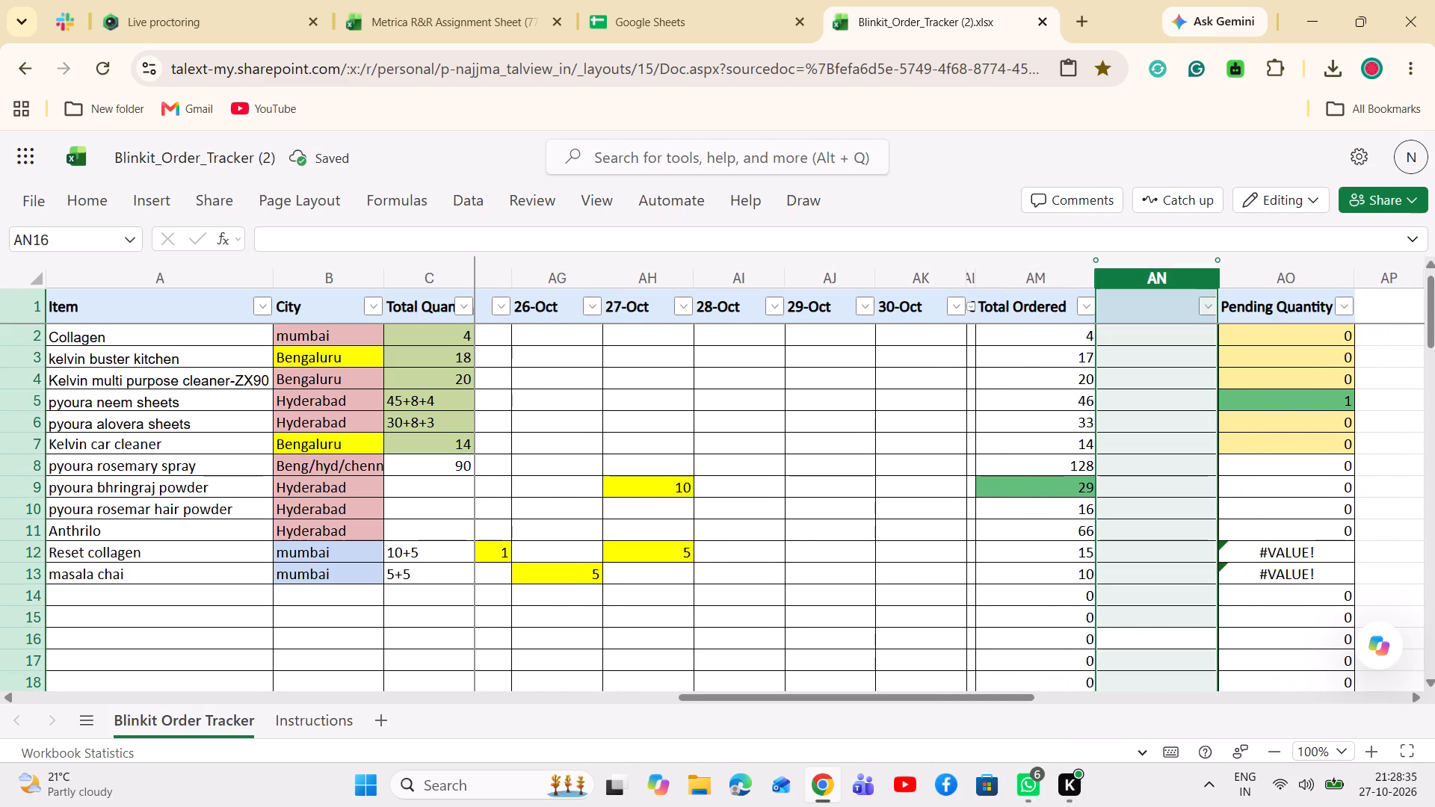
left_click(1161, 340)
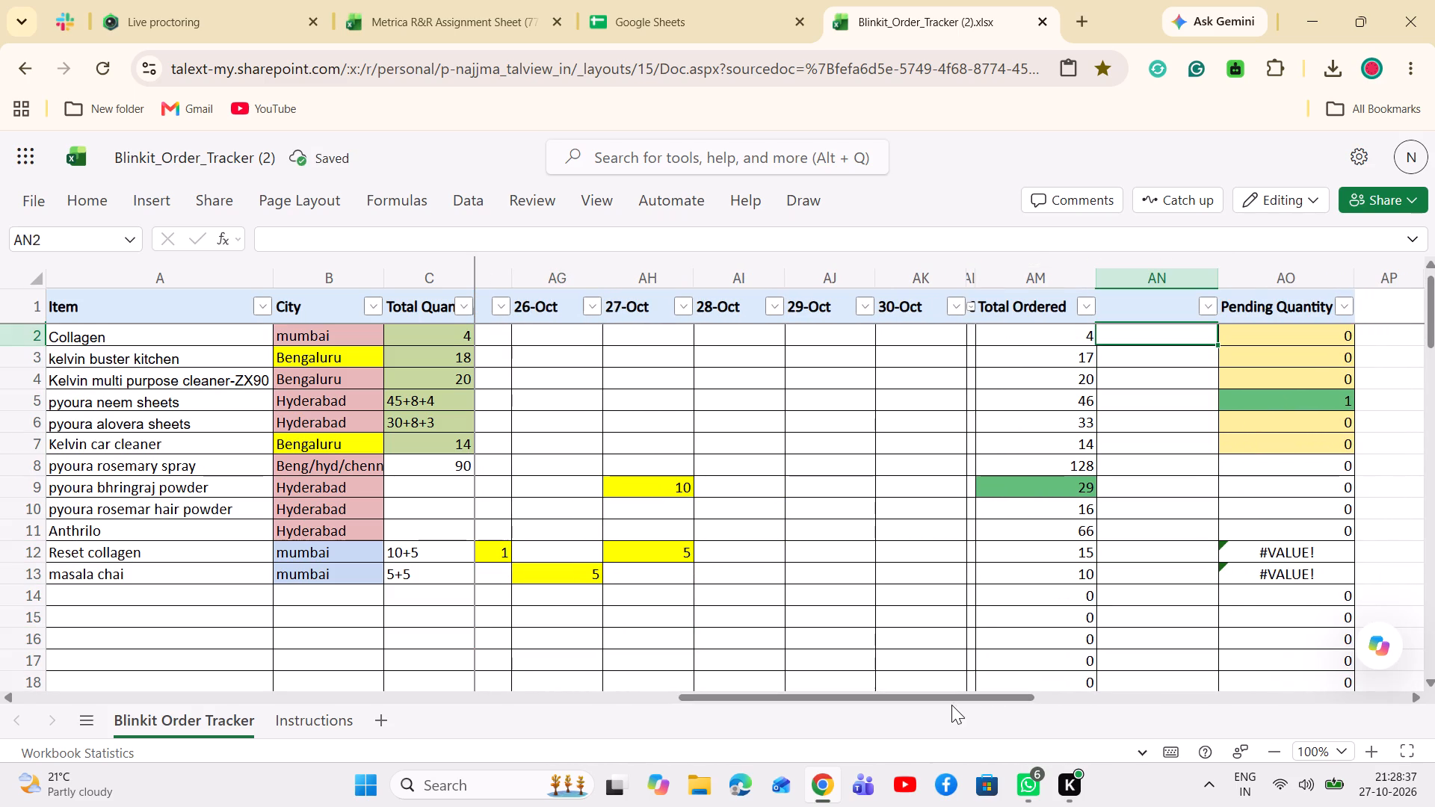
Hide the four date columns from 27-Sep to 30-Sep.
left_click_drag(948, 696, 375, 698)
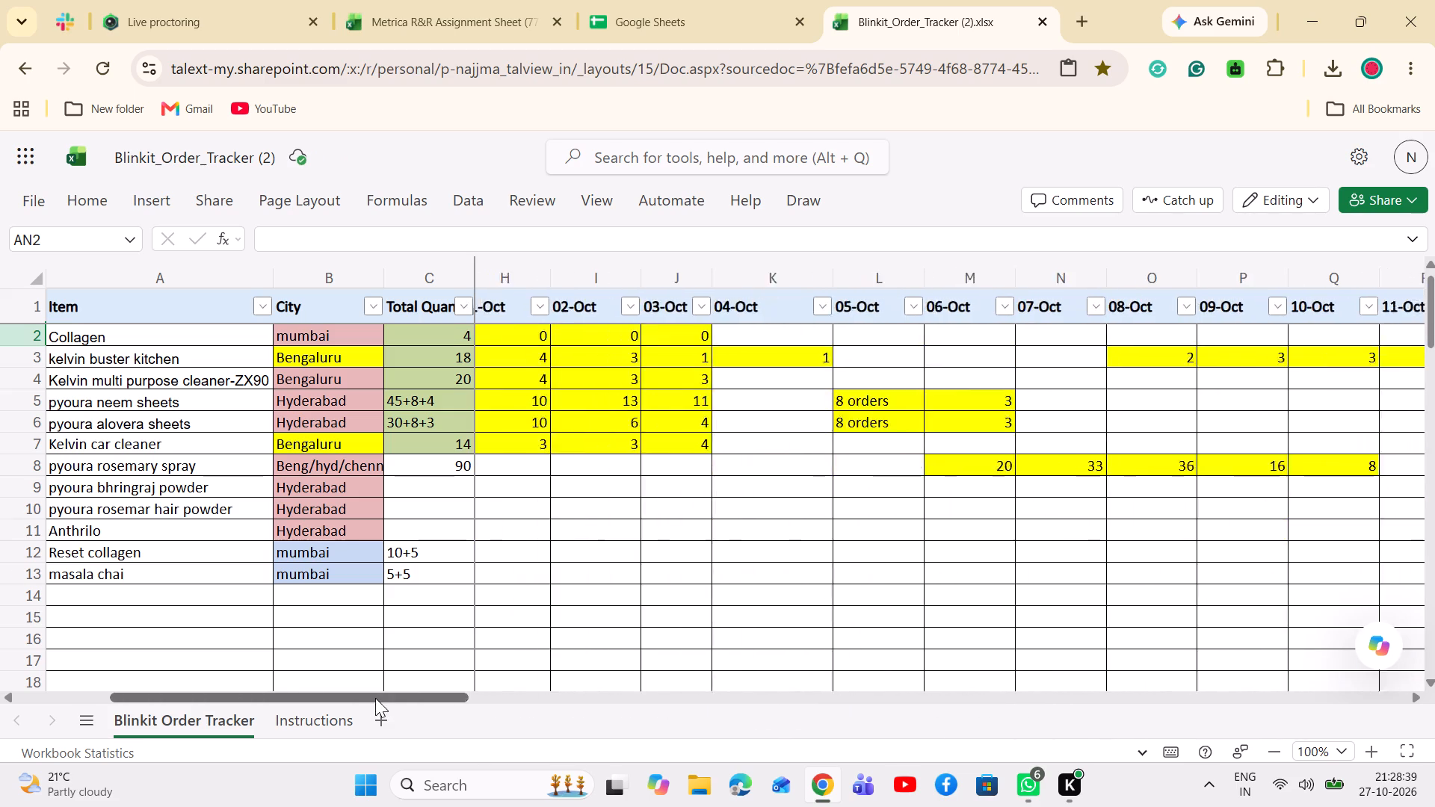
left_click_drag(375, 698, 362, 705)
left_click_drag(362, 705, 185, 697)
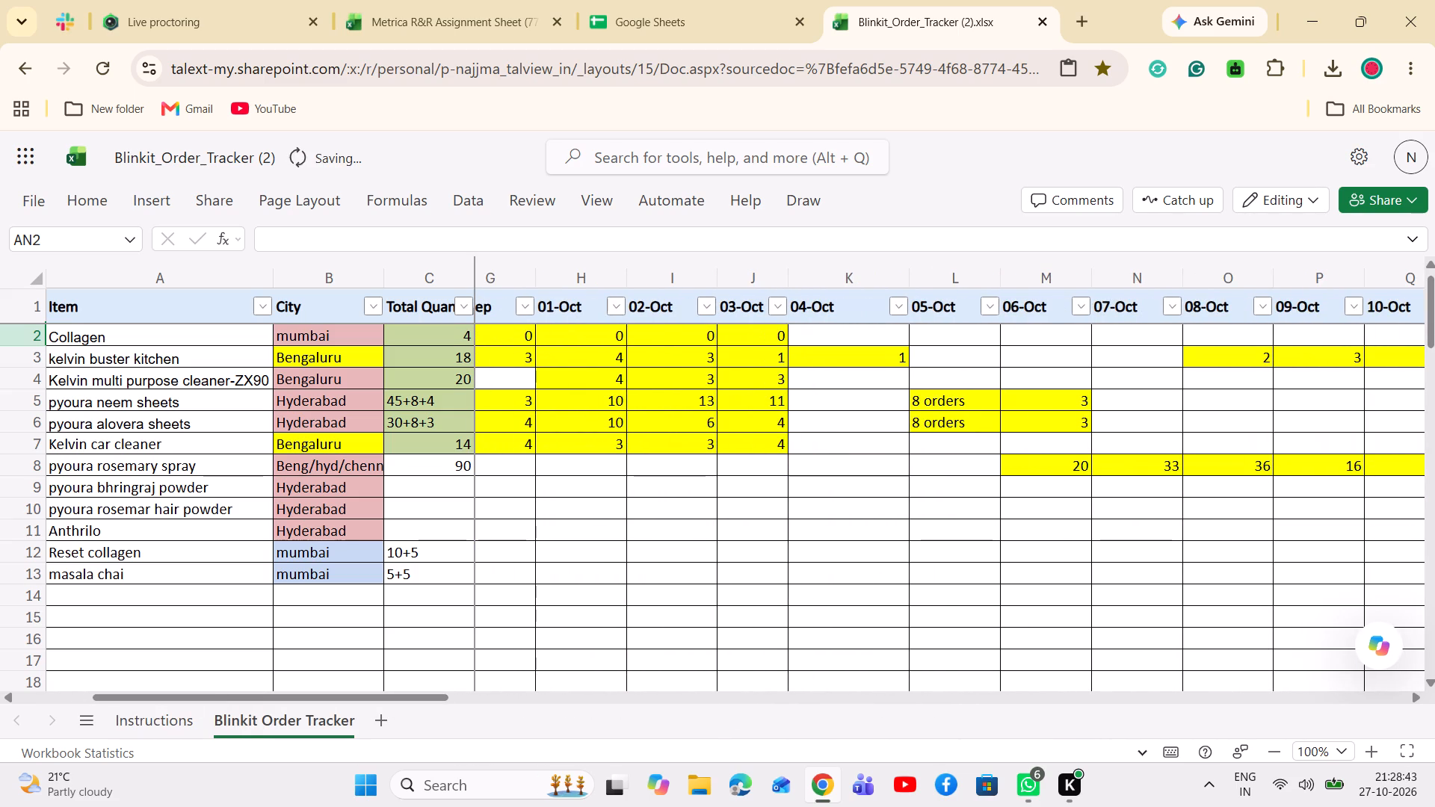
left_click_drag(320, 703, 227, 699)
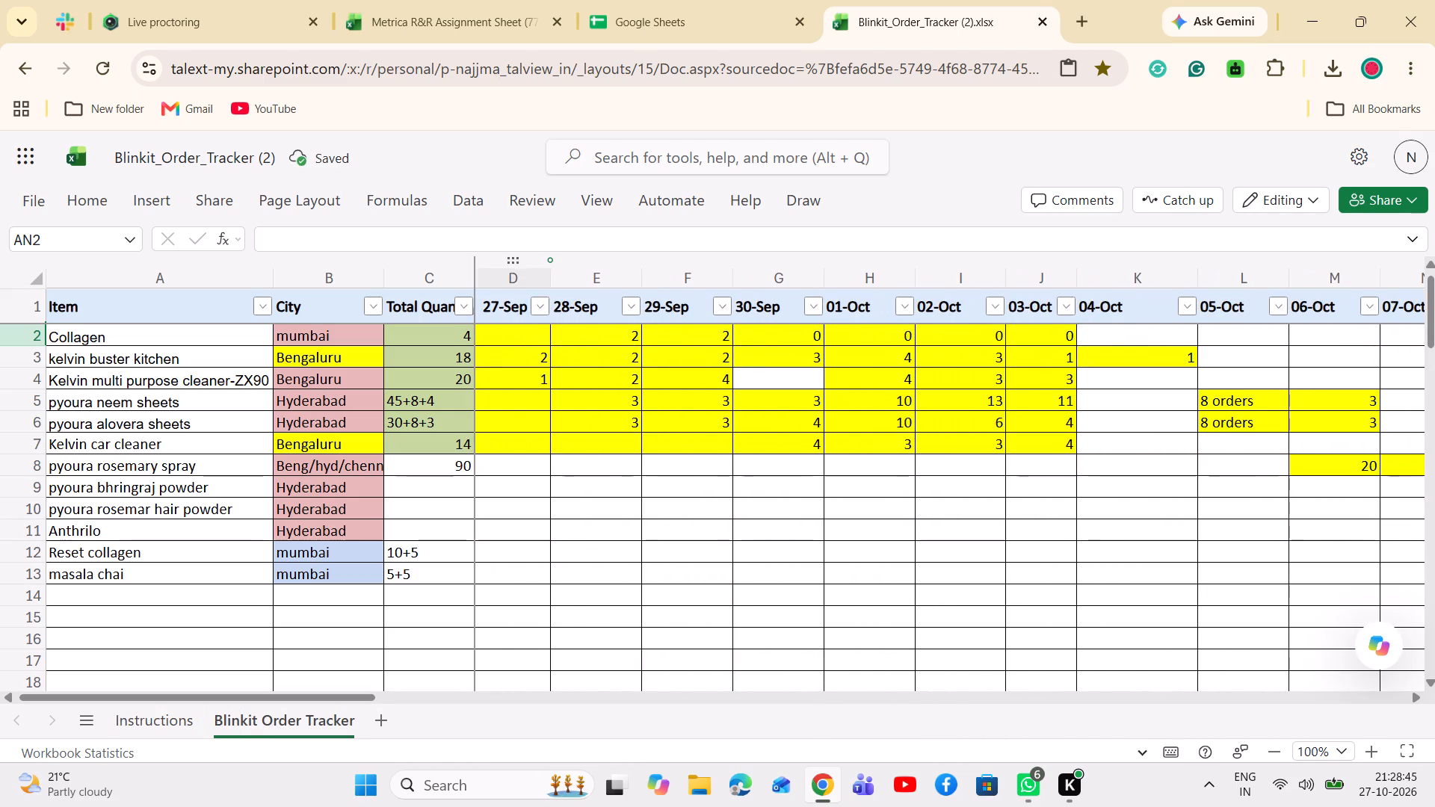
left_click_drag(515, 276, 736, 275)
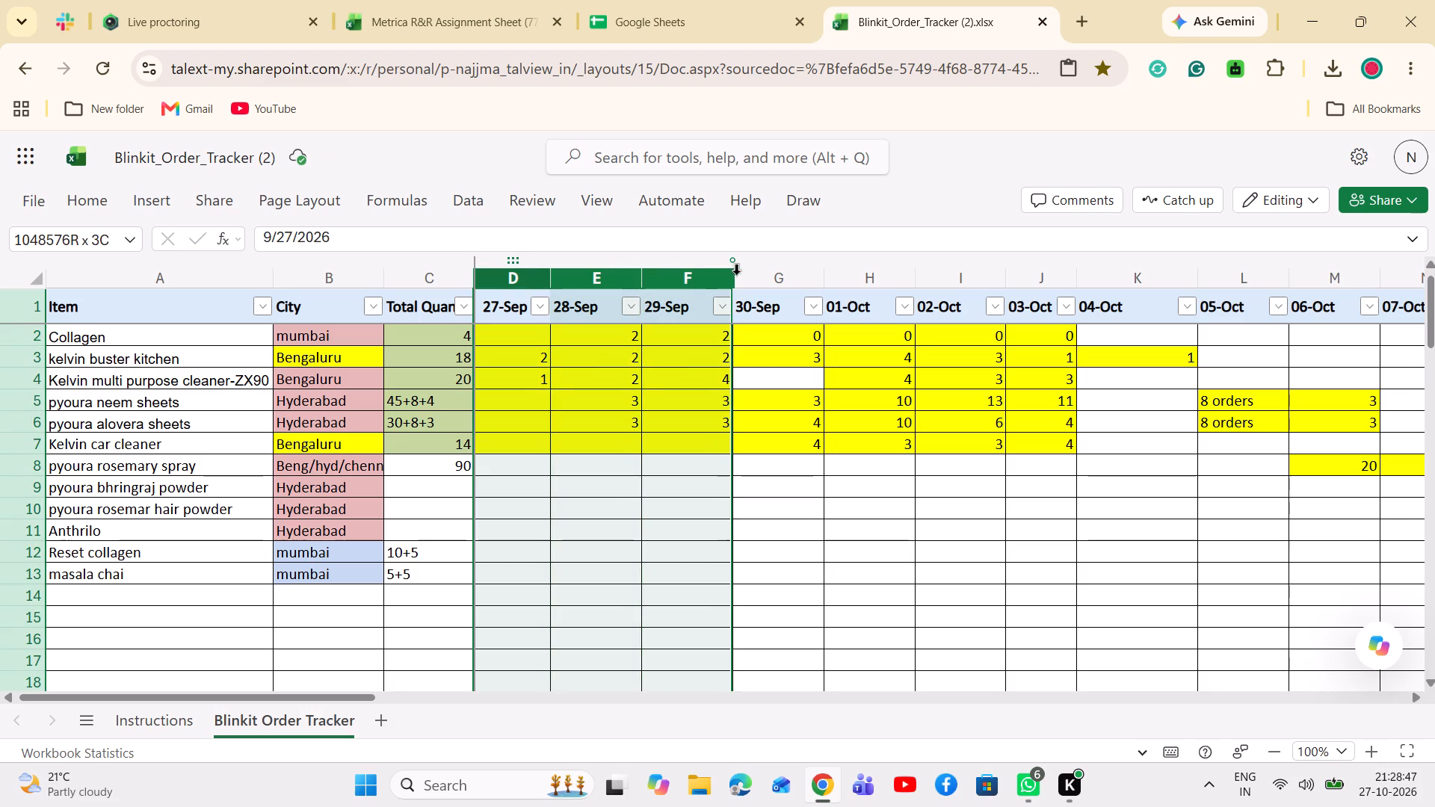
left_click_drag(736, 275, 751, 275)
right_click(751, 275)
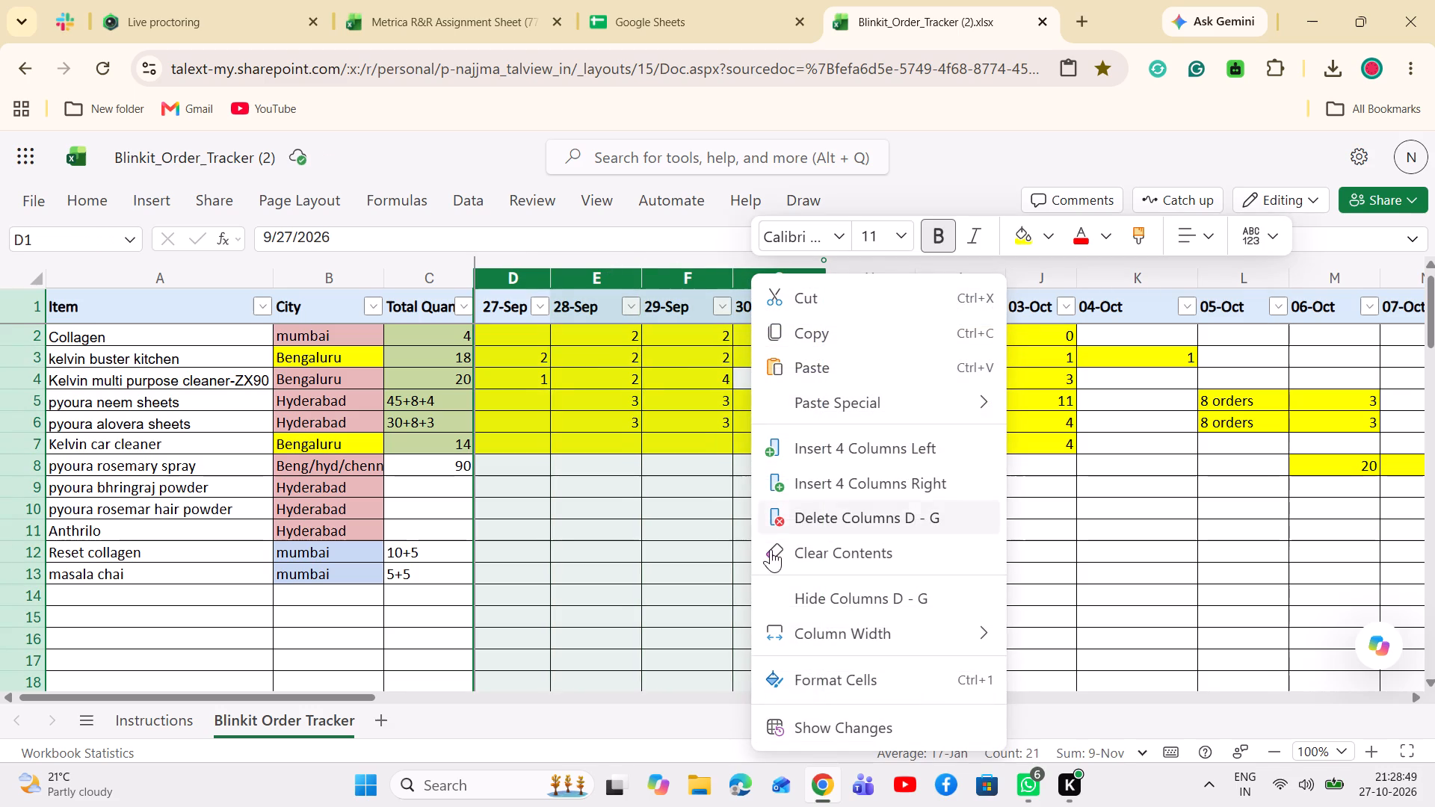
left_click(836, 604)
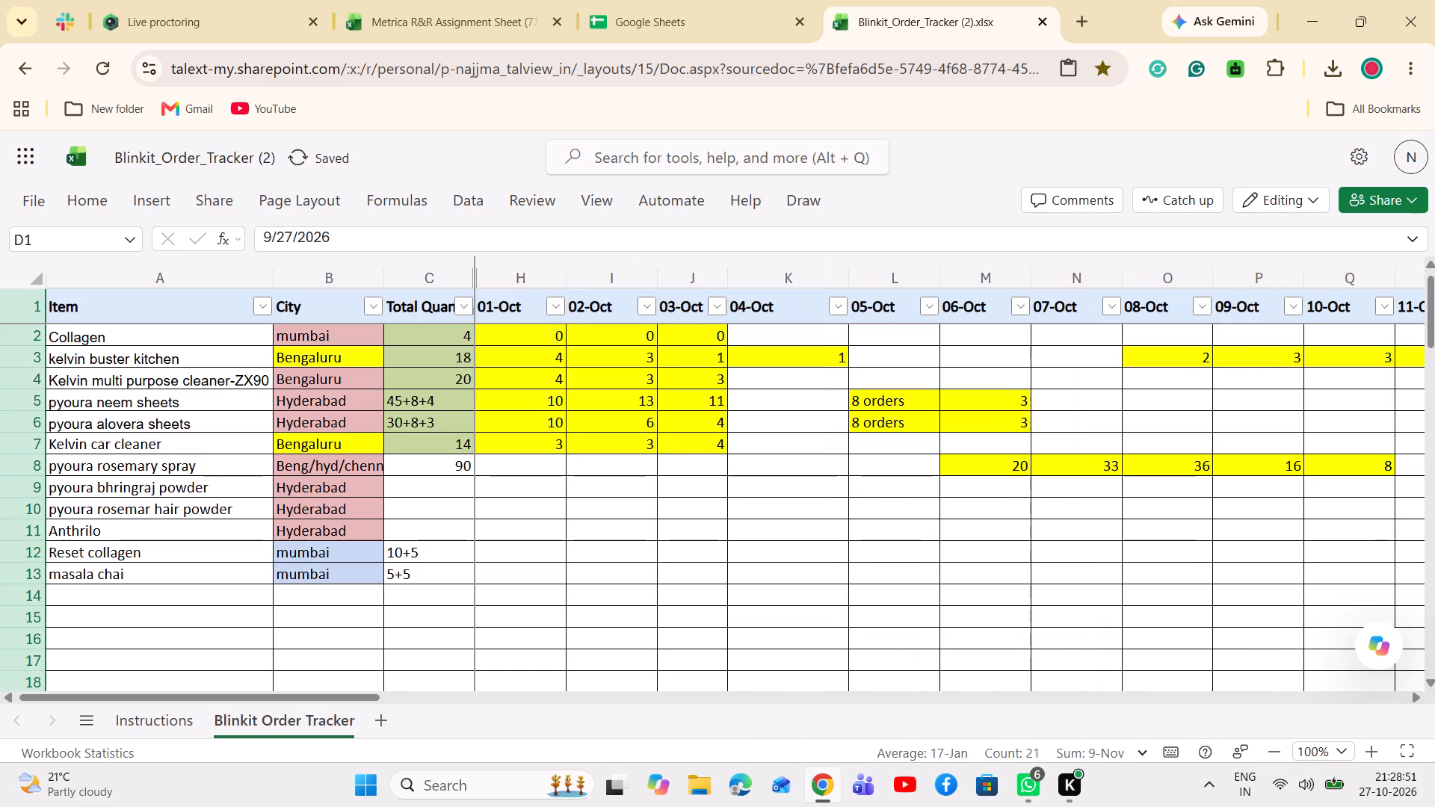
Select the kelvin buster kitchen row from 01-Oct onward through the October dates to check its order sum.
left_click(526, 338)
left_click(538, 360)
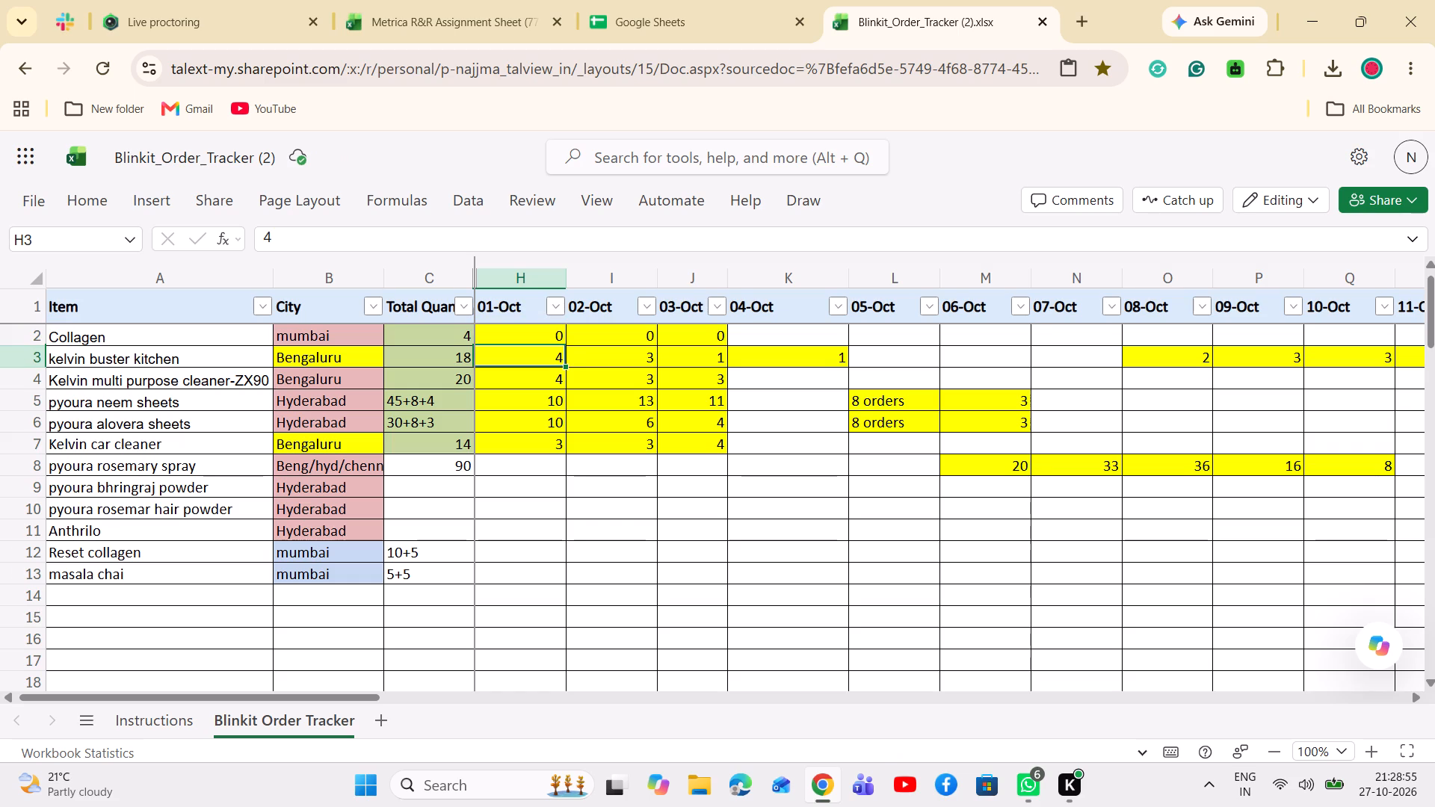
left_click(706, 365)
left_click_drag(549, 361, 821, 363)
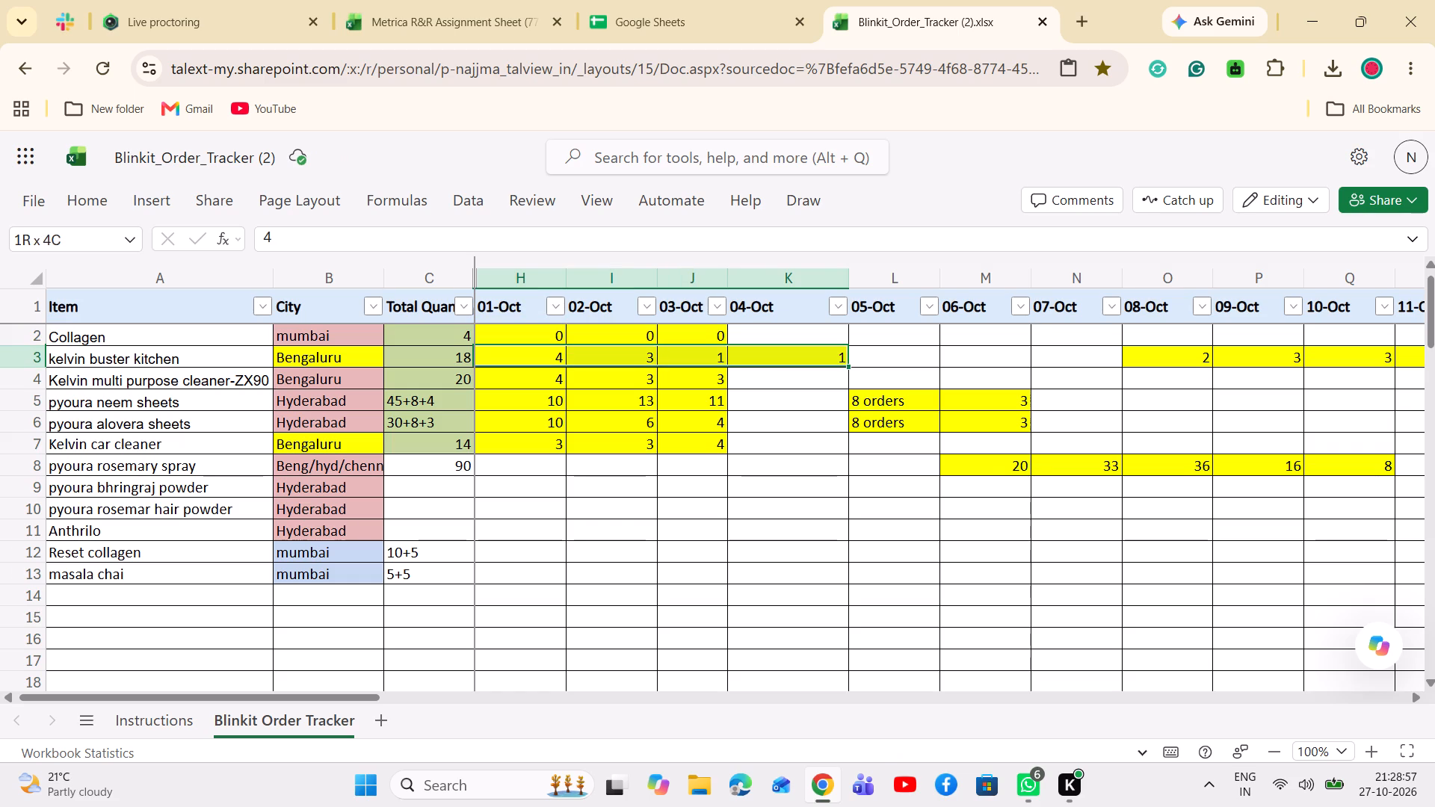
left_click_drag(821, 363, 1339, 373)
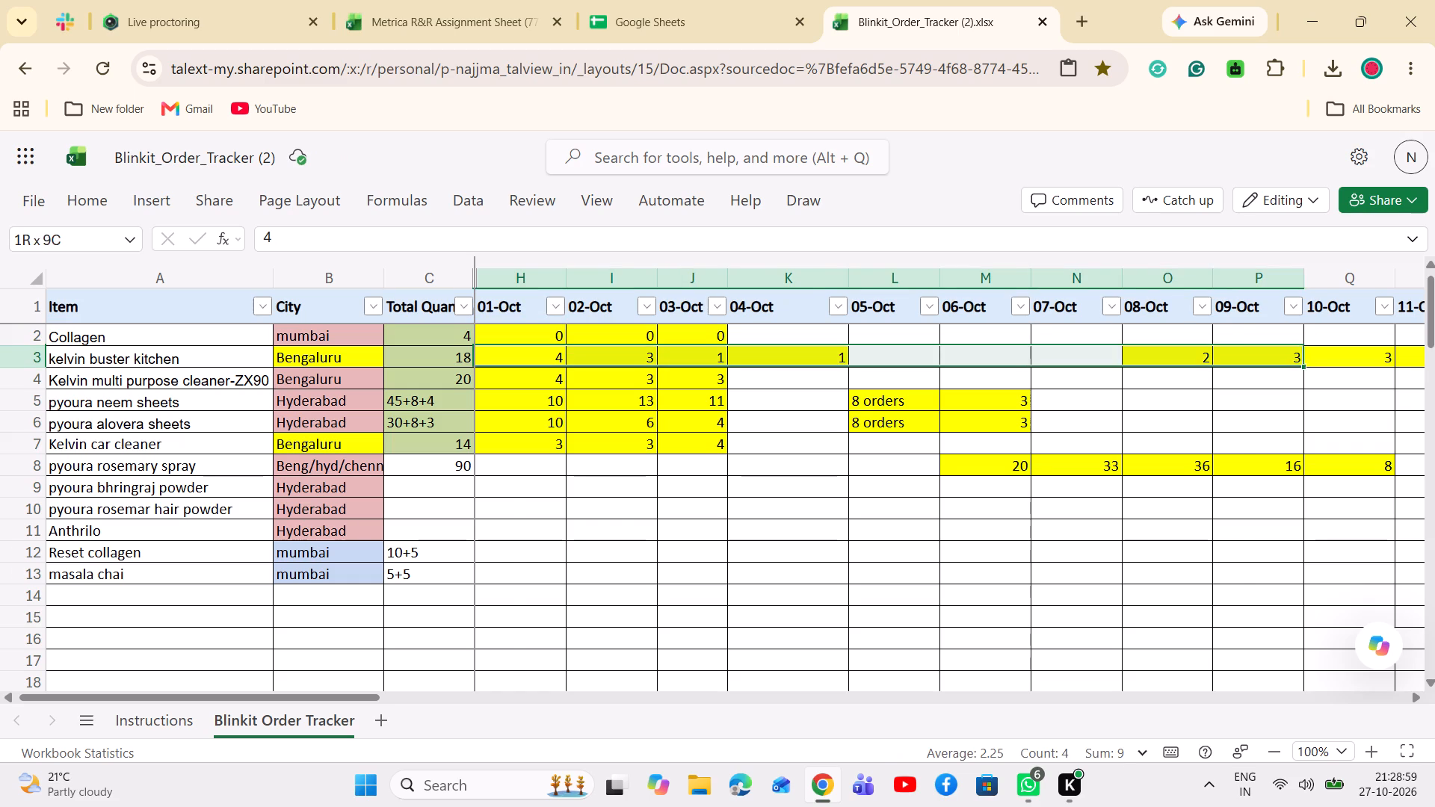
left_click_drag(1339, 373, 931, 365)
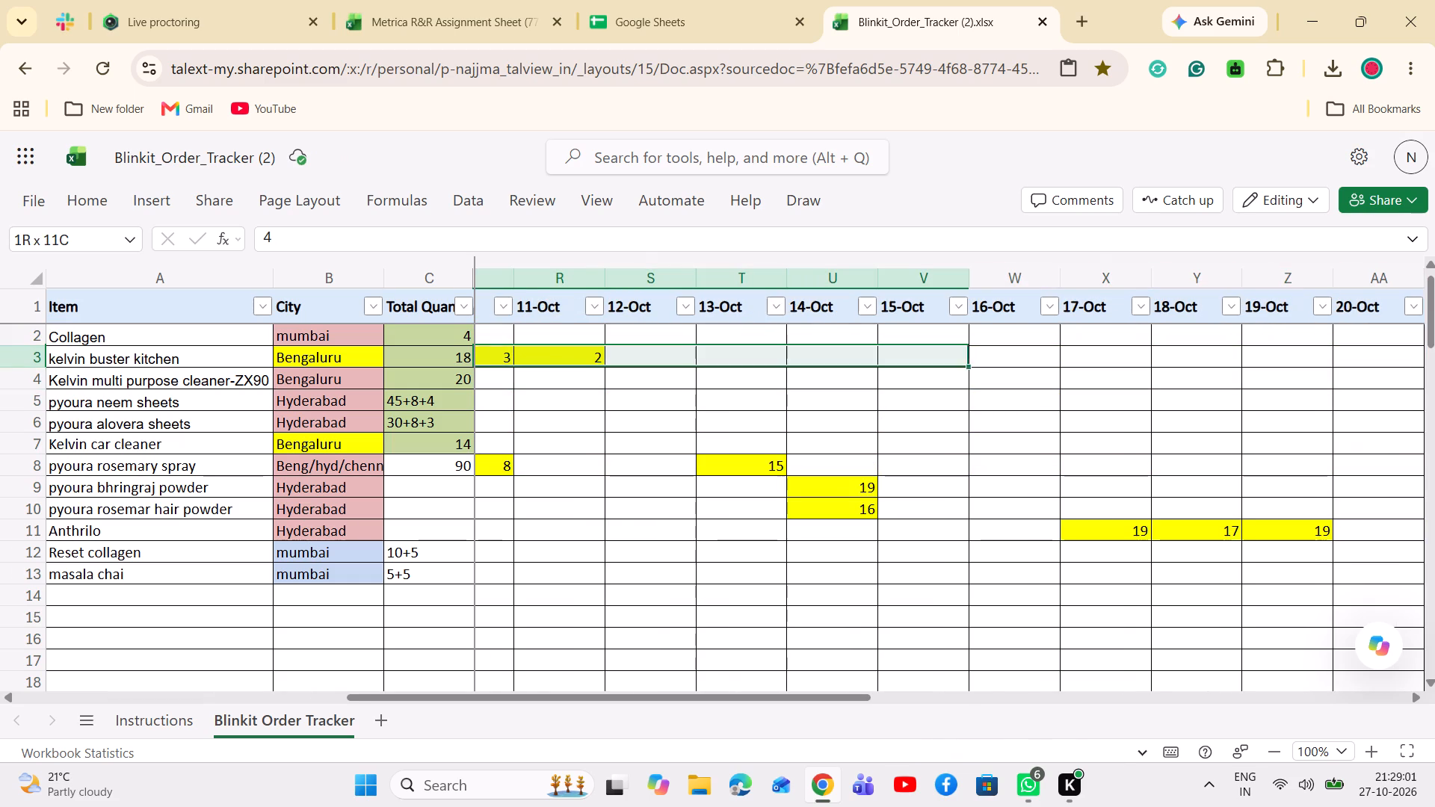
left_click_drag(931, 365, 1338, 357)
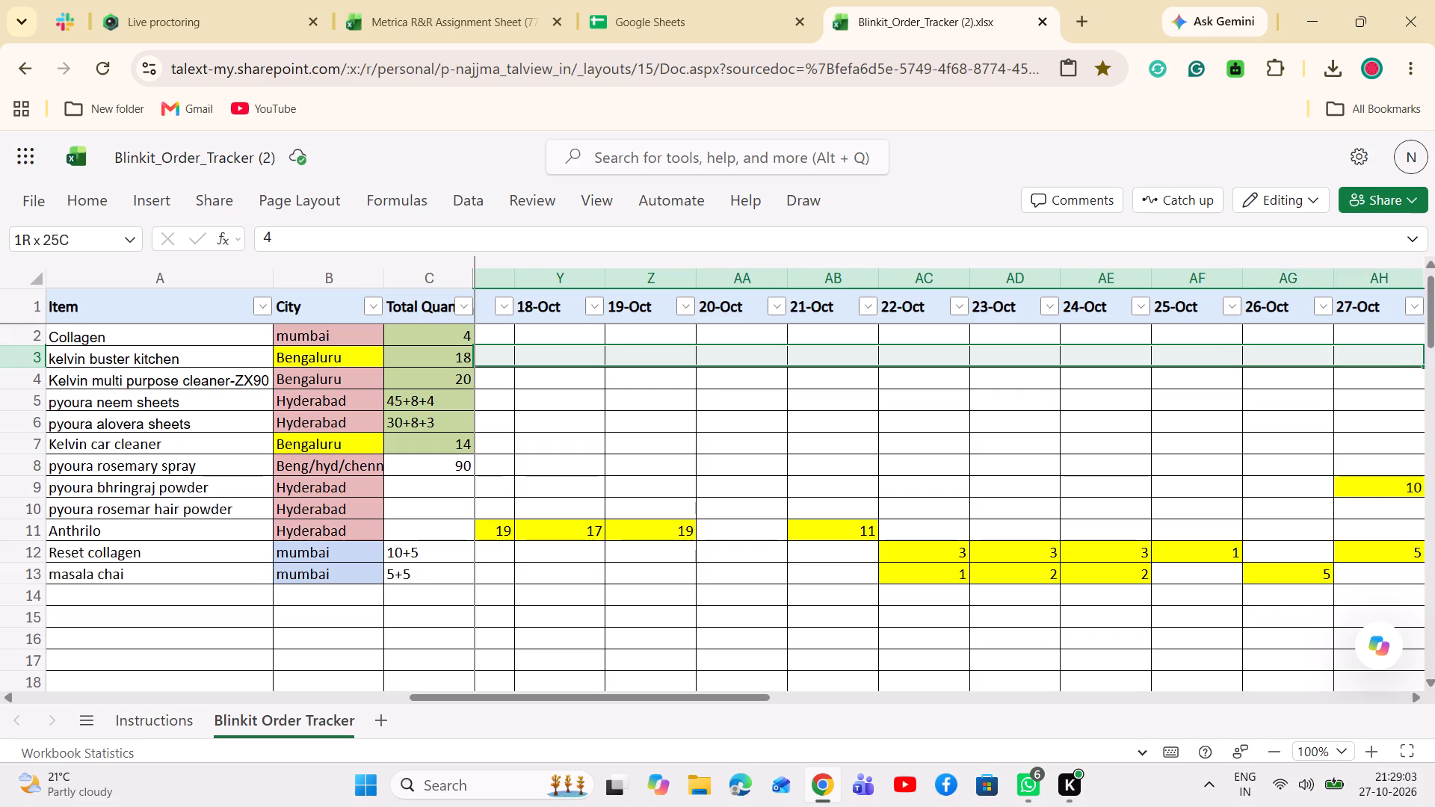
left_click_drag(1338, 357, 729, 364)
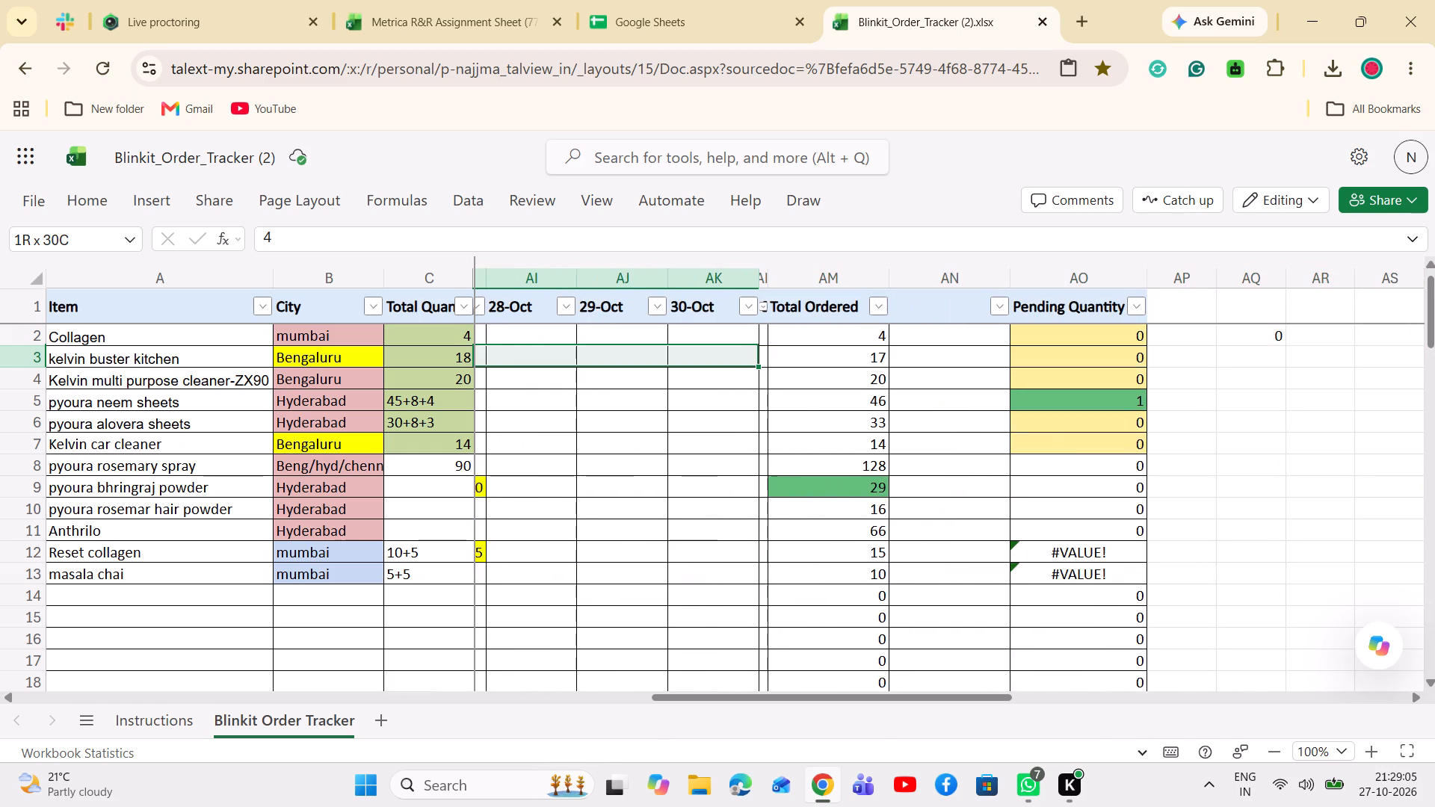
left_click_drag(729, 364, 858, 359)
left_click(858, 359)
left_click_drag(858, 359, 667, 362)
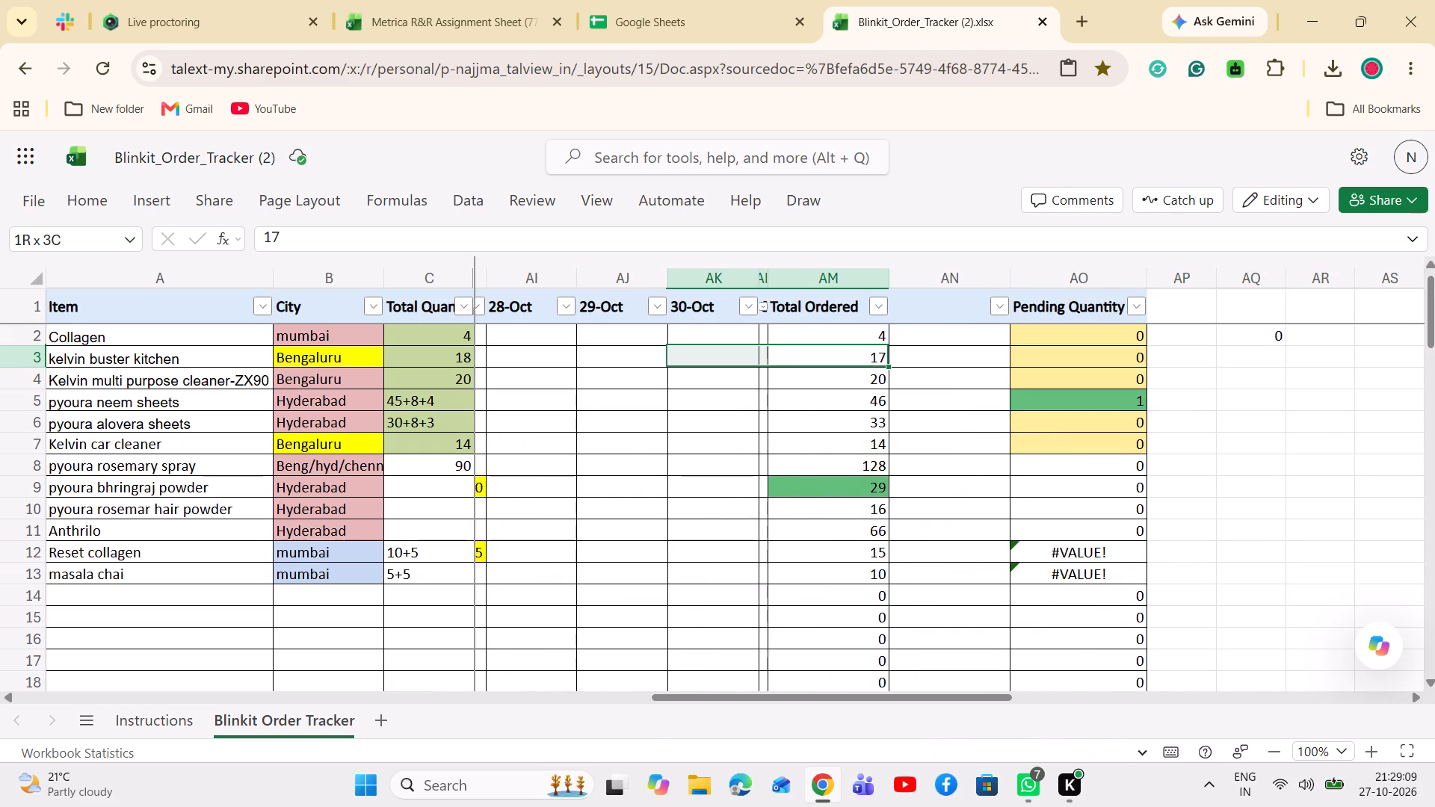
left_click_drag(667, 362, 804, 374)
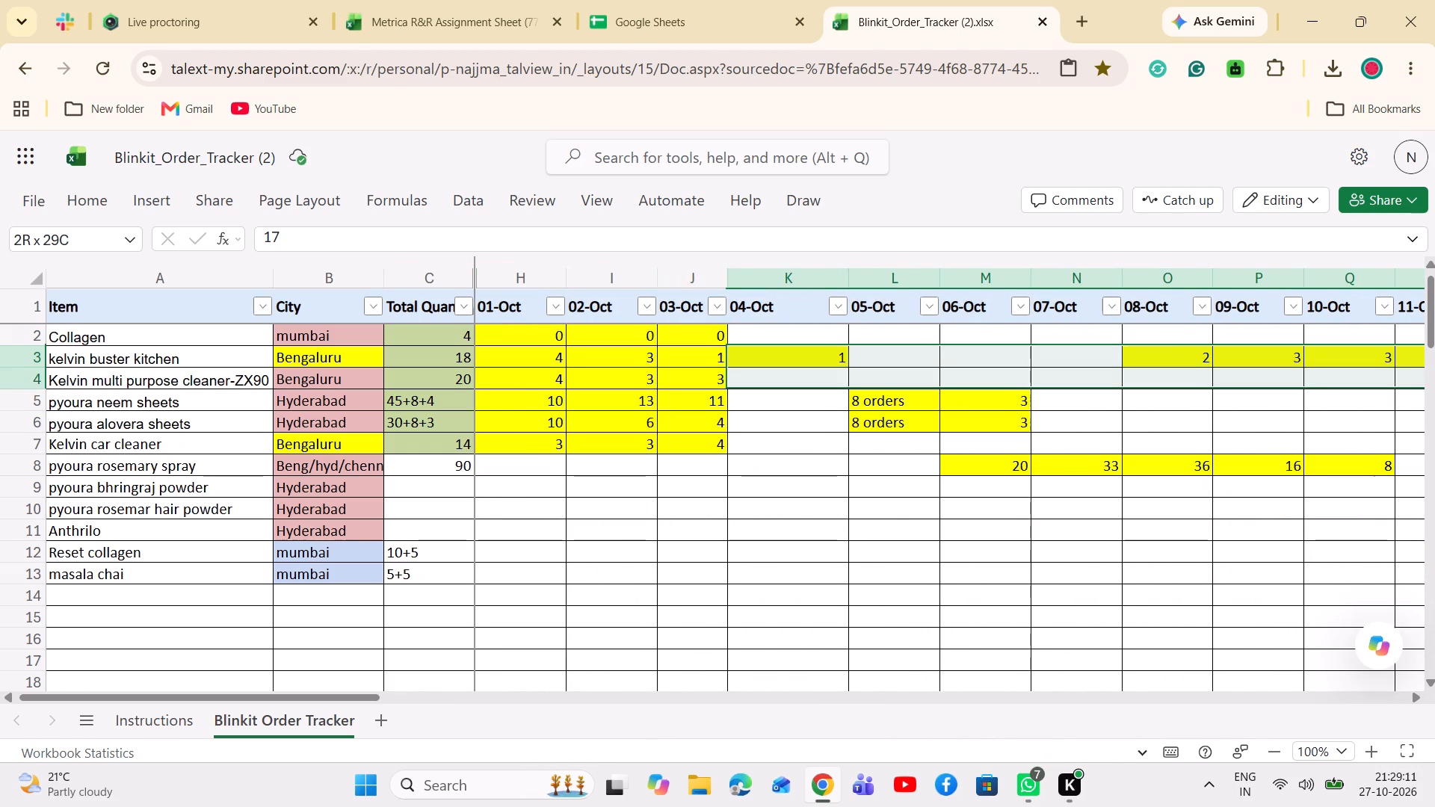
left_click_drag(804, 374, 507, 362)
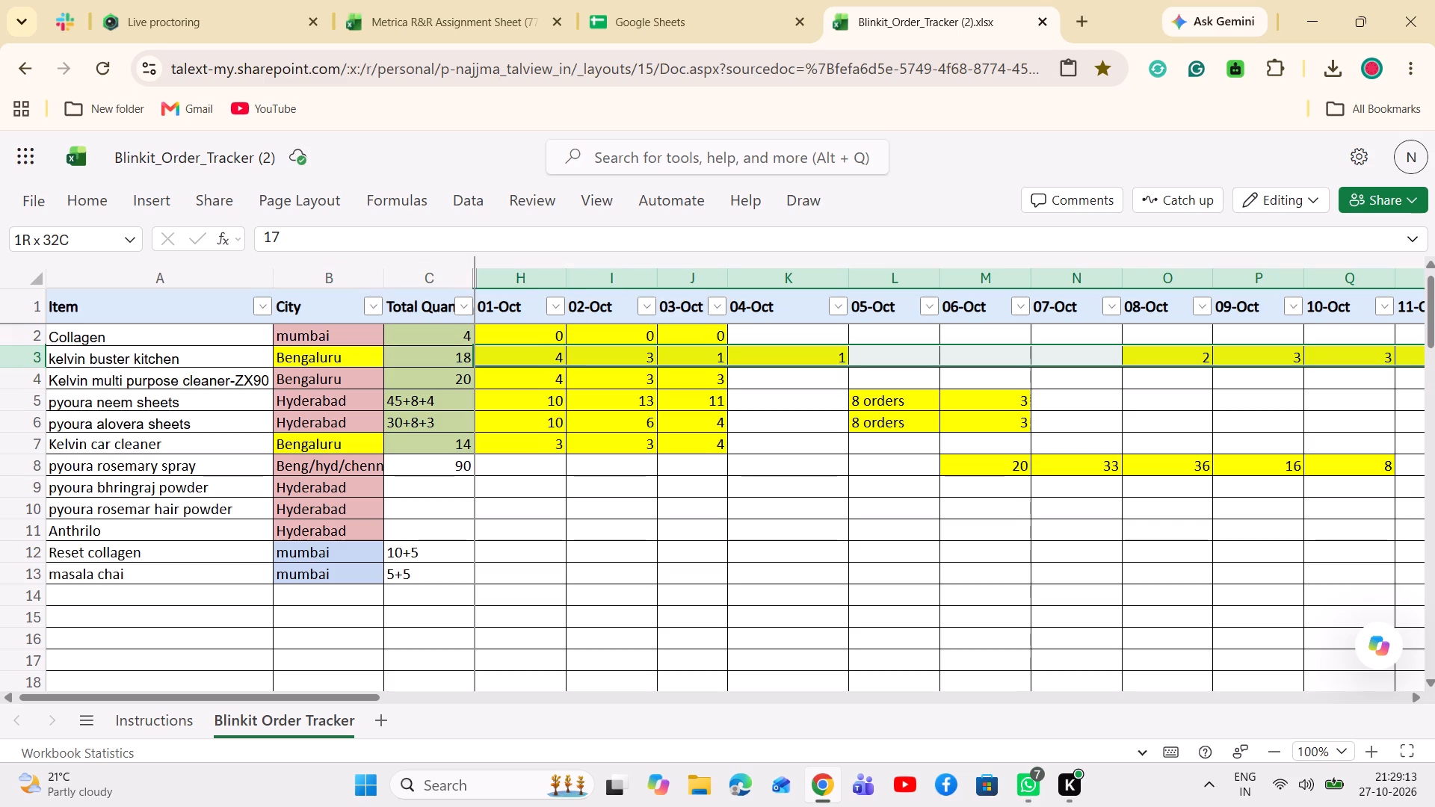
left_click_drag(507, 362, 502, 361)
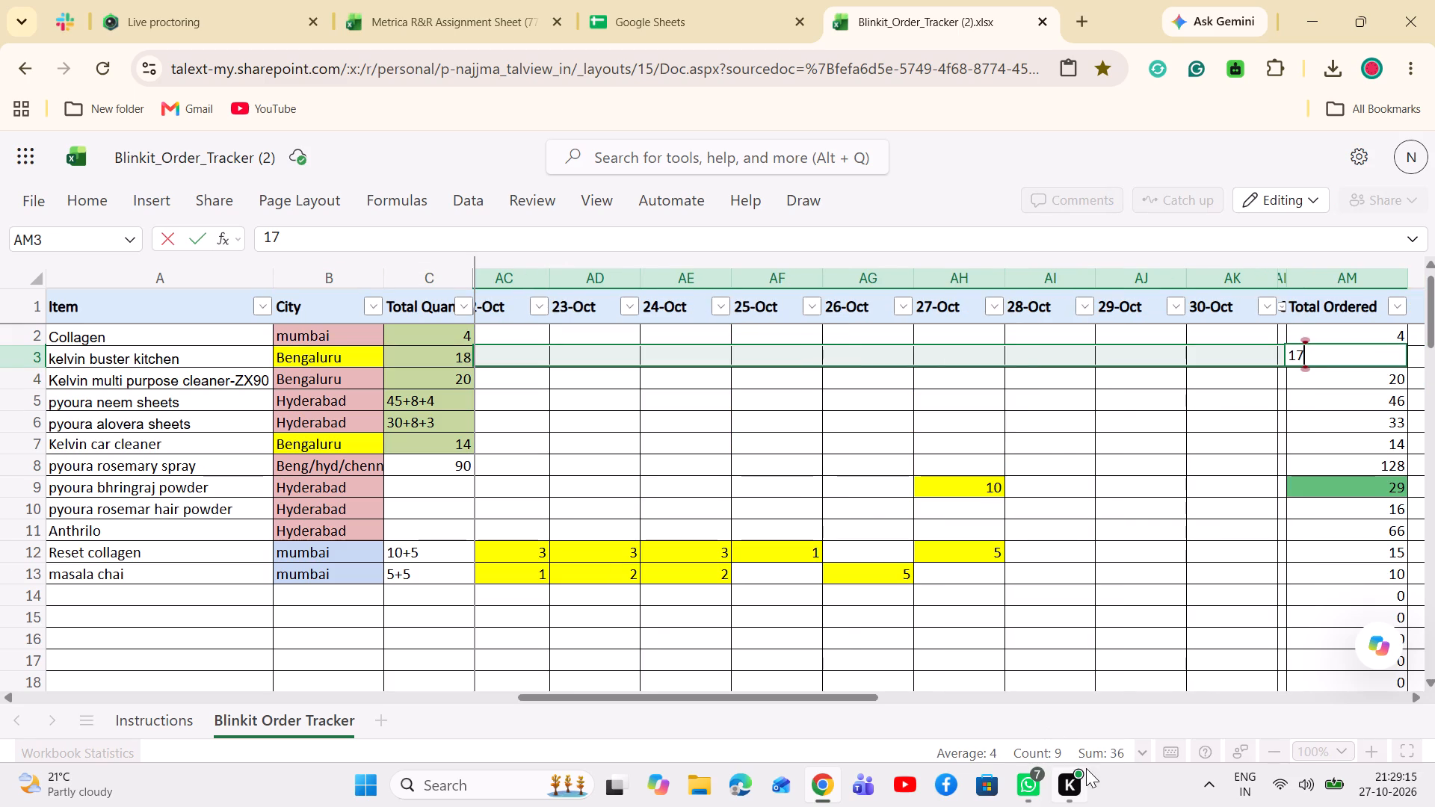
left_click(903, 490)
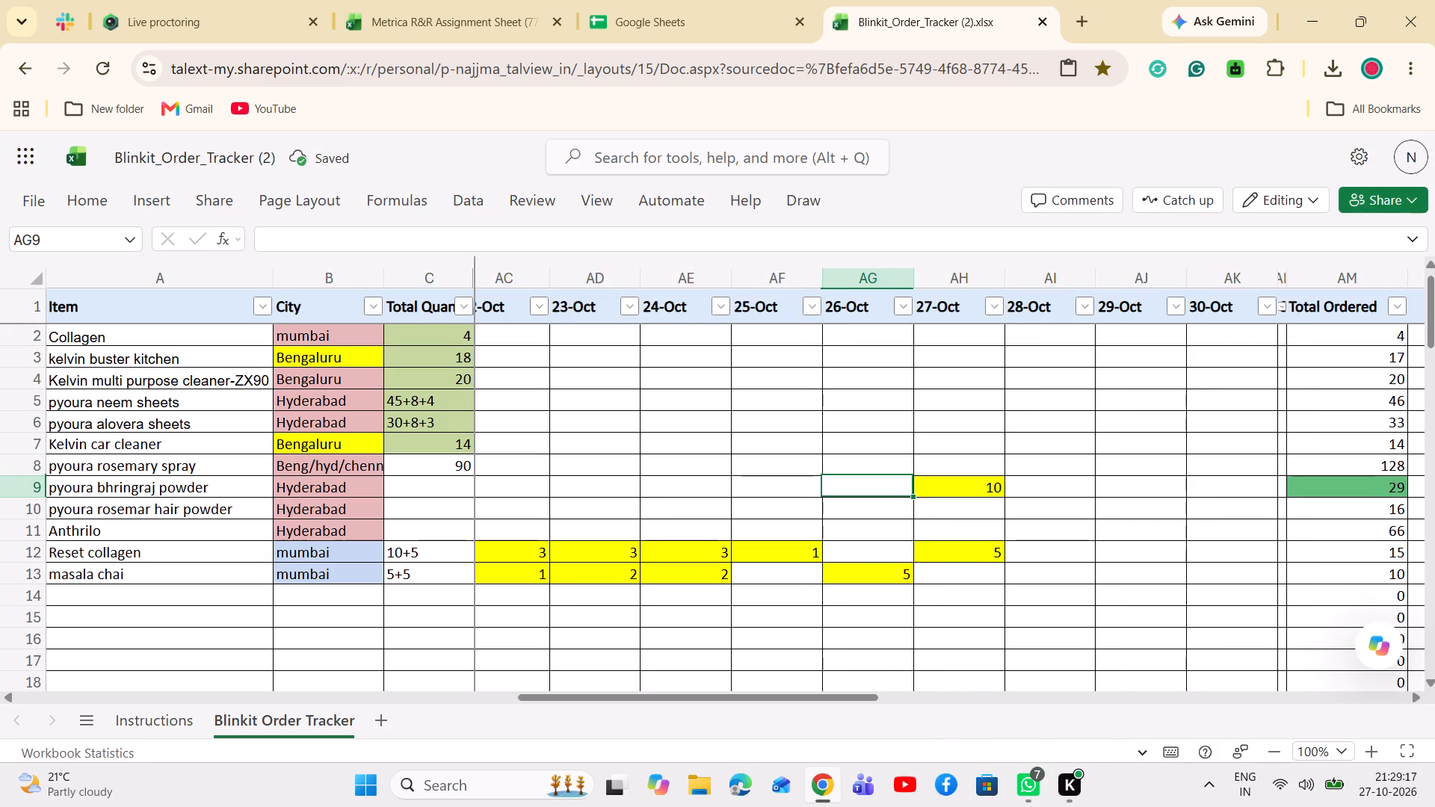
Select only the kelvin buster kitchen quantities from 01-Oct to 11-Oct to check their sum.
left_click_drag(845, 701, 399, 699)
left_click_drag(399, 699, 337, 699)
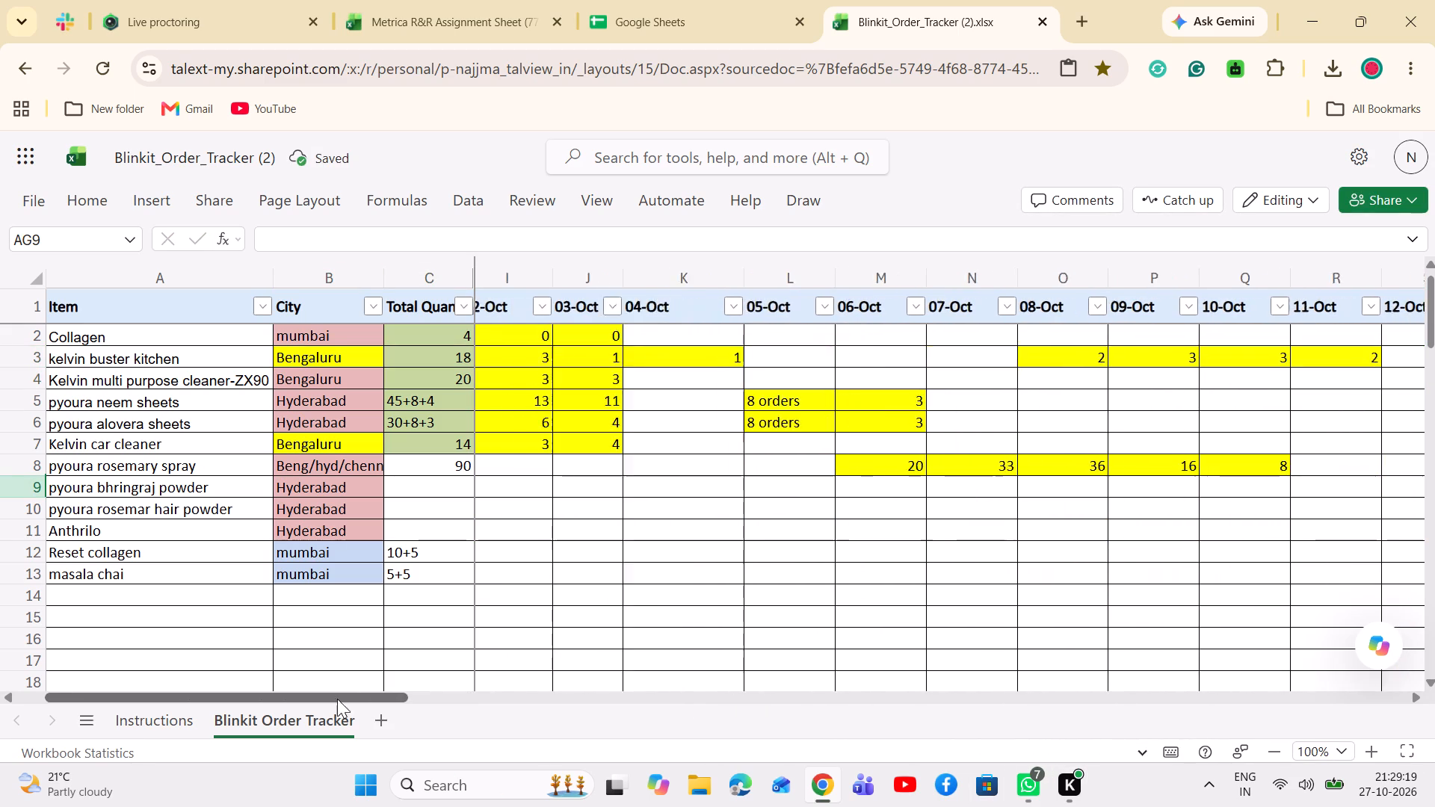
left_click_drag(337, 699, 130, 696)
left_click_drag(543, 356, 563, 359)
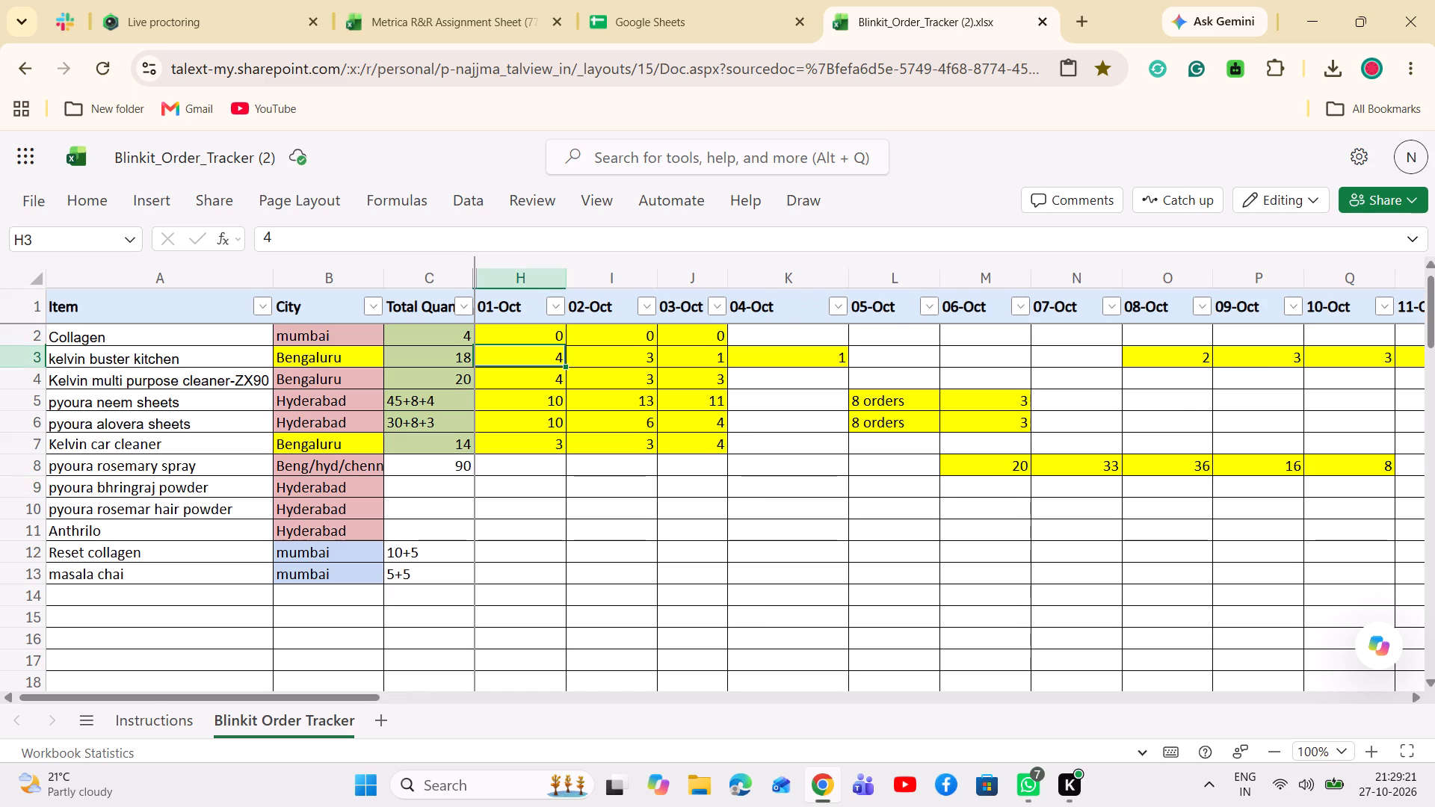
left_click(1280, 359)
left_click(881, 489)
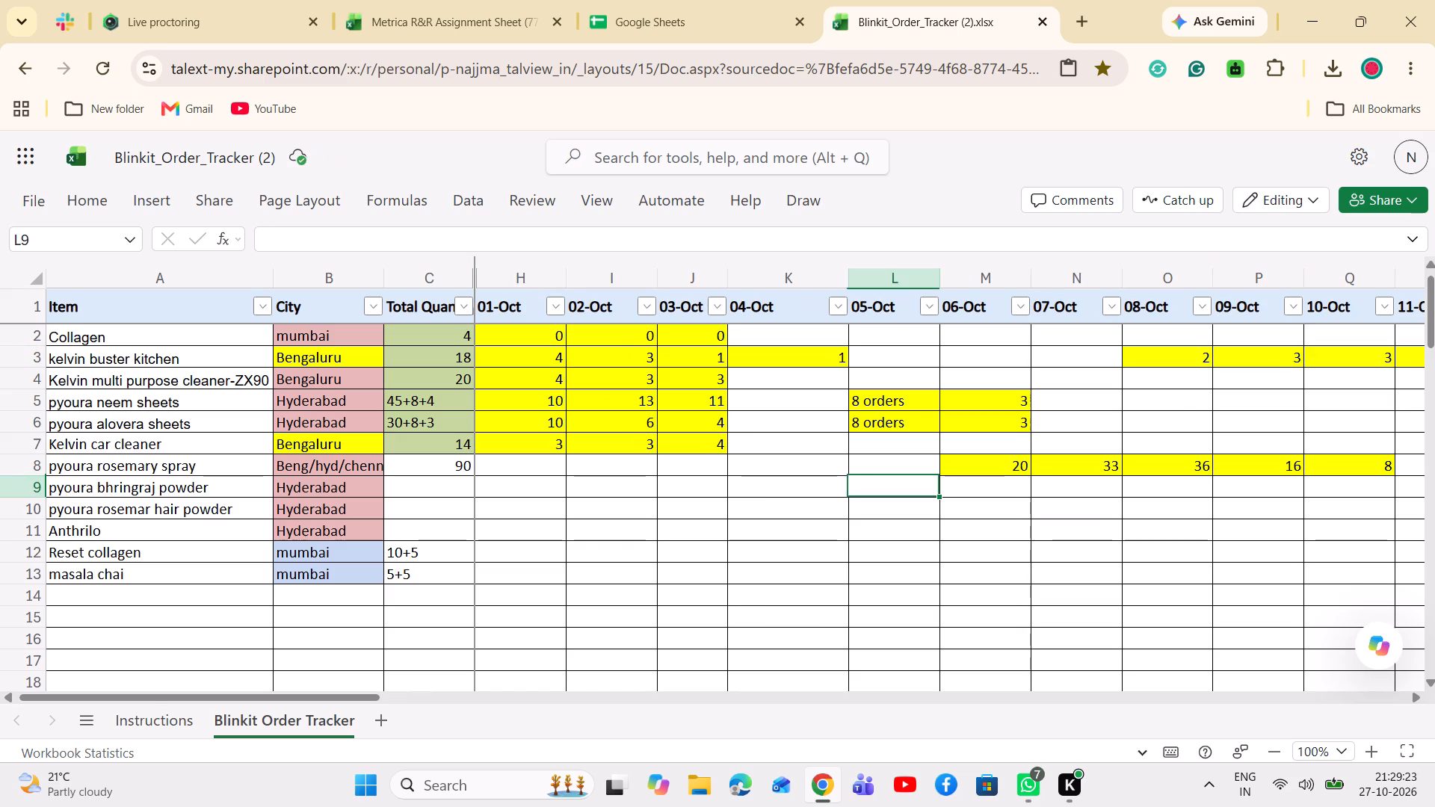
left_click(543, 359)
left_click(583, 433)
left_click_drag(558, 360, 561, 360)
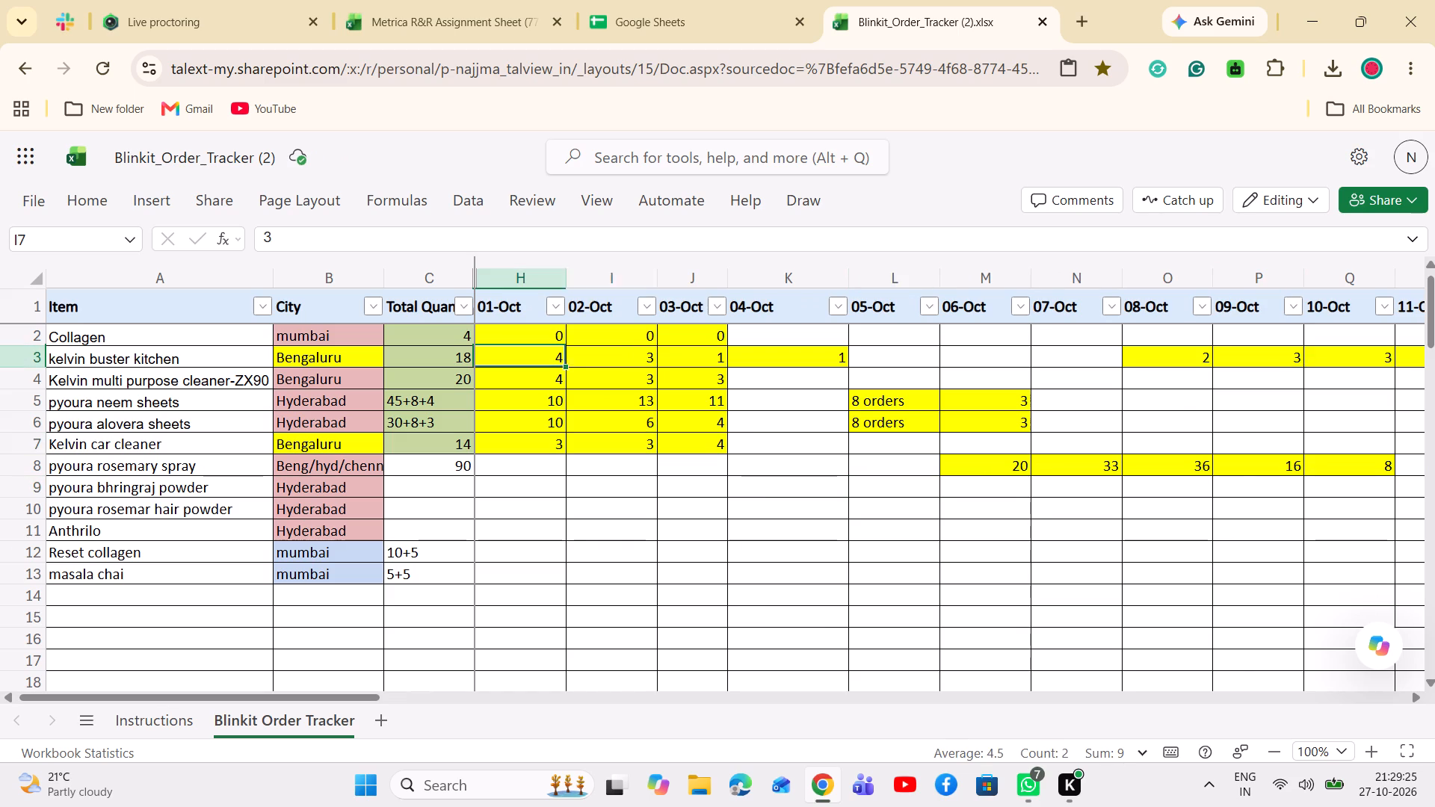
left_click_drag(561, 360, 673, 369)
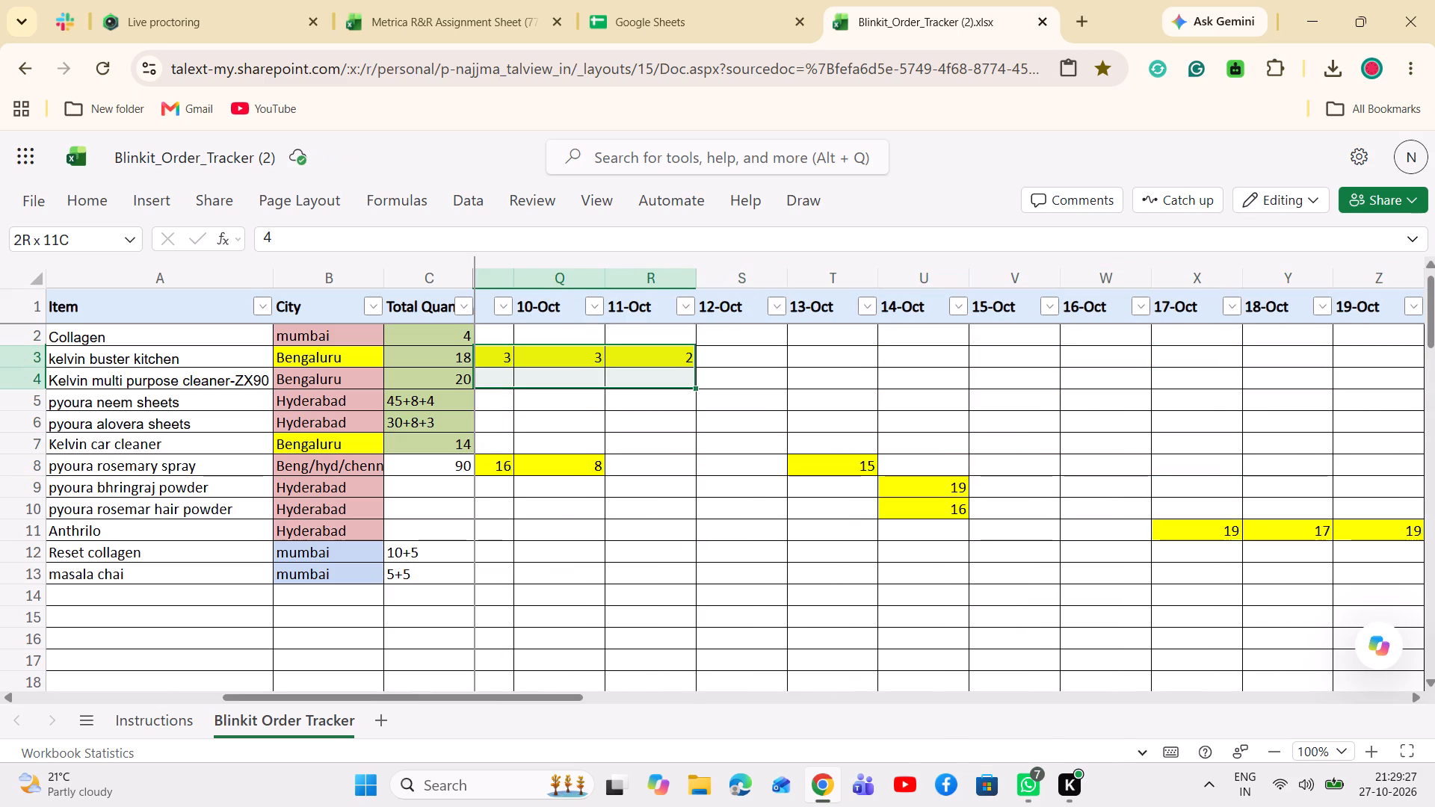
left_click_drag(673, 369, 681, 365)
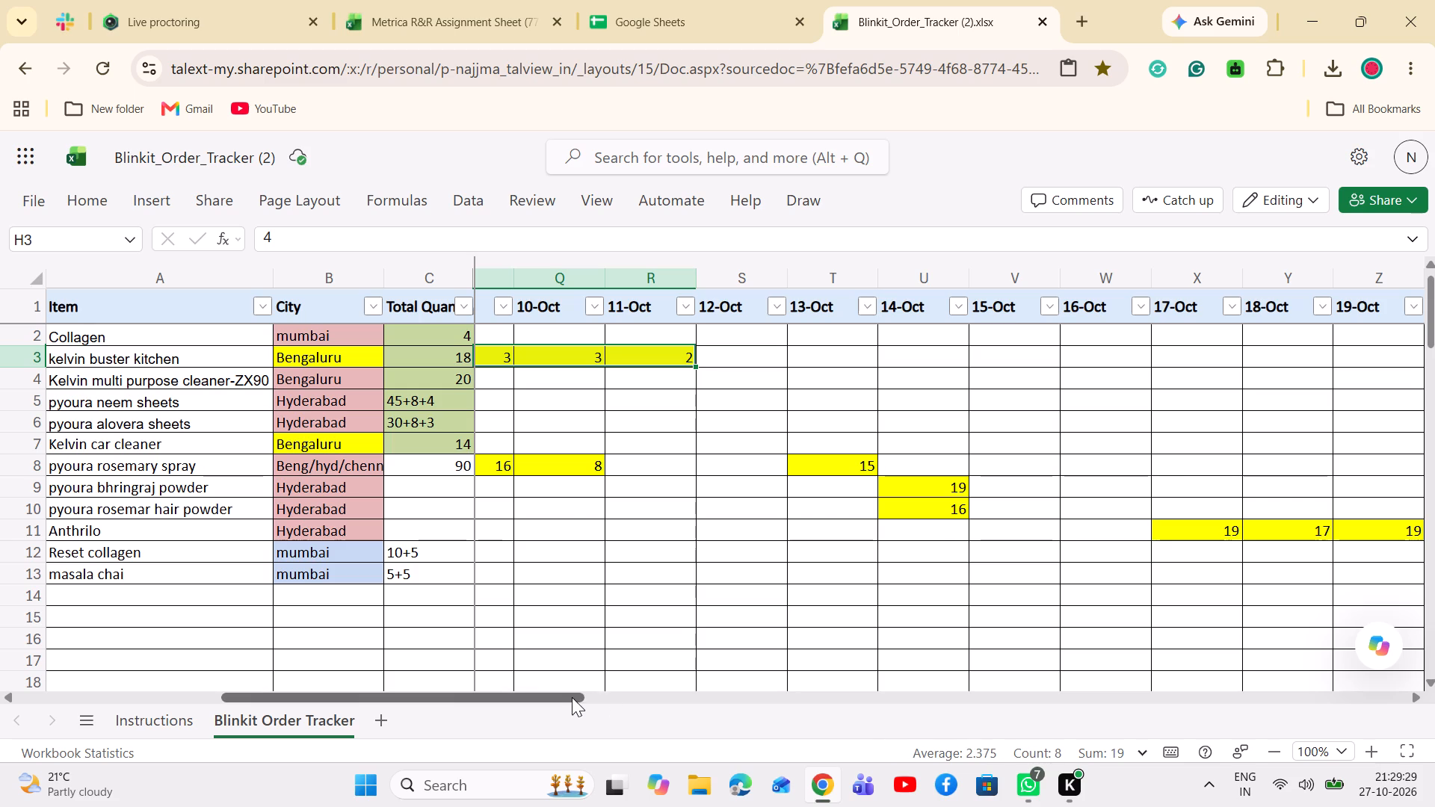
Enter 8 for kelvin buster kitchen in the blank column between Total Ordered and Pending Quantity.
left_click_drag(572, 697, 594, 695)
left_click_drag(600, 694, 990, 681)
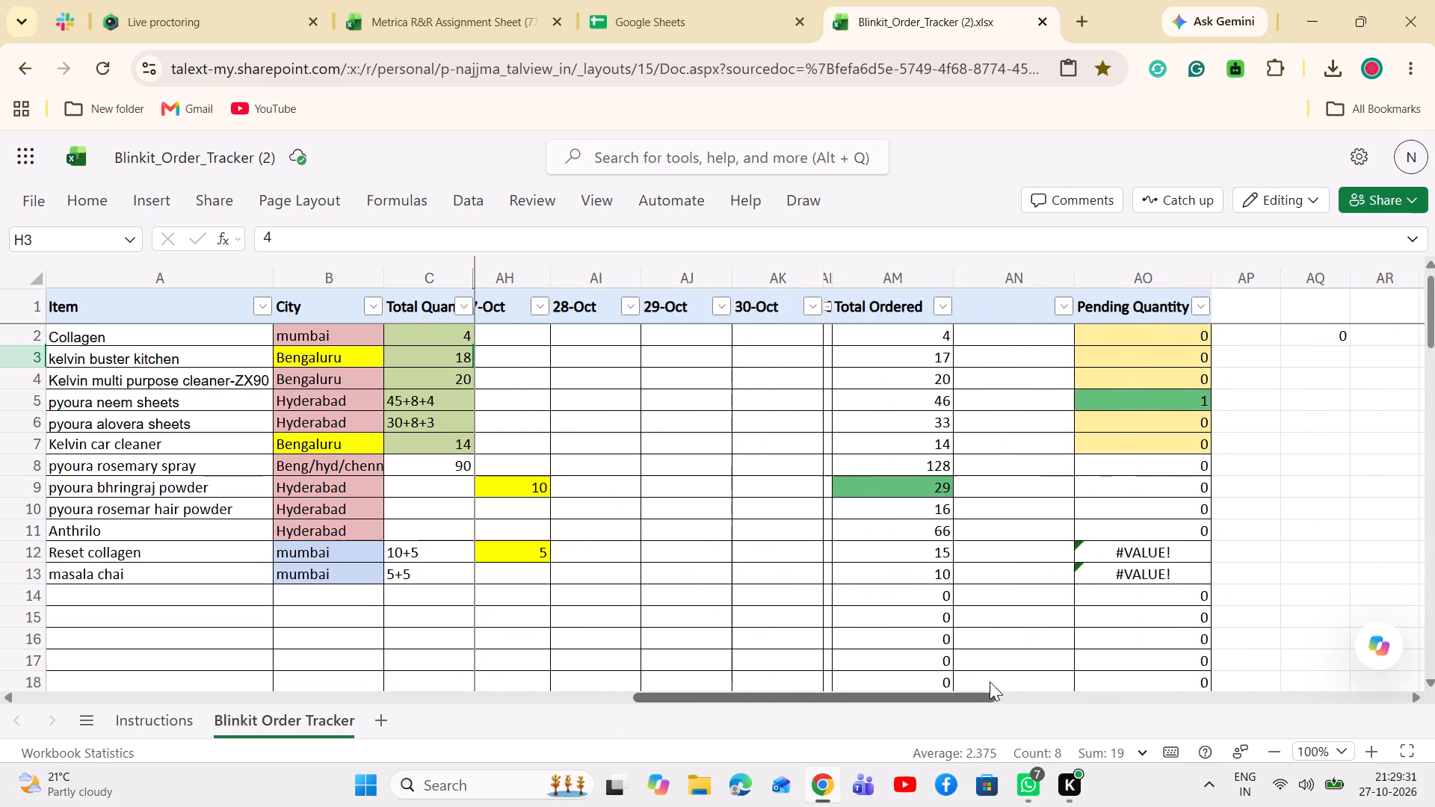
left_click_drag(990, 681, 989, 681)
left_click(1035, 360)
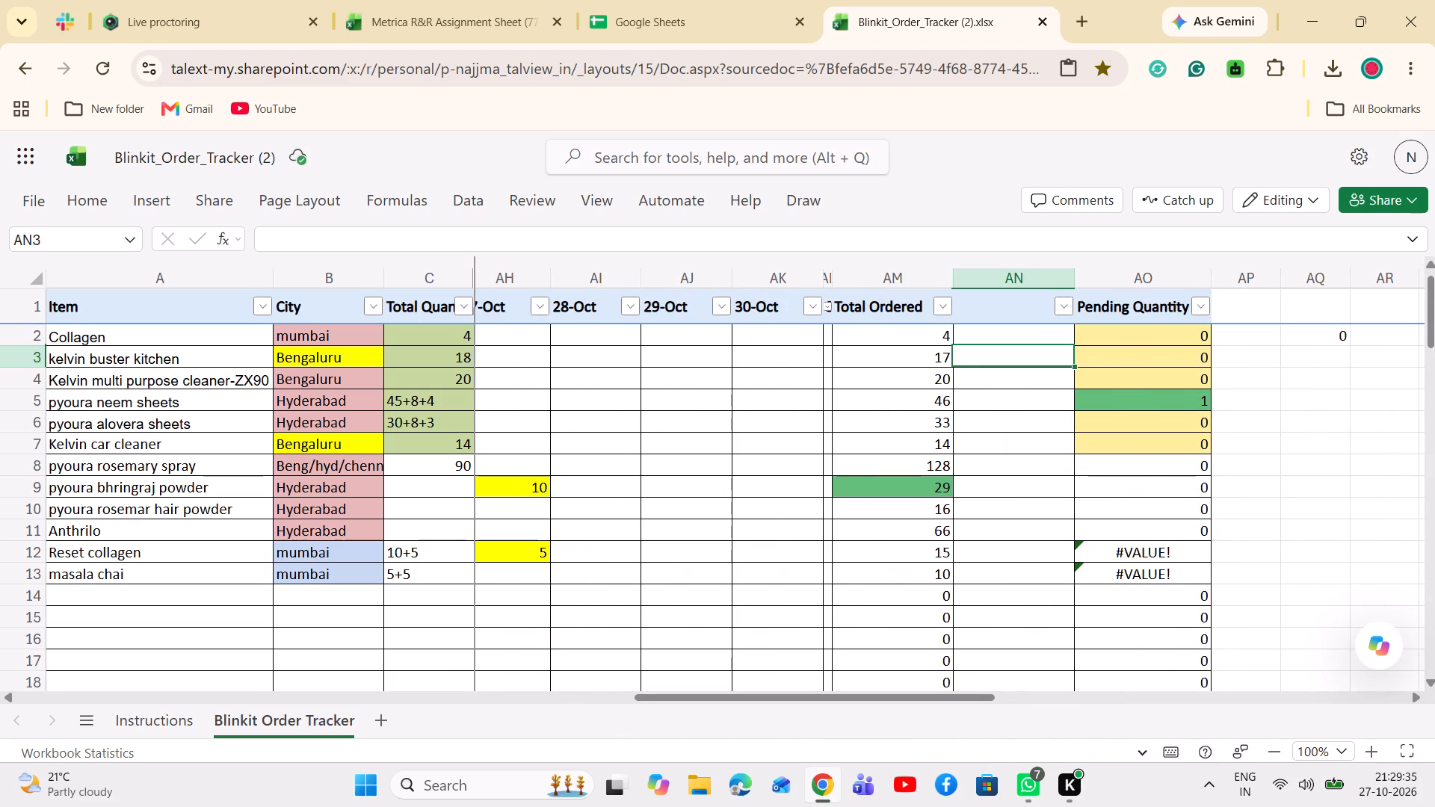
key("8")
left_click(1020, 492)
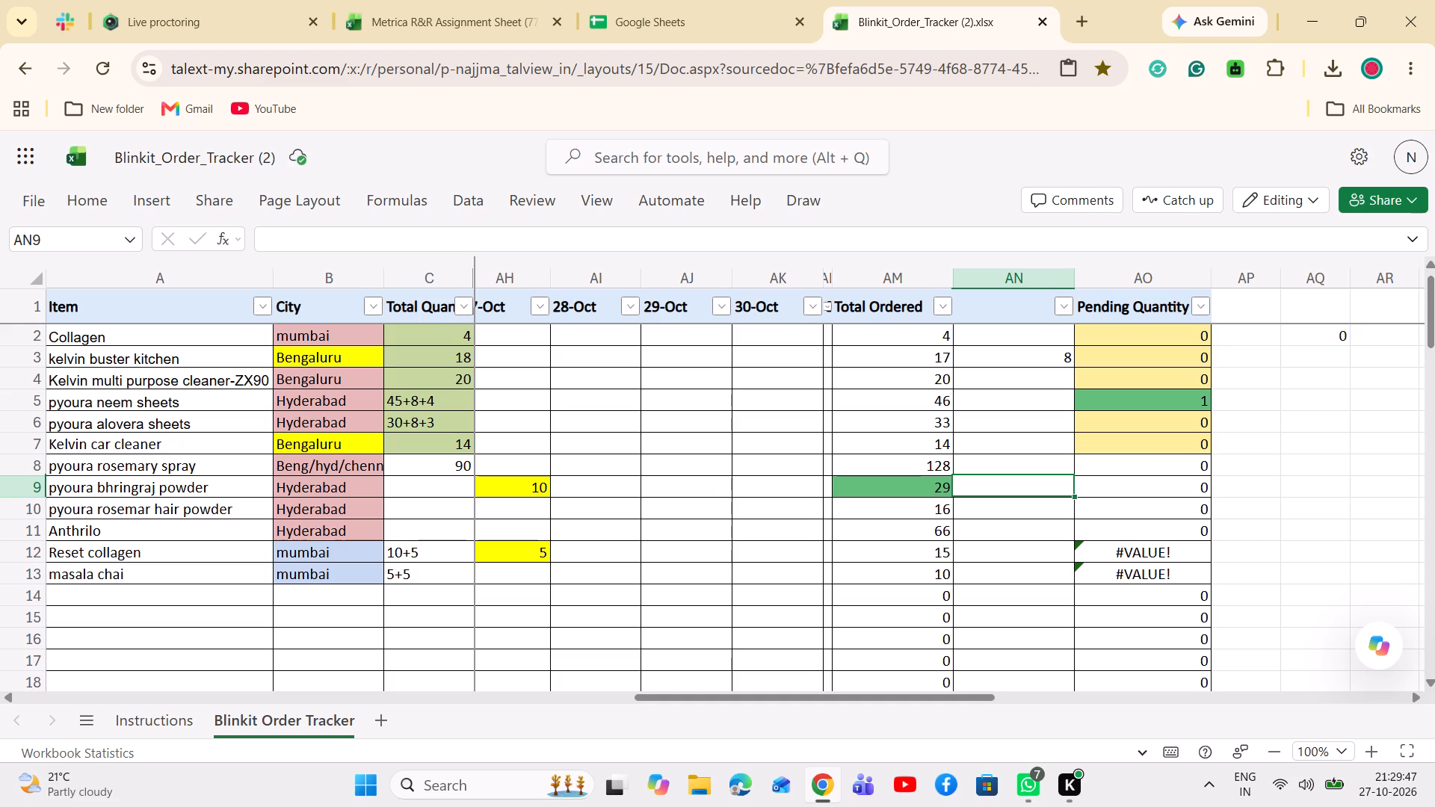
Select the kelvin buster kitchen quantities from 01-Oct to 04-Oct to check their sum.
left_click(777, 354)
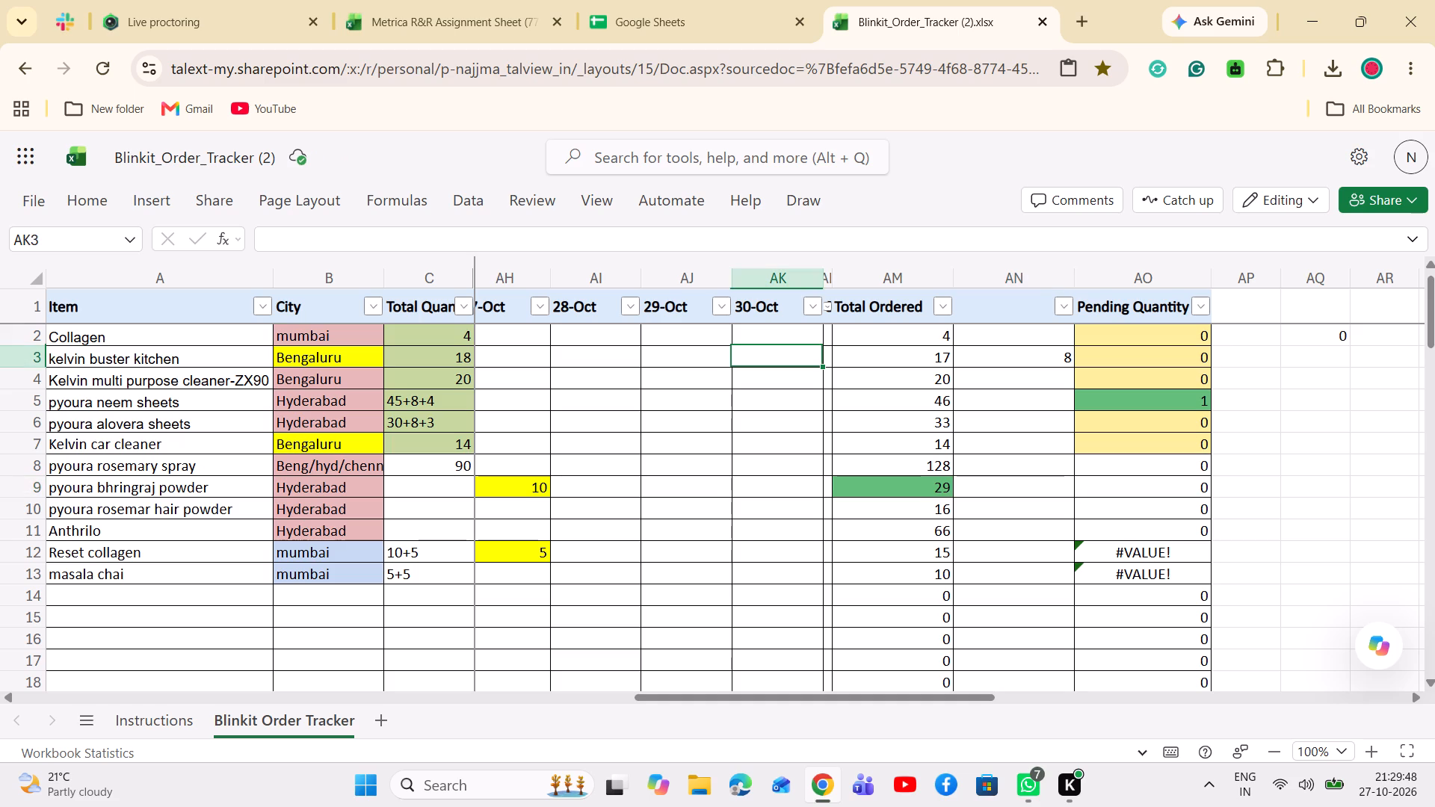
key("Left")
key("Left")
key("Left")
key("Left")
key("Left")
key("Left")
key("Left")
key("Left")
key("Left")
key("Left")
key("Left")
key("Left")
key("Left")
key("Left")
key("Left")
key("Left")
key("Left")
key("Left")
key("Left")
key("Left")
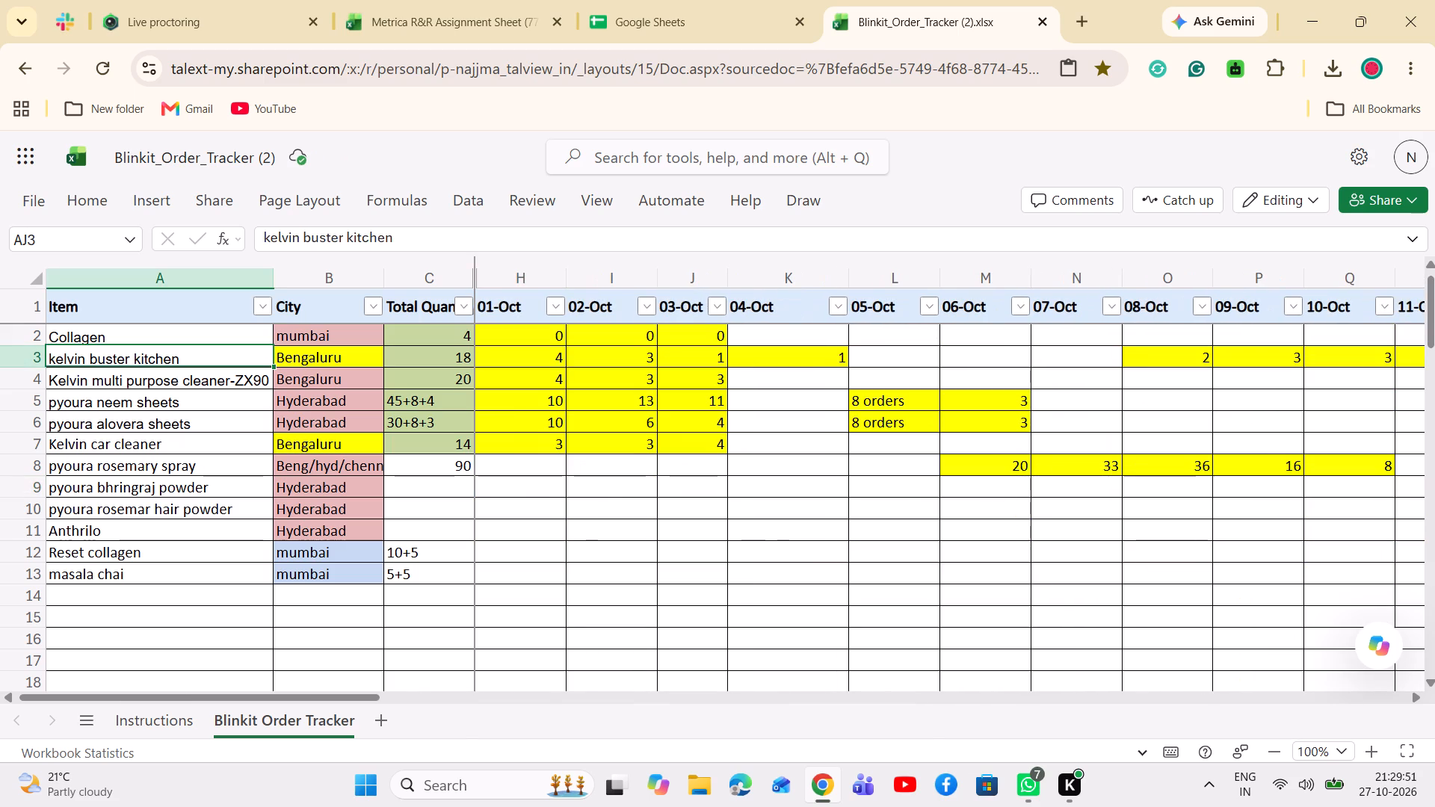
left_click_drag(556, 356, 791, 365)
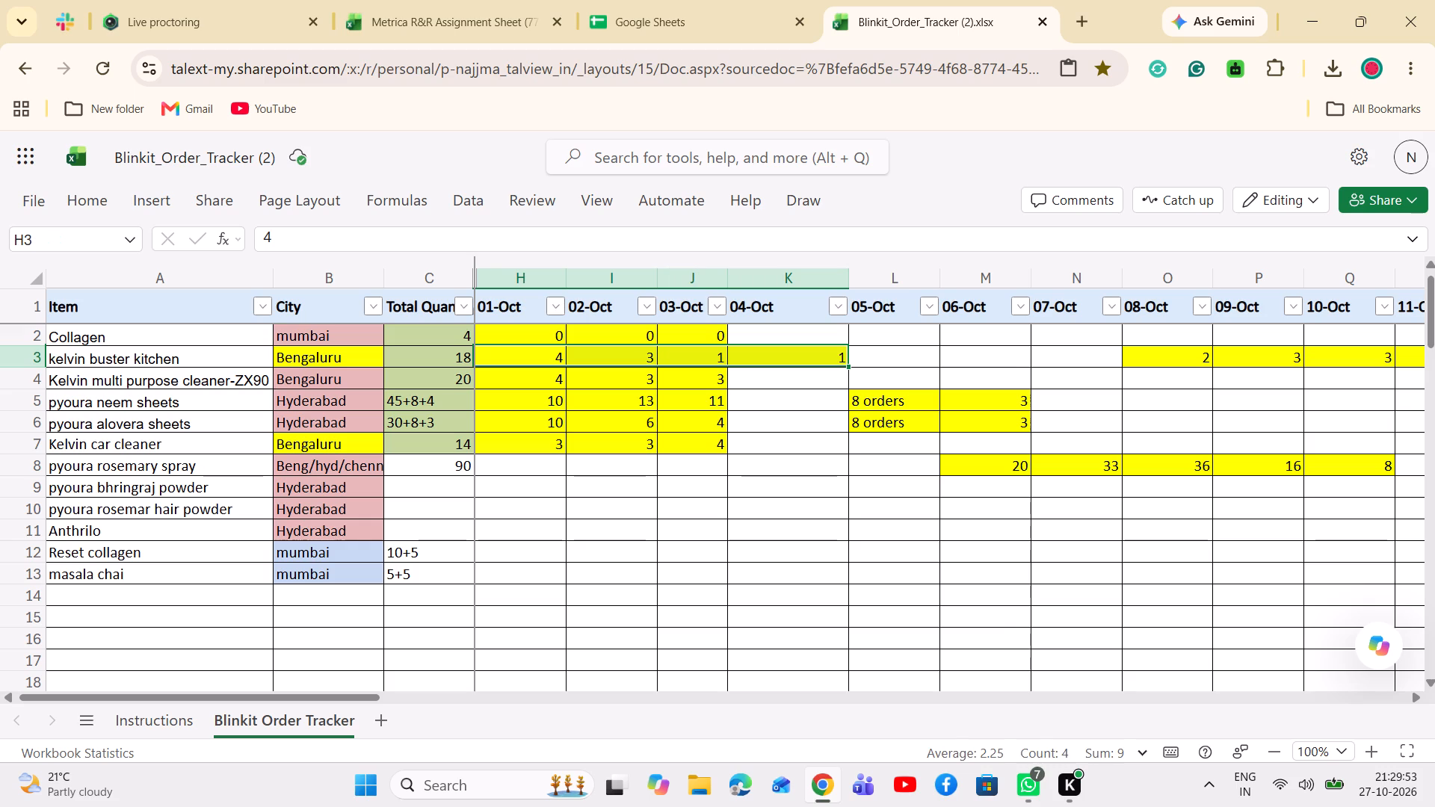
Select the kelvin buster kitchen quantities from 08-Oct to 11-Oct to check their sum.
left_click(962, 365)
left_click_drag(1155, 359, 613, 293)
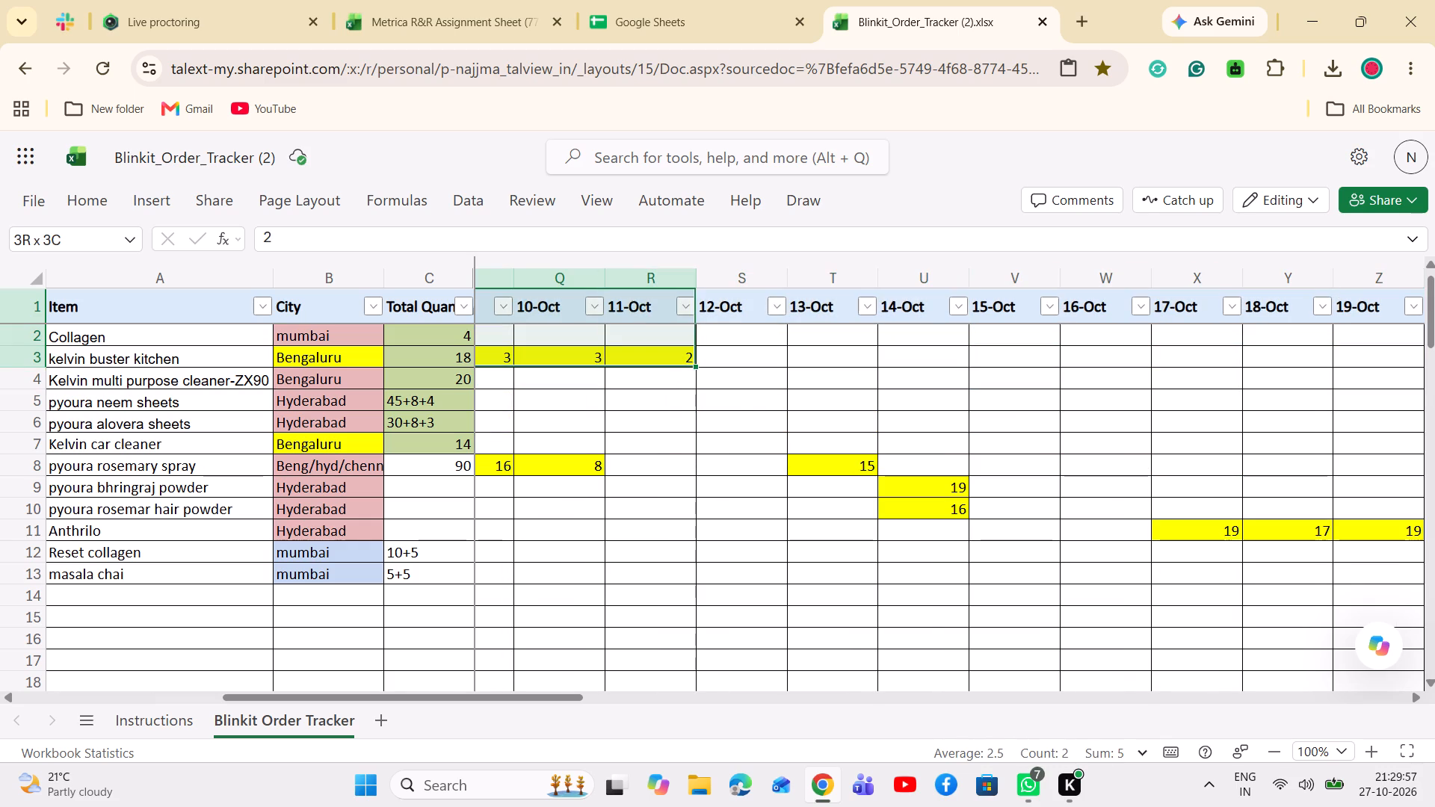
left_click_drag(613, 293, 690, 367)
left_click(690, 364)
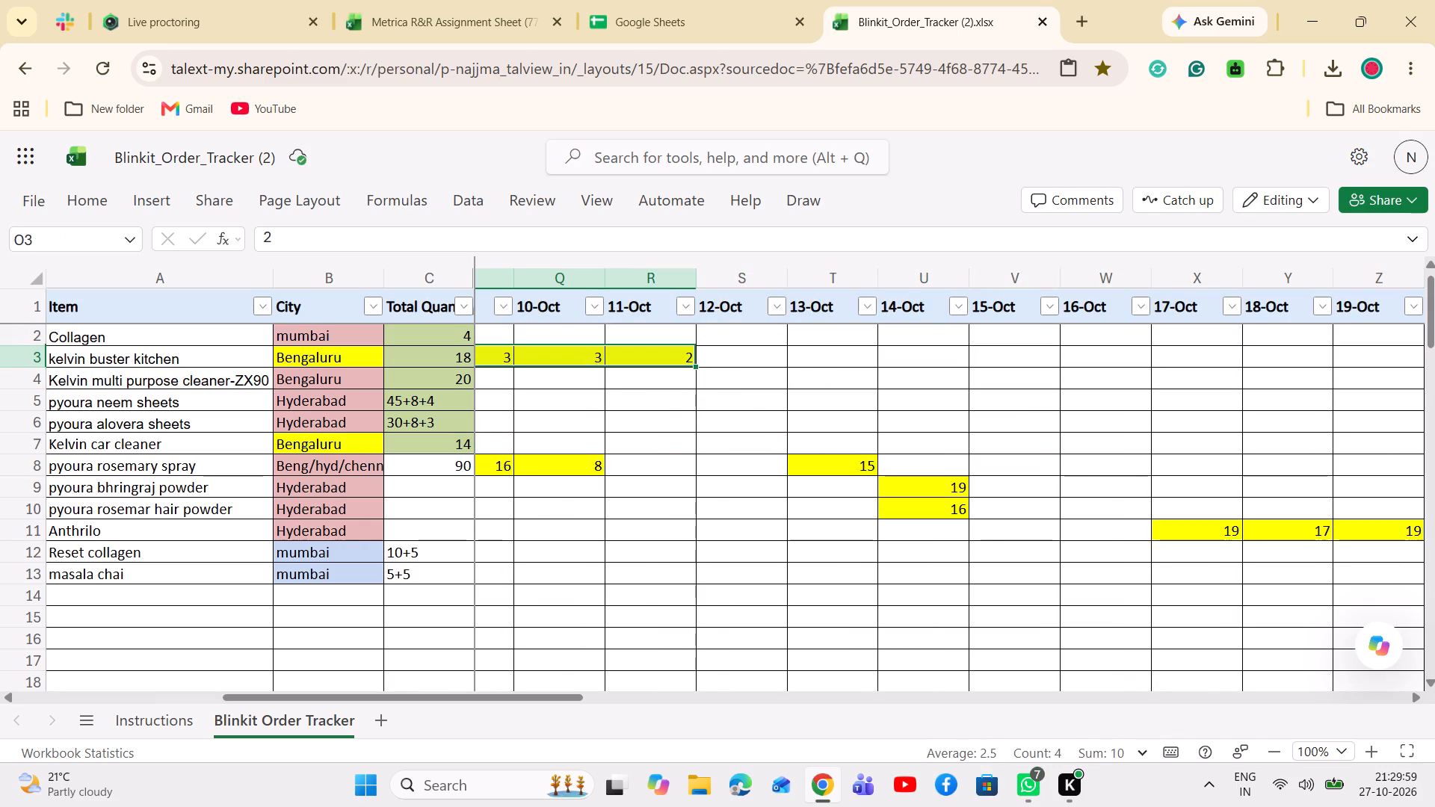
Select the kelvin buster kitchen row from 01-Oct through 30-Oct to check its order sum.
left_click_drag(522, 701, 80, 702)
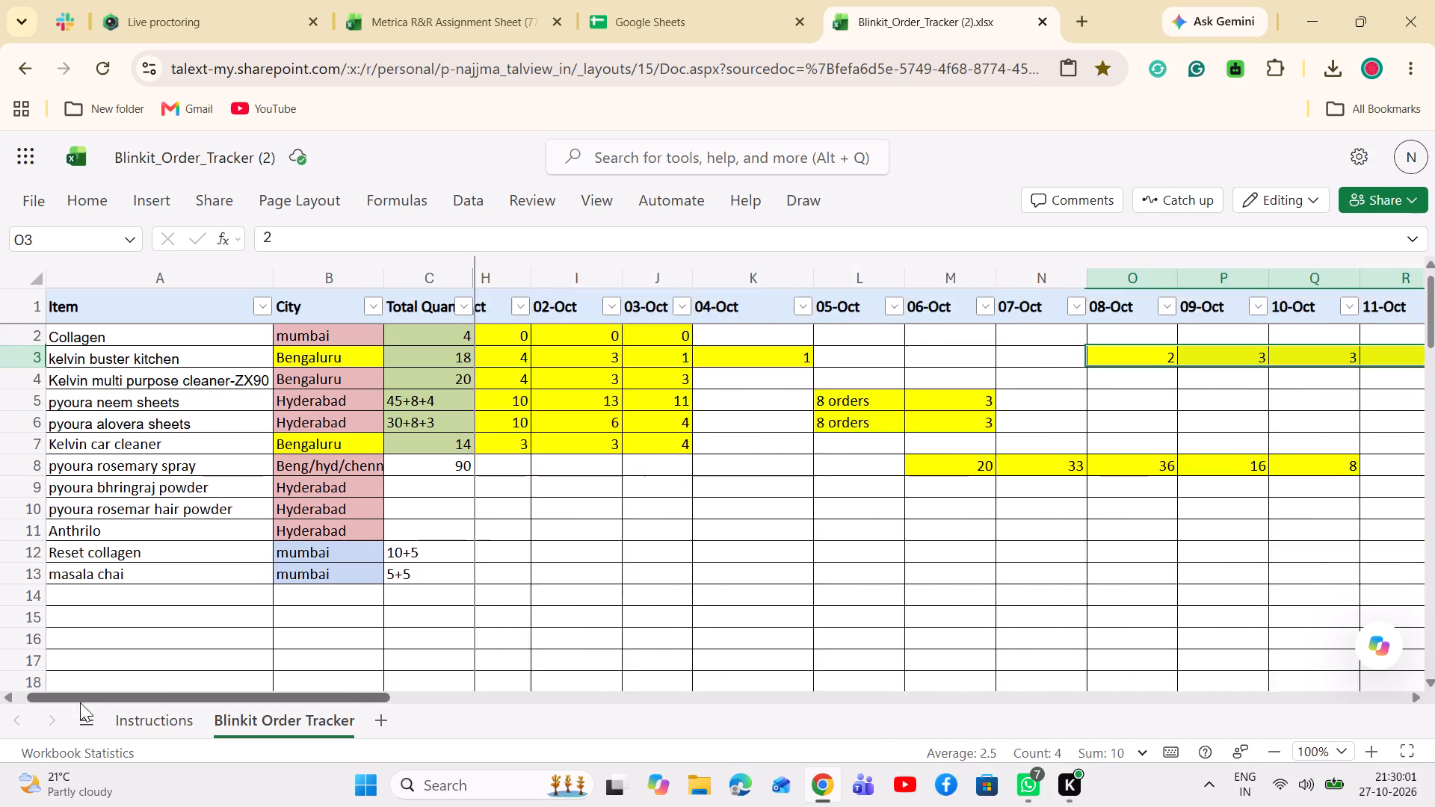
left_click_drag(80, 702, 81, 702)
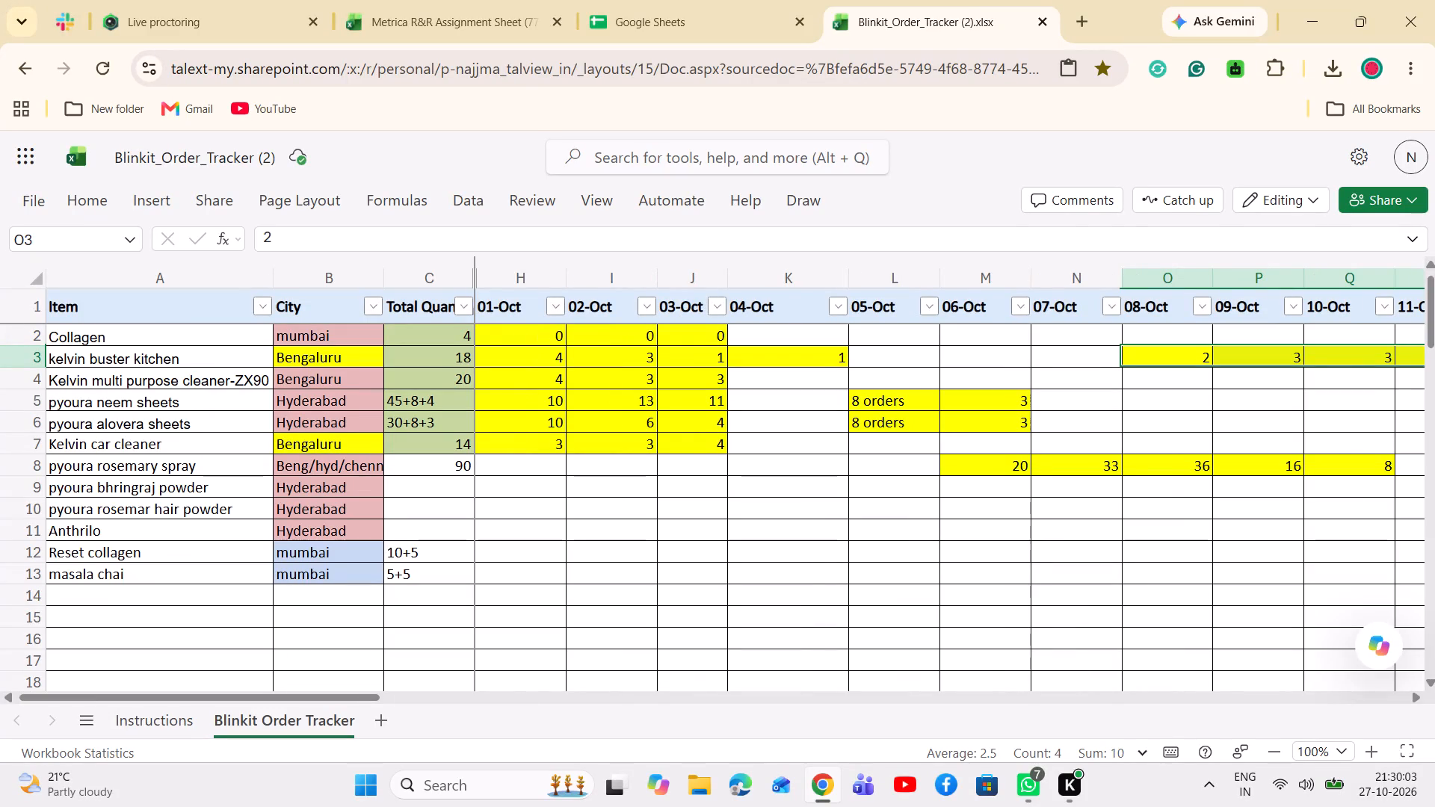
left_click_drag(541, 359, 1301, 365)
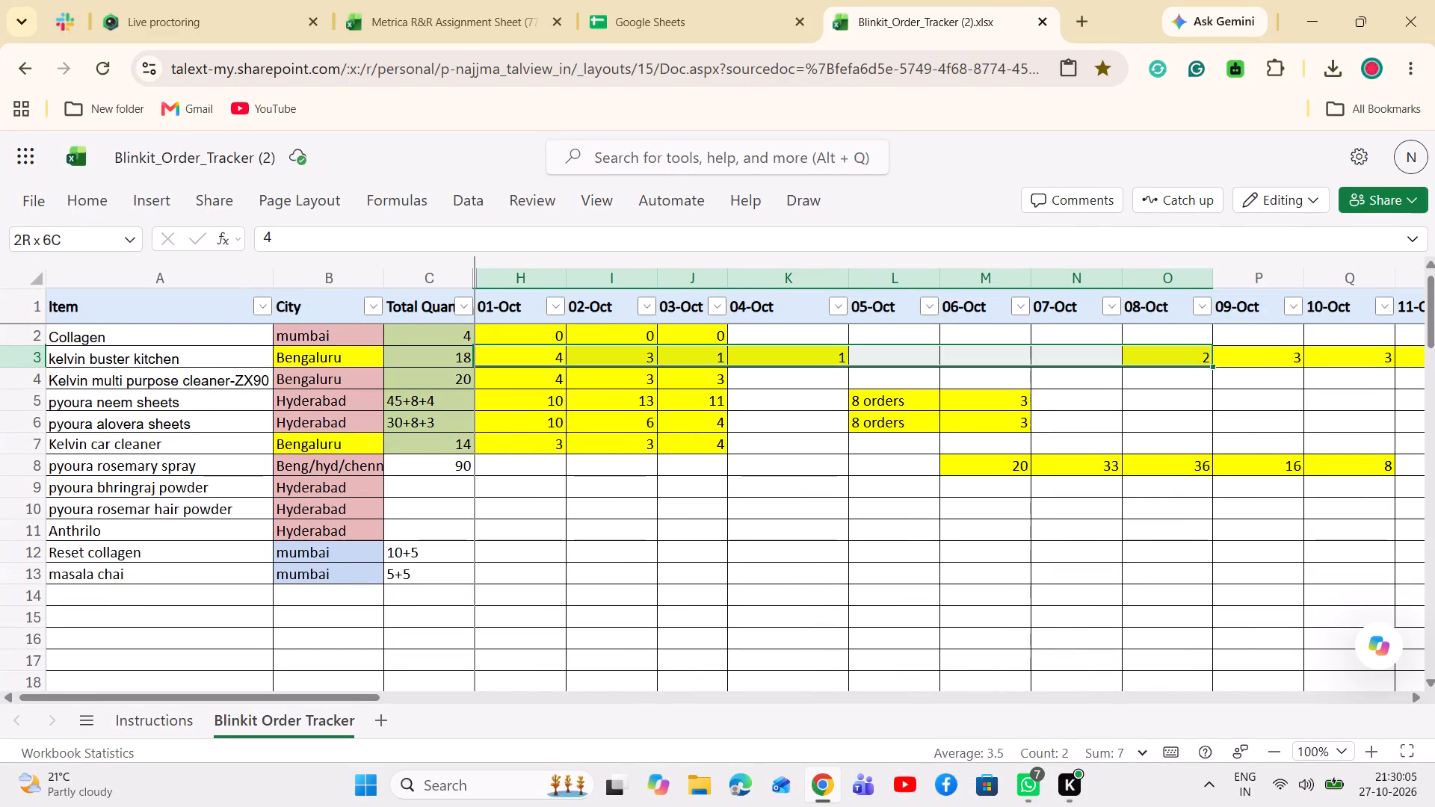
left_click_drag(1301, 365, 1408, 375)
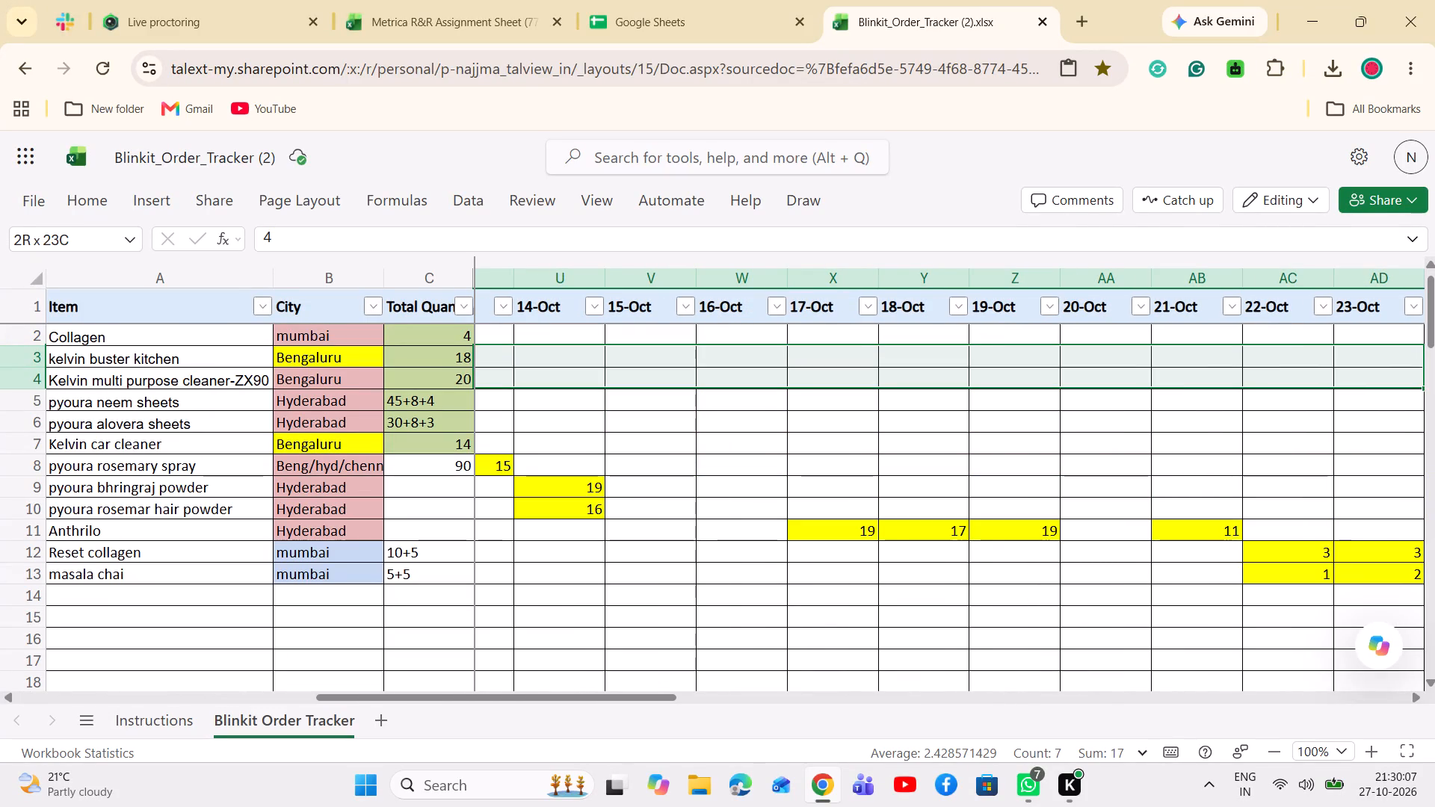
left_click_drag(1408, 375, 1428, 357)
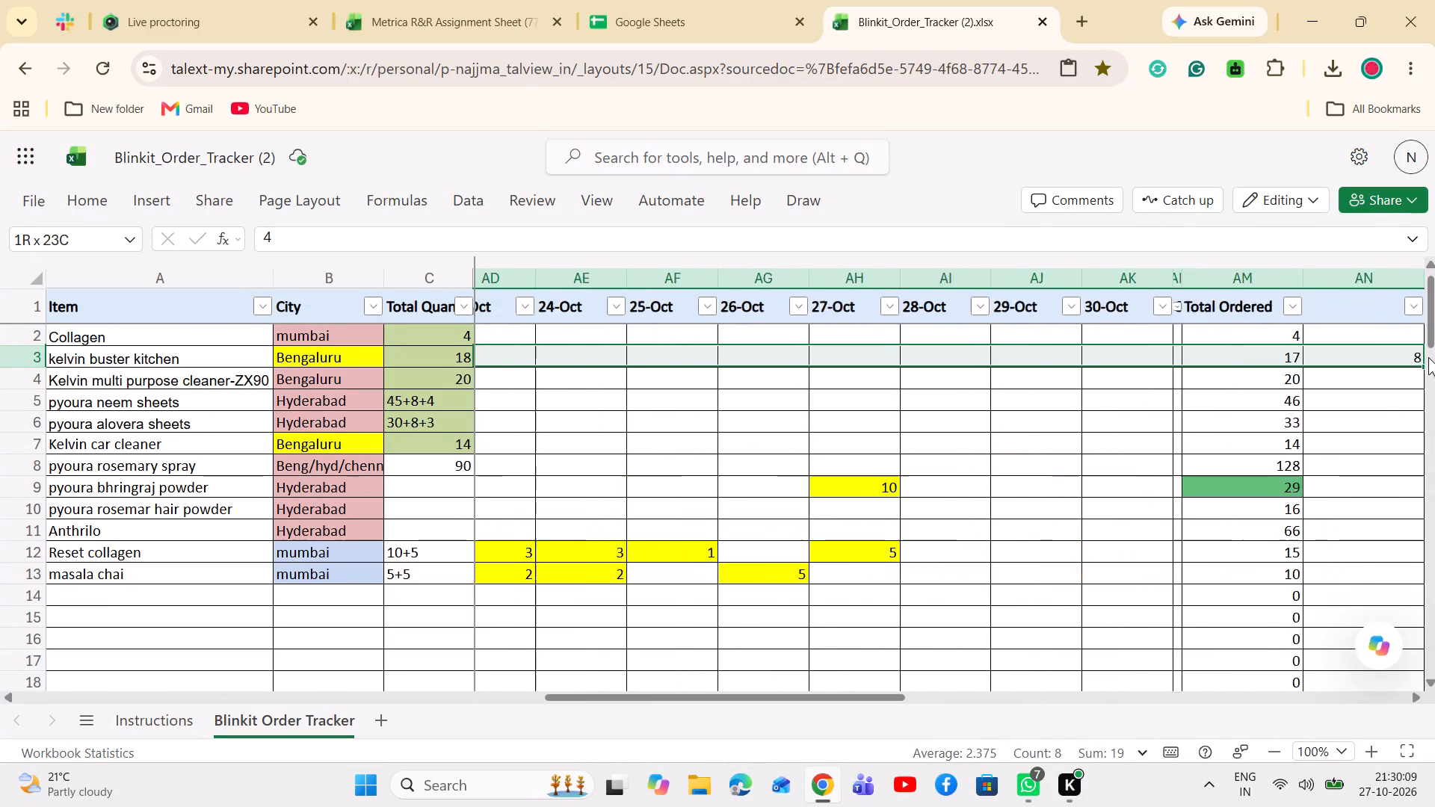
left_click_drag(1428, 357, 936, 352)
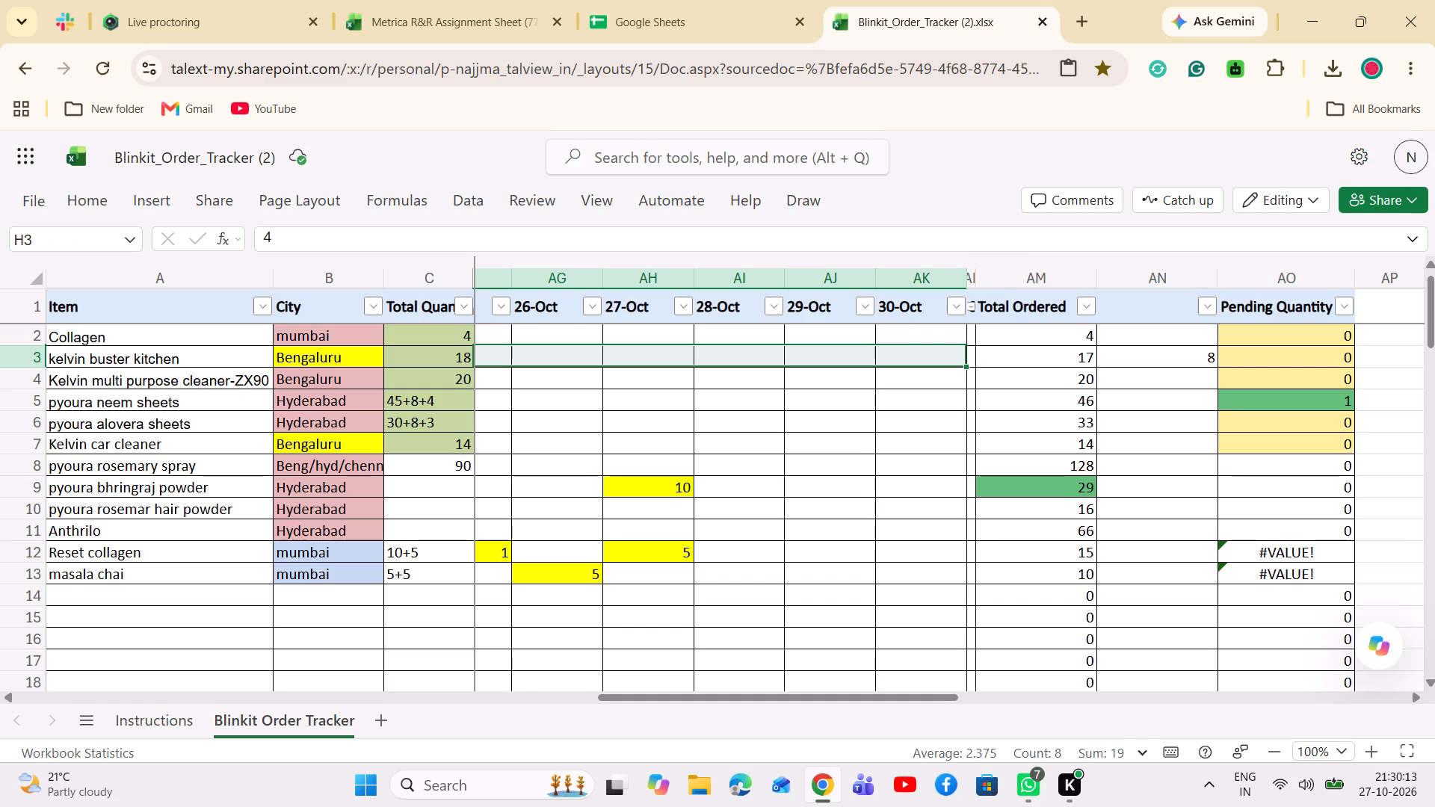
left_click_drag(891, 427, 900, 420)
Go back along the kelvin buster kitchen row and examine its 08-Oct, 09-Oct and 10-Oct quantities individually.
left_click(925, 359)
key("Left")
key("Left")
key("Left")
key("Left")
key("Left")
key("Left")
key("Left")
key("Left")
key("Left")
key("Left")
key("Left")
key("Left")
key("Left")
key("Left")
key("Left")
key("Left")
key("Left")
key("Left")
key("Left")
key("Left")
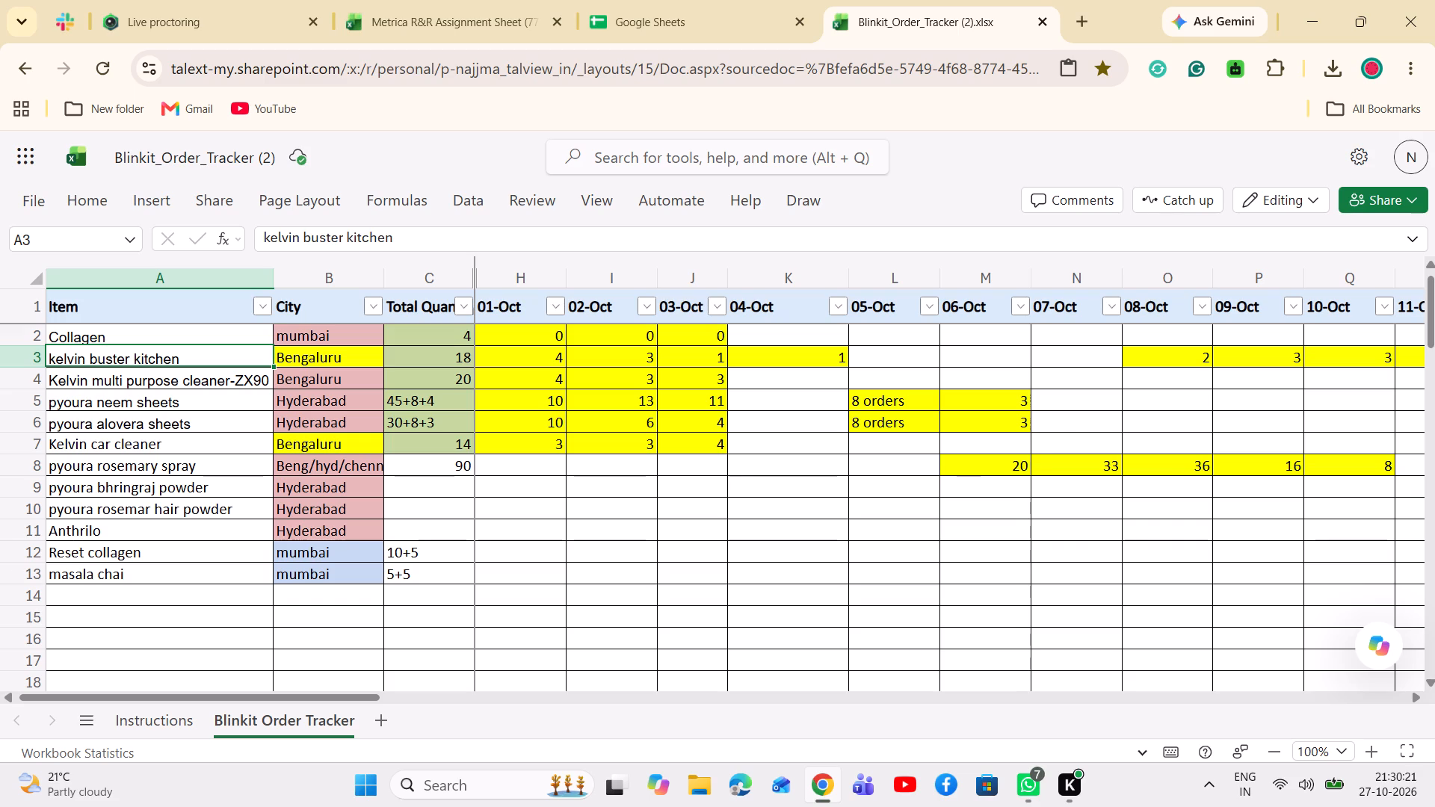
left_click(1198, 363)
left_click(1256, 365)
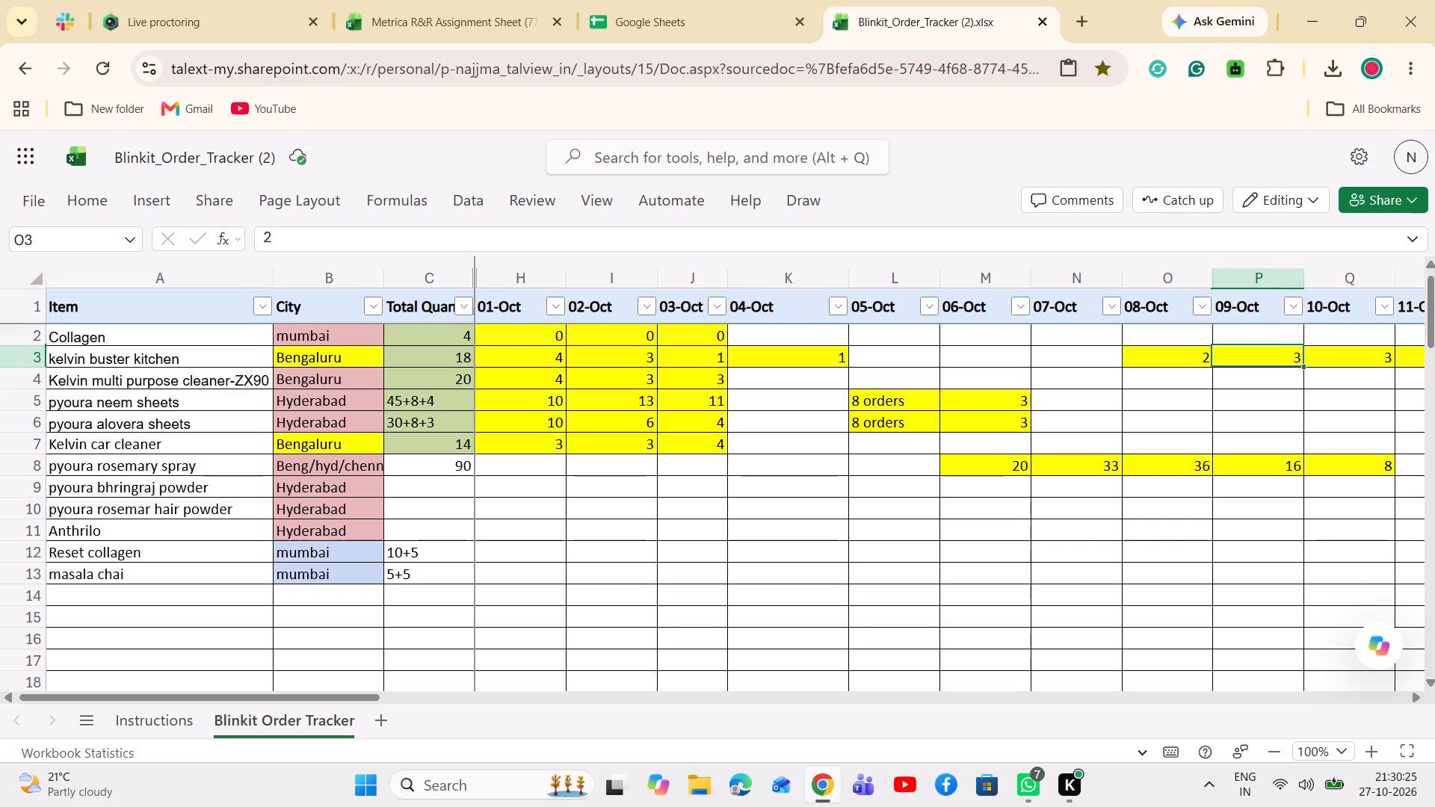
left_click(1371, 362)
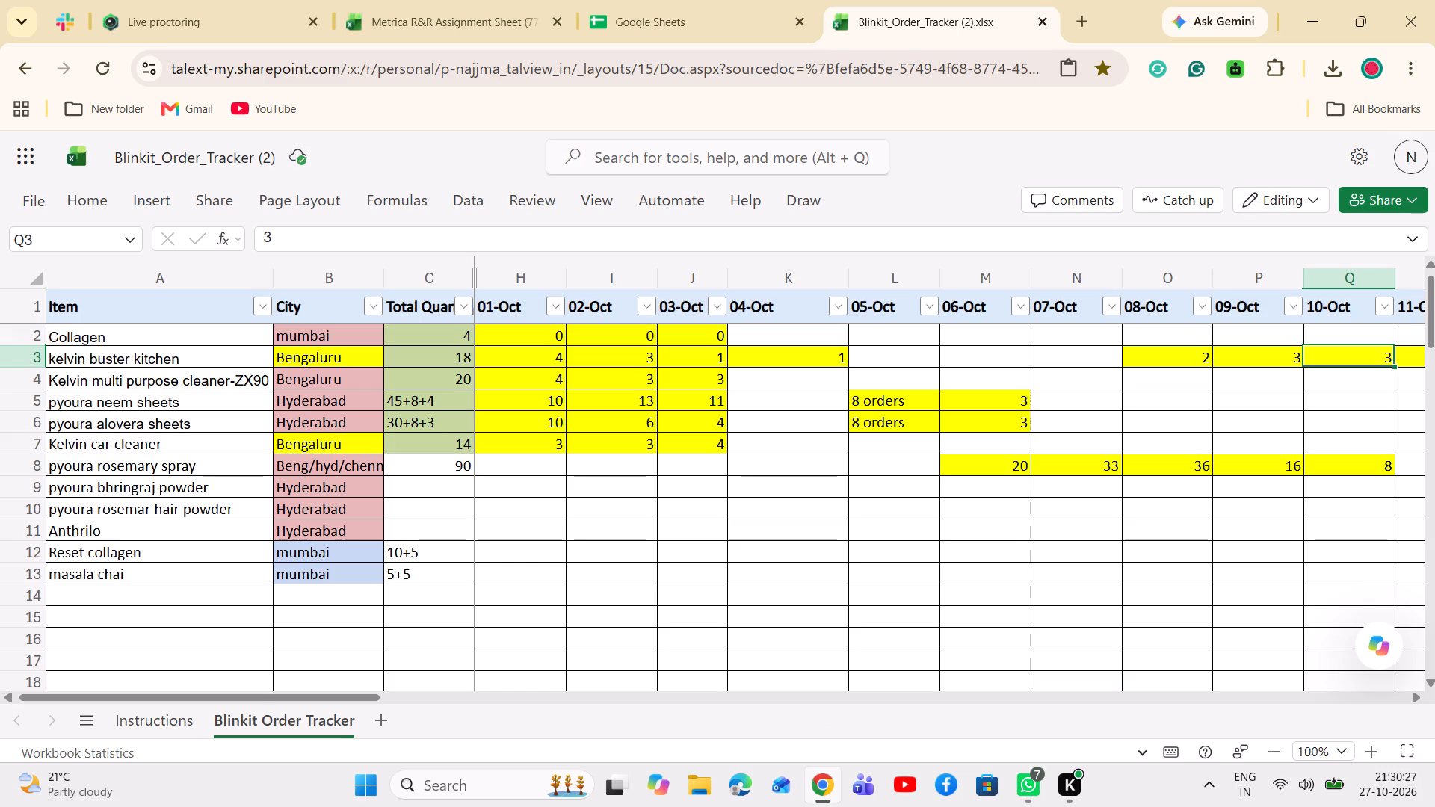
Replace the kelvin buster kitchen figure in the blank-headed column beside Total Ordered with 19.
left_click_drag(377, 697, 757, 661)
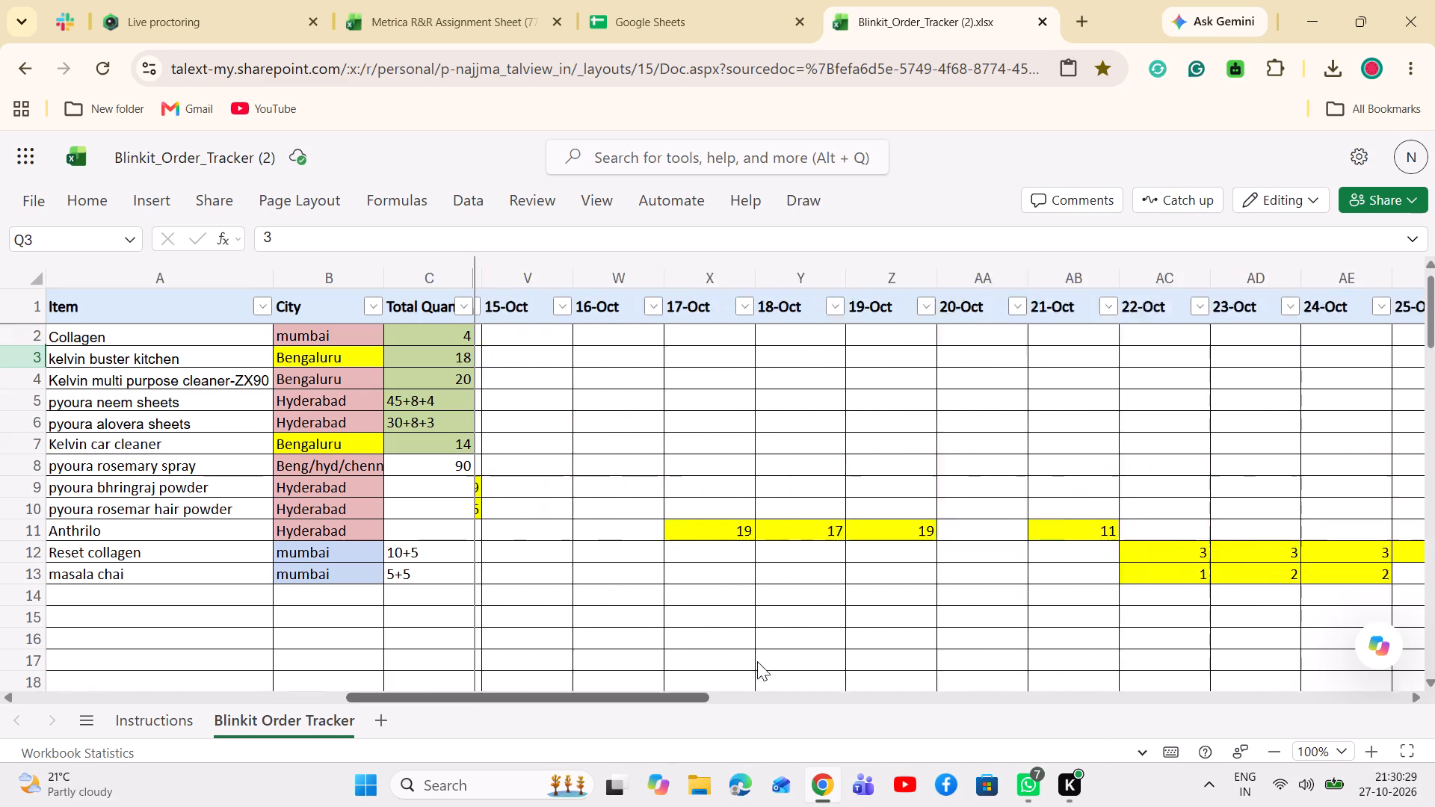
left_click_drag(757, 661, 1019, 617)
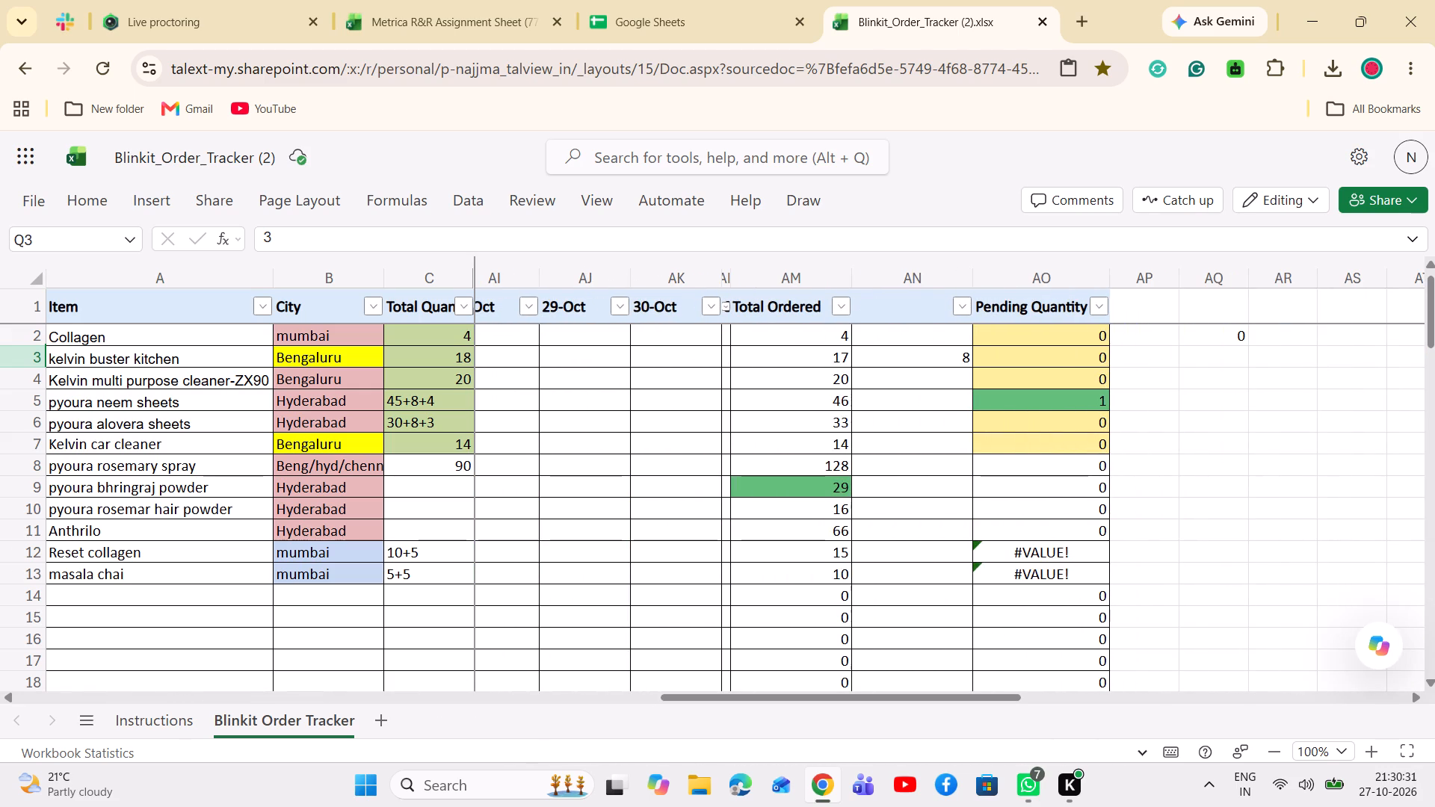
left_click(952, 362)
key("BackSpace")
type("19")
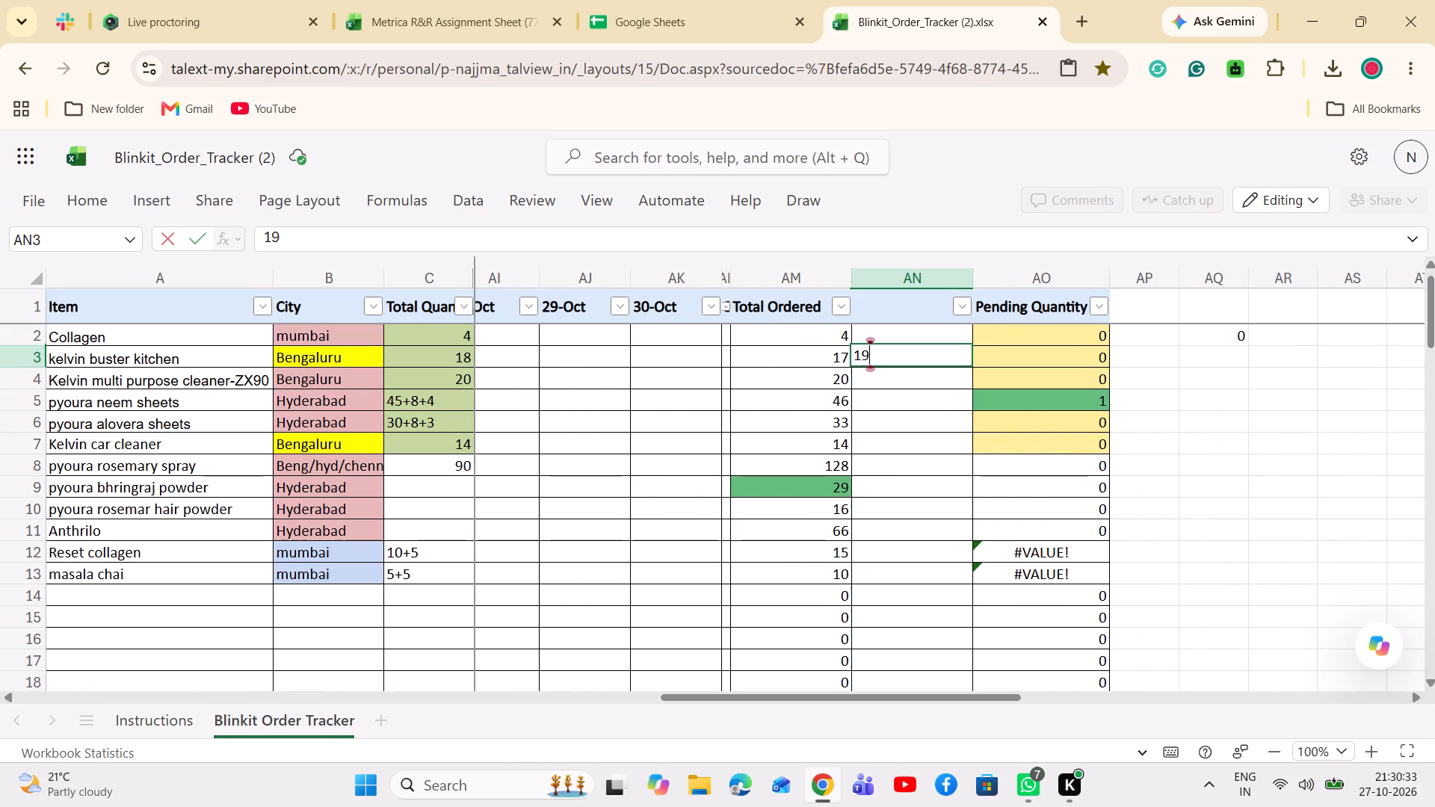
left_click(949, 386)
Select the Kelvin multi purpose cleaner-ZX90 row from 01-Oct through 30-Oct to check its order sum.
key("Left")
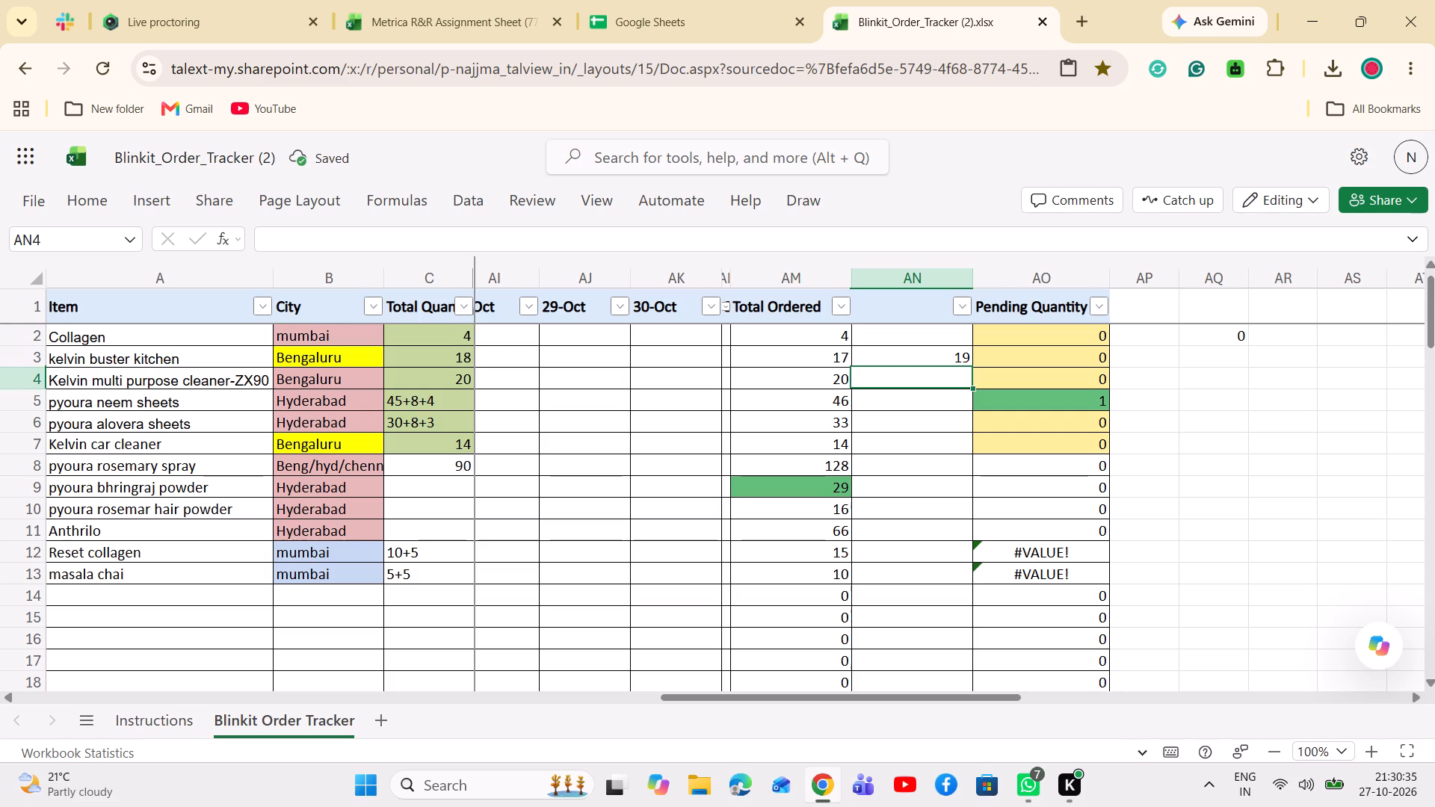
key("Left")
key("Left")
key("Left")
key("Left")
key("Left")
key("Left")
key("Left")
key("Left")
key("Left")
key("Left")
key("Left")
key("Left")
key("Left")
key("Left")
key("Left")
key("Left")
key("Left")
key("Left")
key("Left")
key("Left")
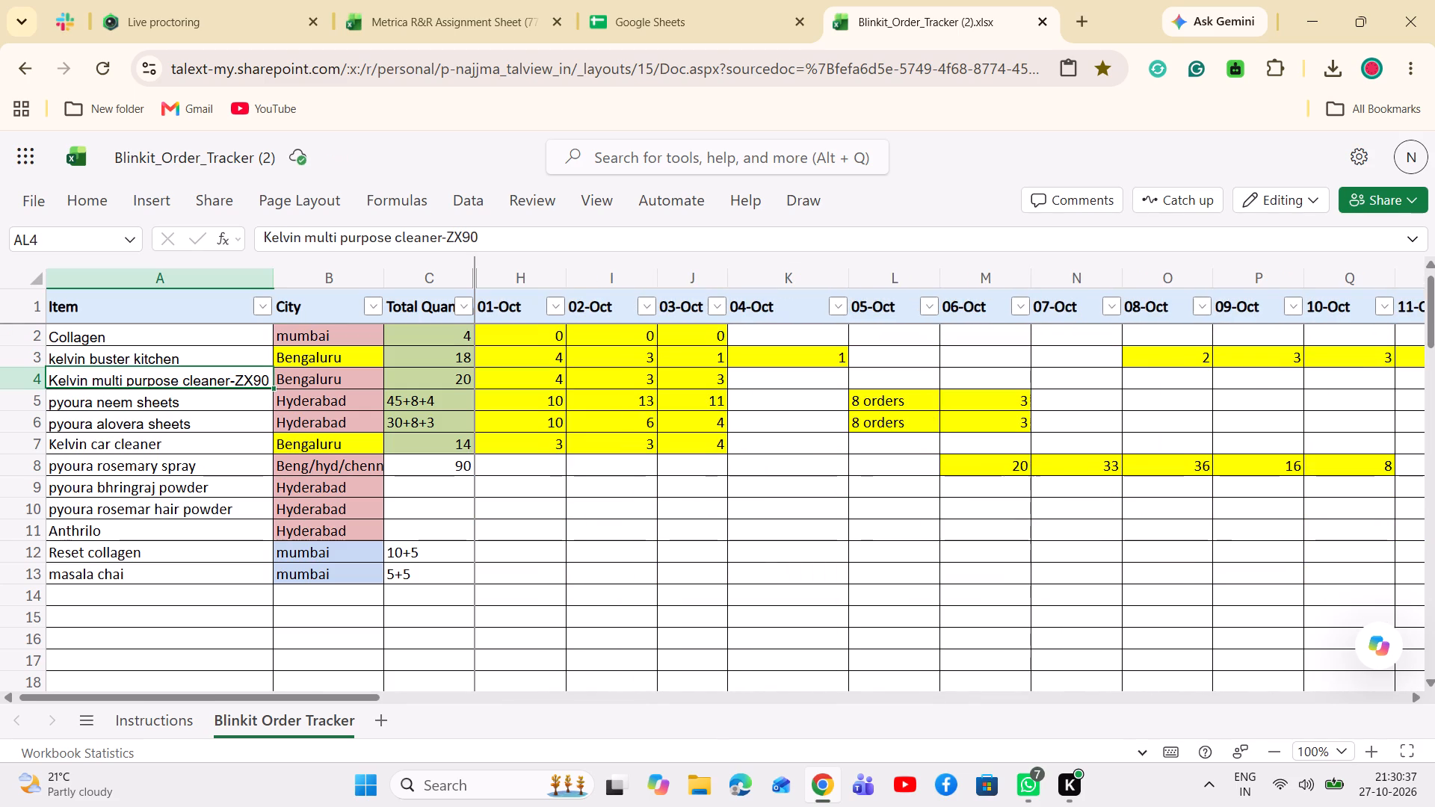
left_click(544, 379)
left_click(706, 424)
left_click_drag(560, 379, 570, 378)
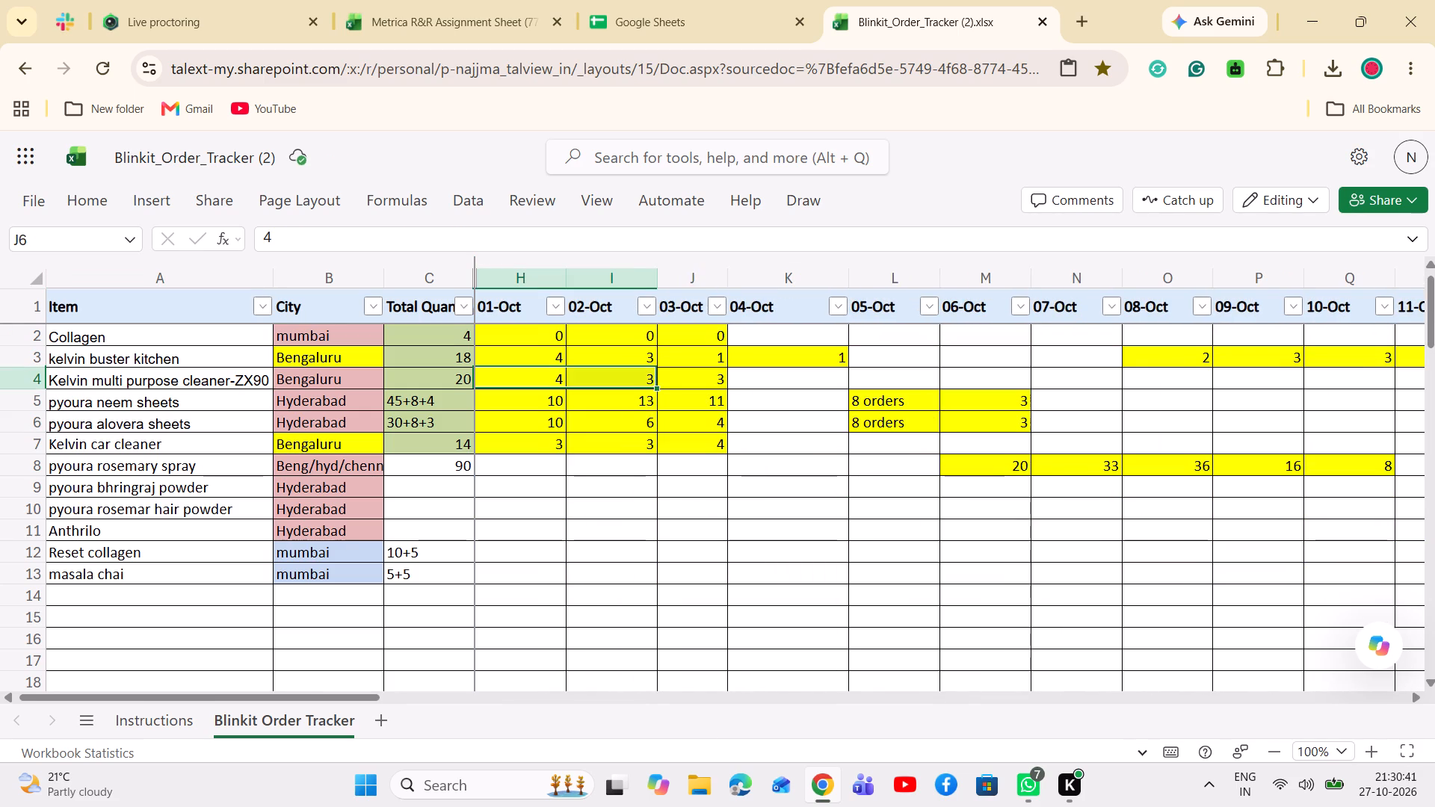
left_click_drag(570, 378, 741, 386)
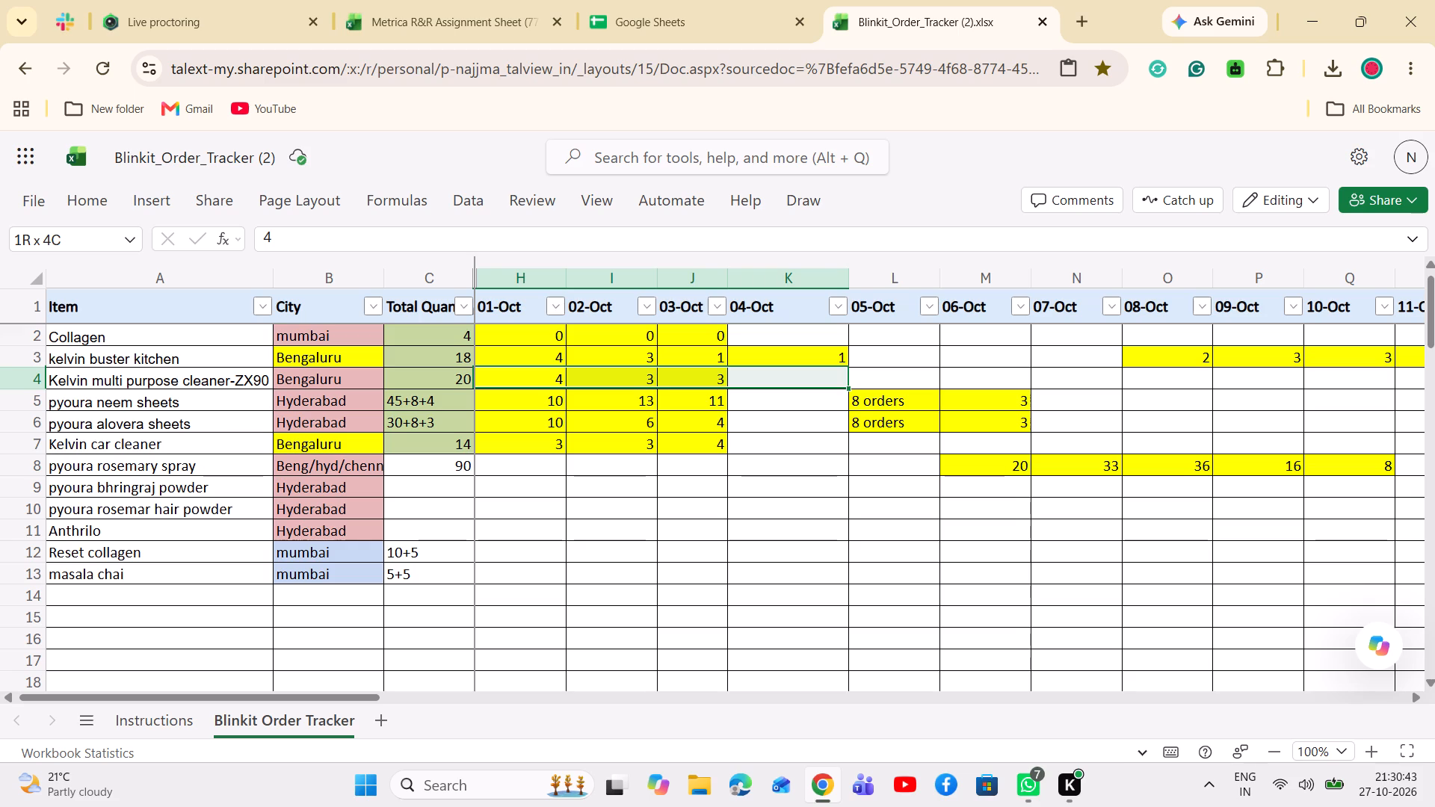
left_click_drag(741, 386, 1358, 383)
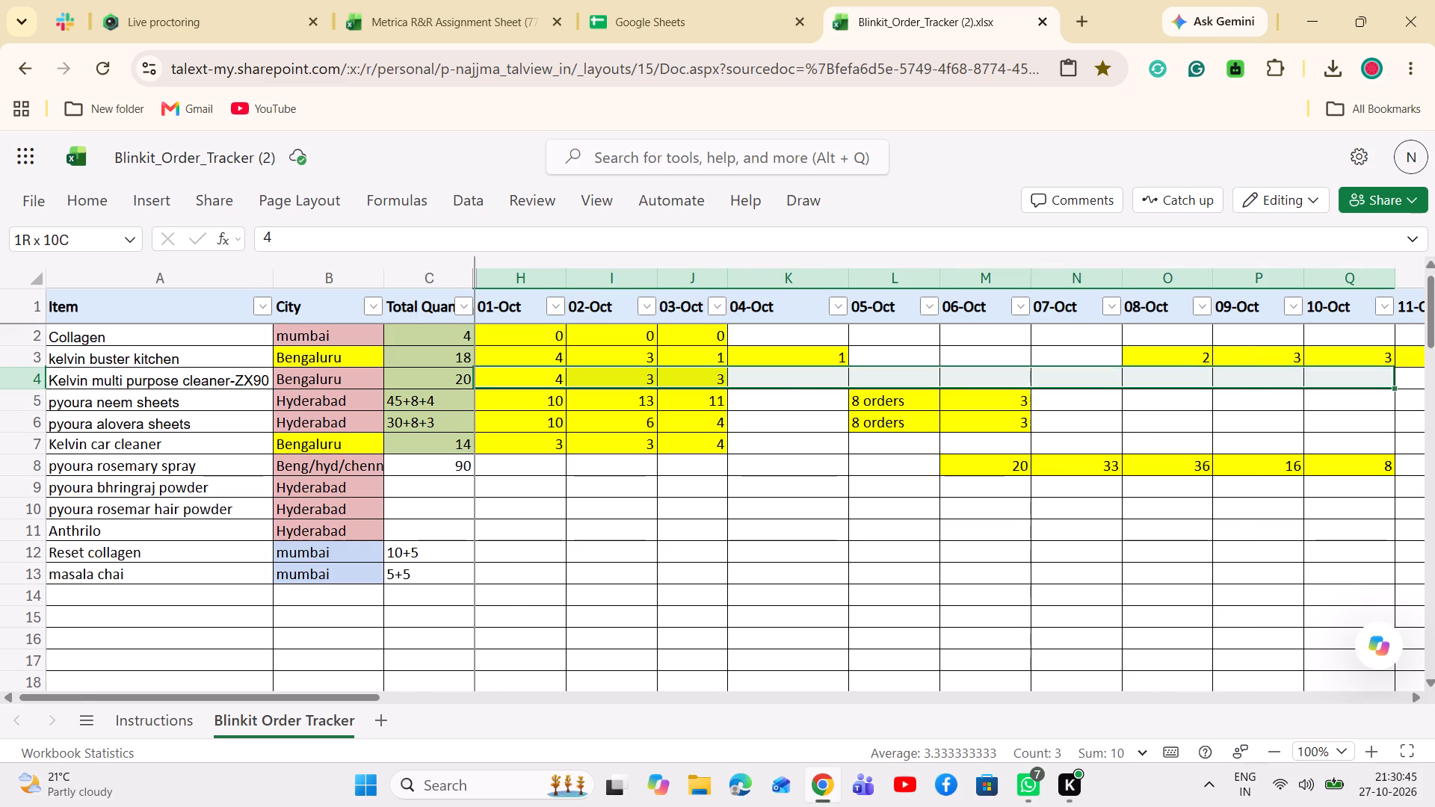
left_click_drag(1358, 383, 1424, 384)
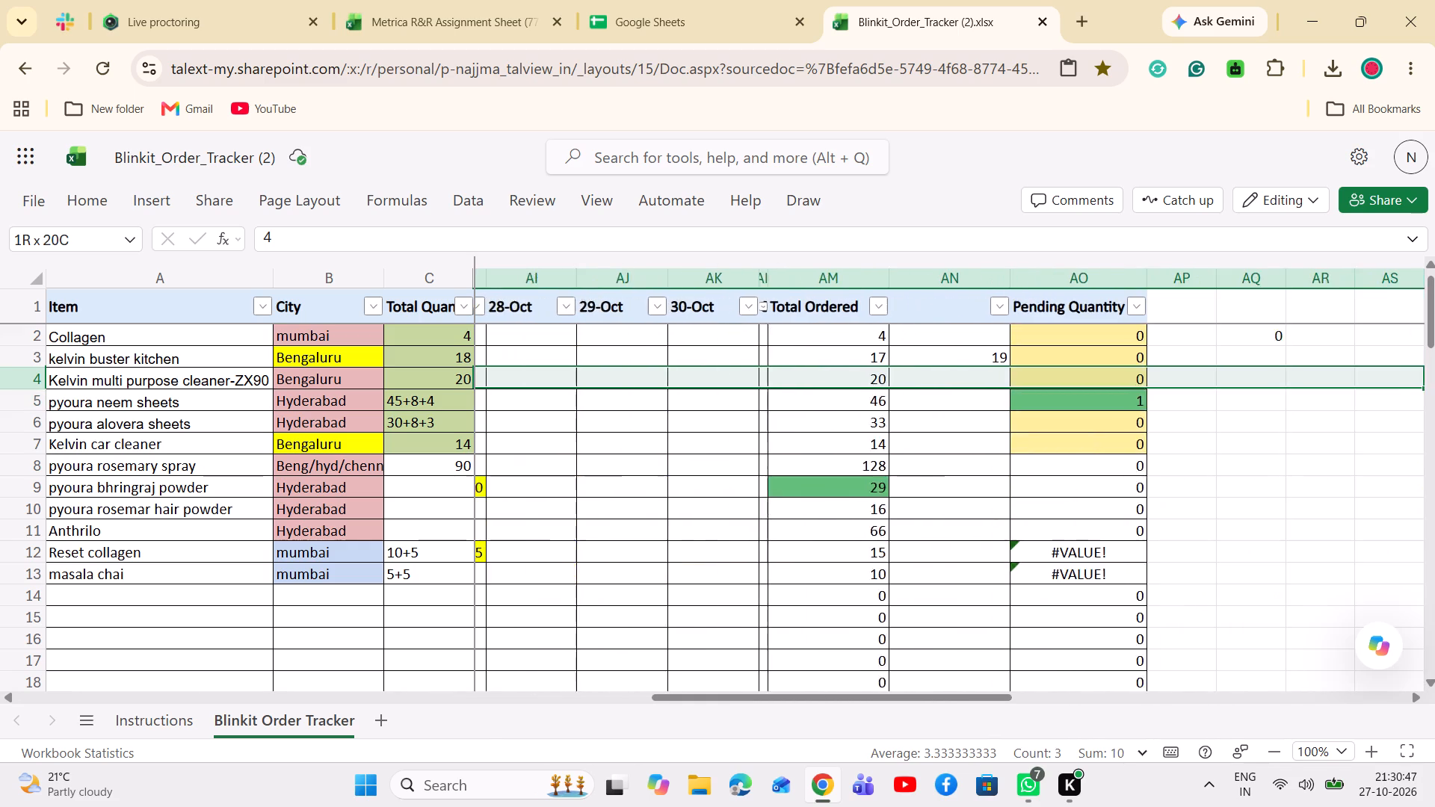
left_click_drag(1424, 384, 578, 380)
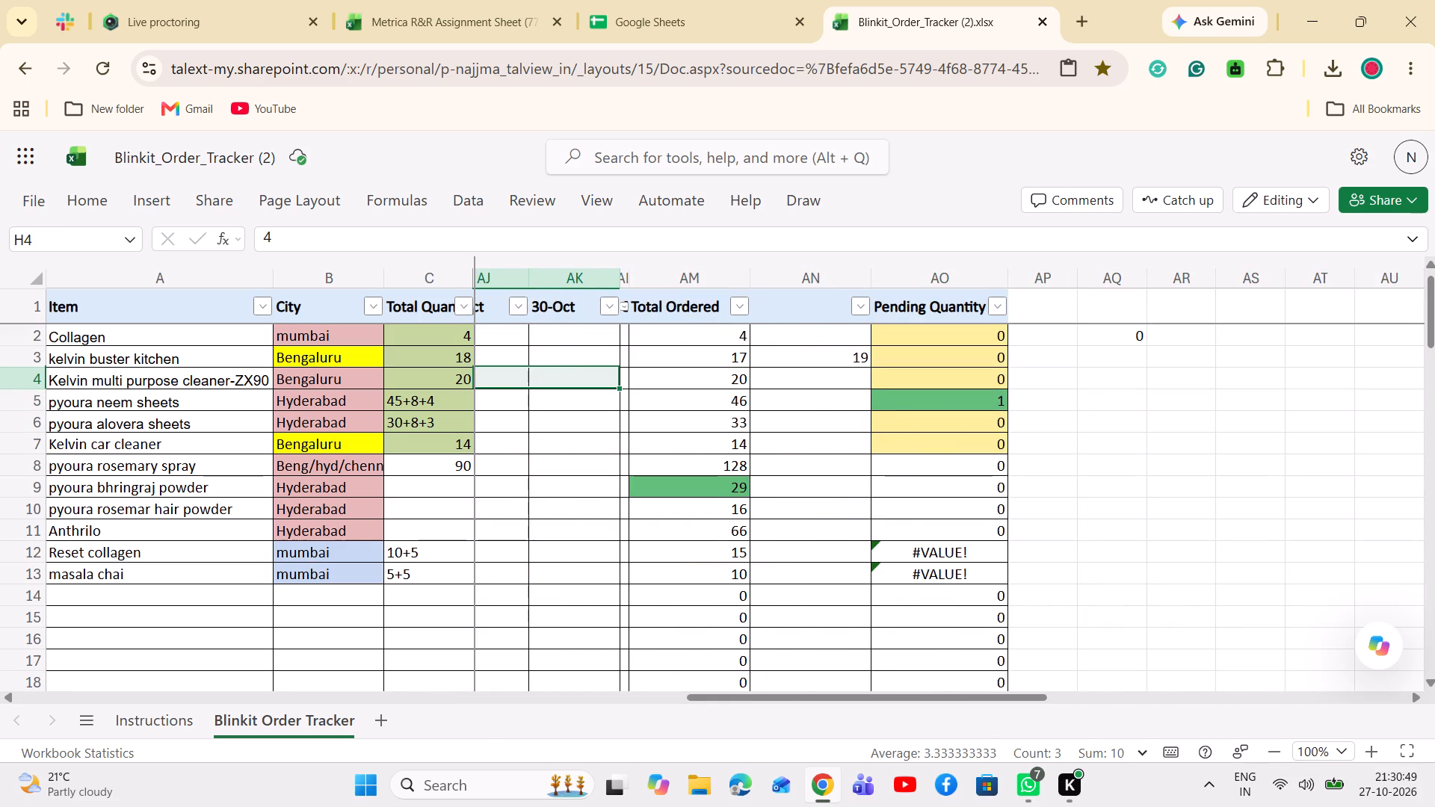
Enter 10 for Kelvin multi purpose cleaner-ZX90 in the blank-headed column beside Total Ordered.
left_click(851, 372)
key("1")
key("0")
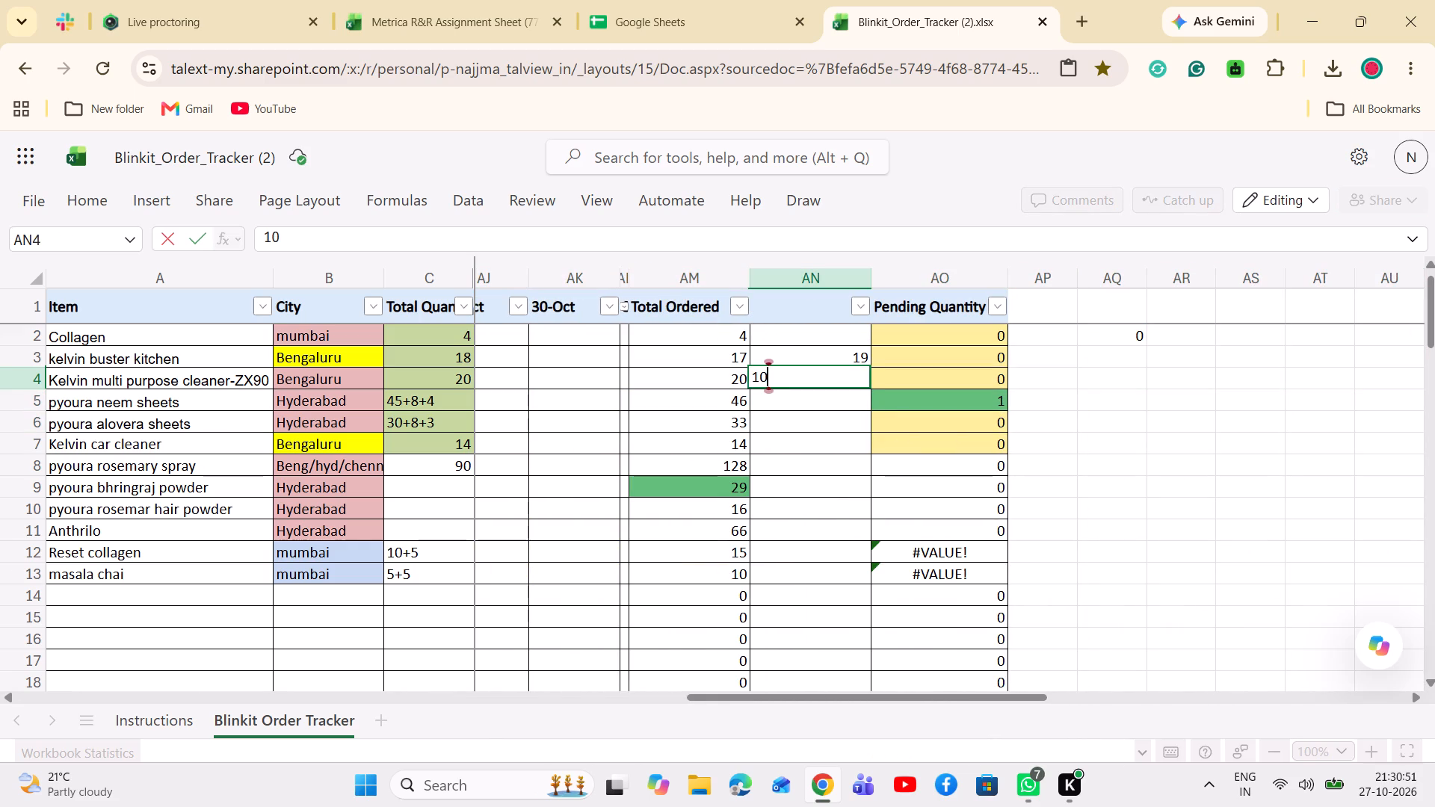
left_click(846, 404)
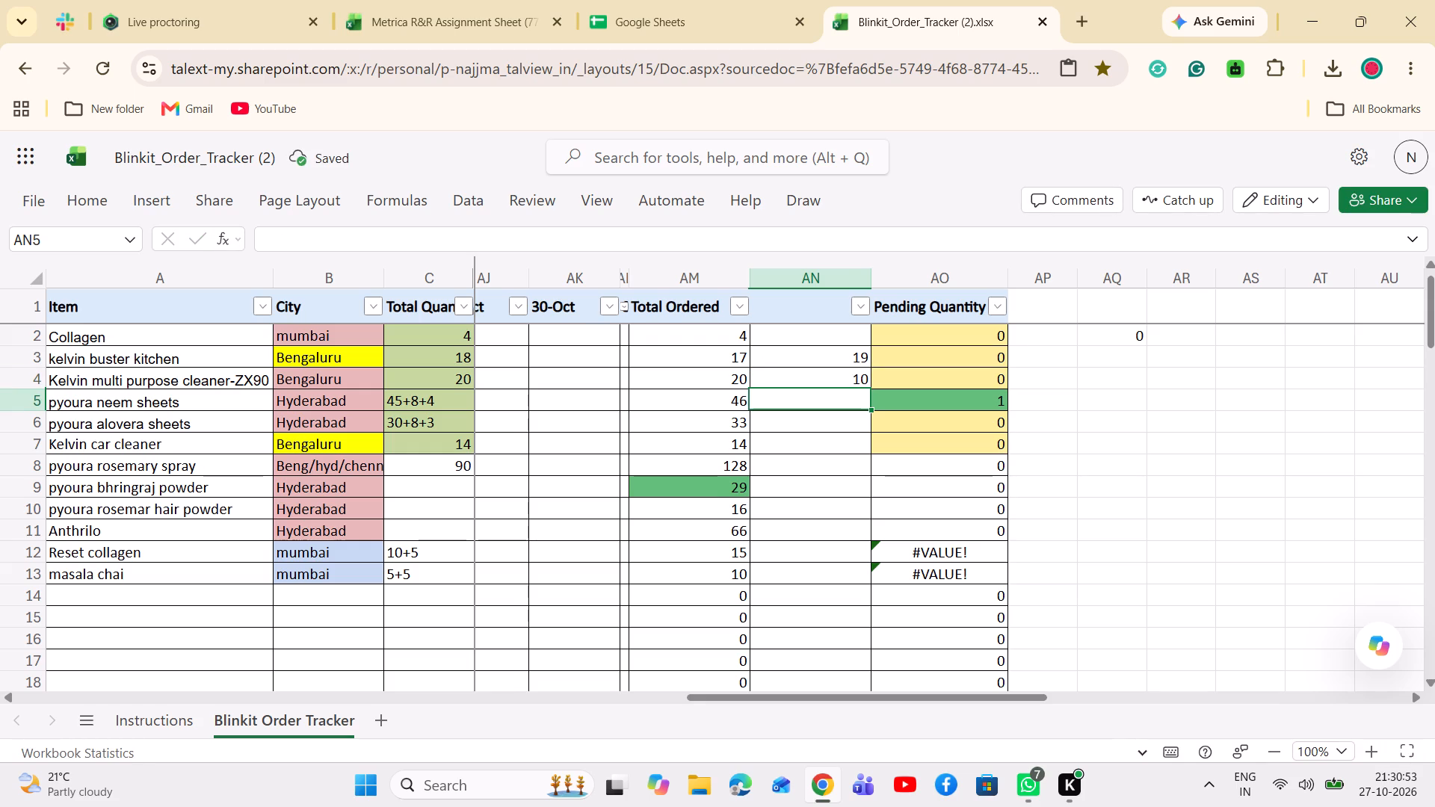
Select the pyoura neem sheets quantities from 01-Oct to 03-Oct to check their sum.
key("Left")
key("Left")
key("Left")
key("Left")
key("Left")
key("Left")
key("Left")
key("Left")
key("Left")
key("Left")
key("Left")
key("Left")
key("Left")
key("Left")
key("Left")
key("Left")
key("Left")
key("Left")
key("Left")
key("Left")
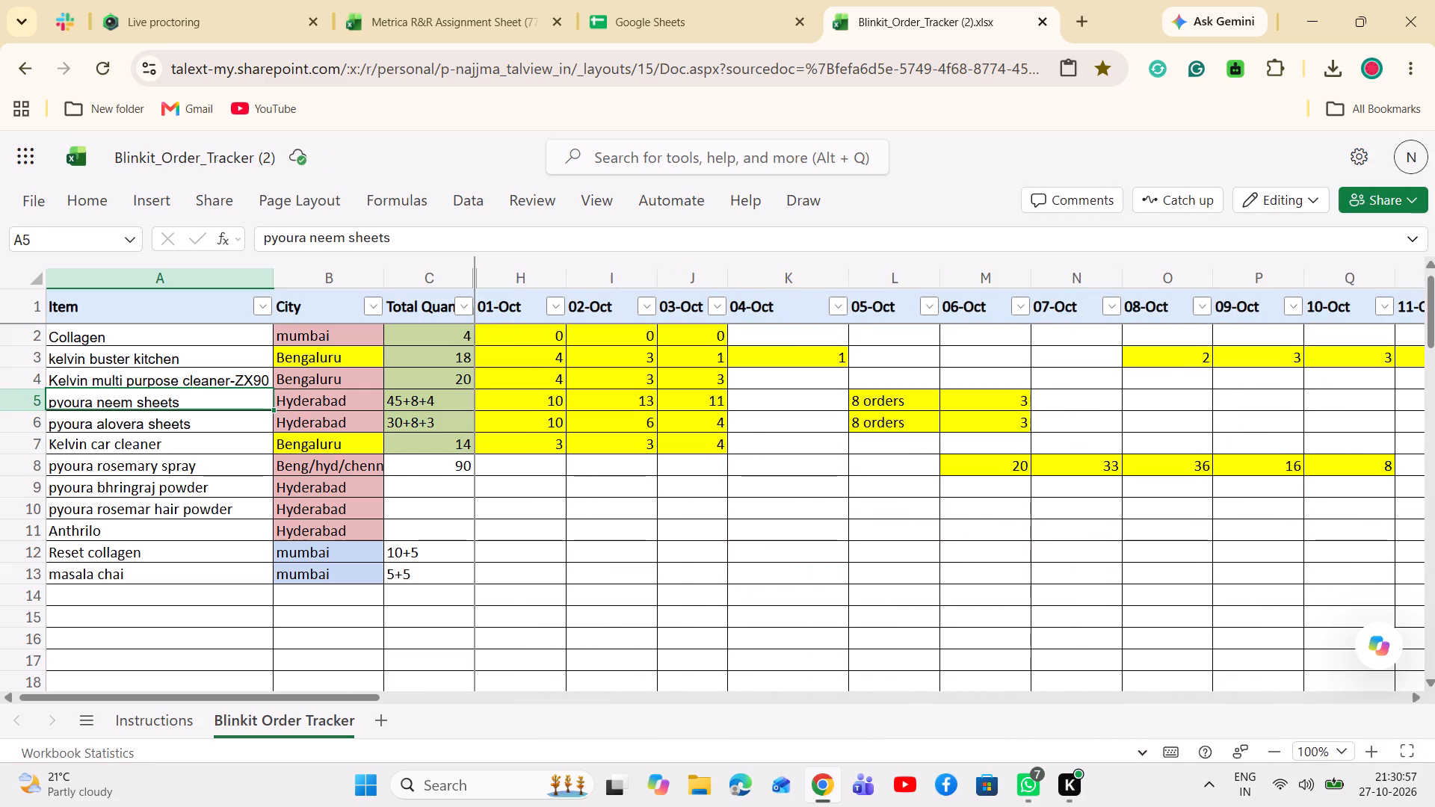
left_click_drag(541, 403, 720, 403)
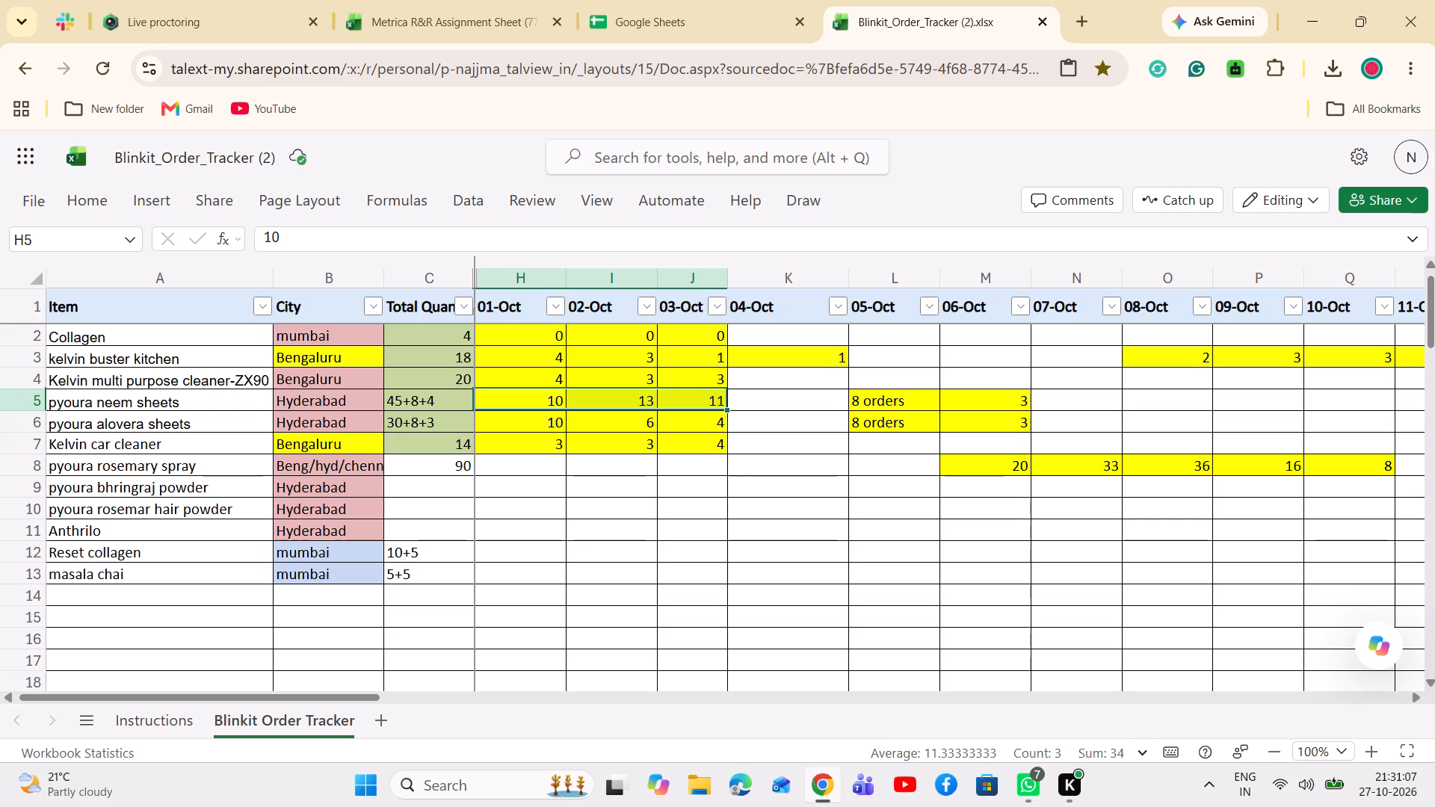
Select the pyoura neem sheets row from 01-Oct to 06-Oct to check its order sum.
left_click(699, 479)
left_click_drag(552, 404, 731, 412)
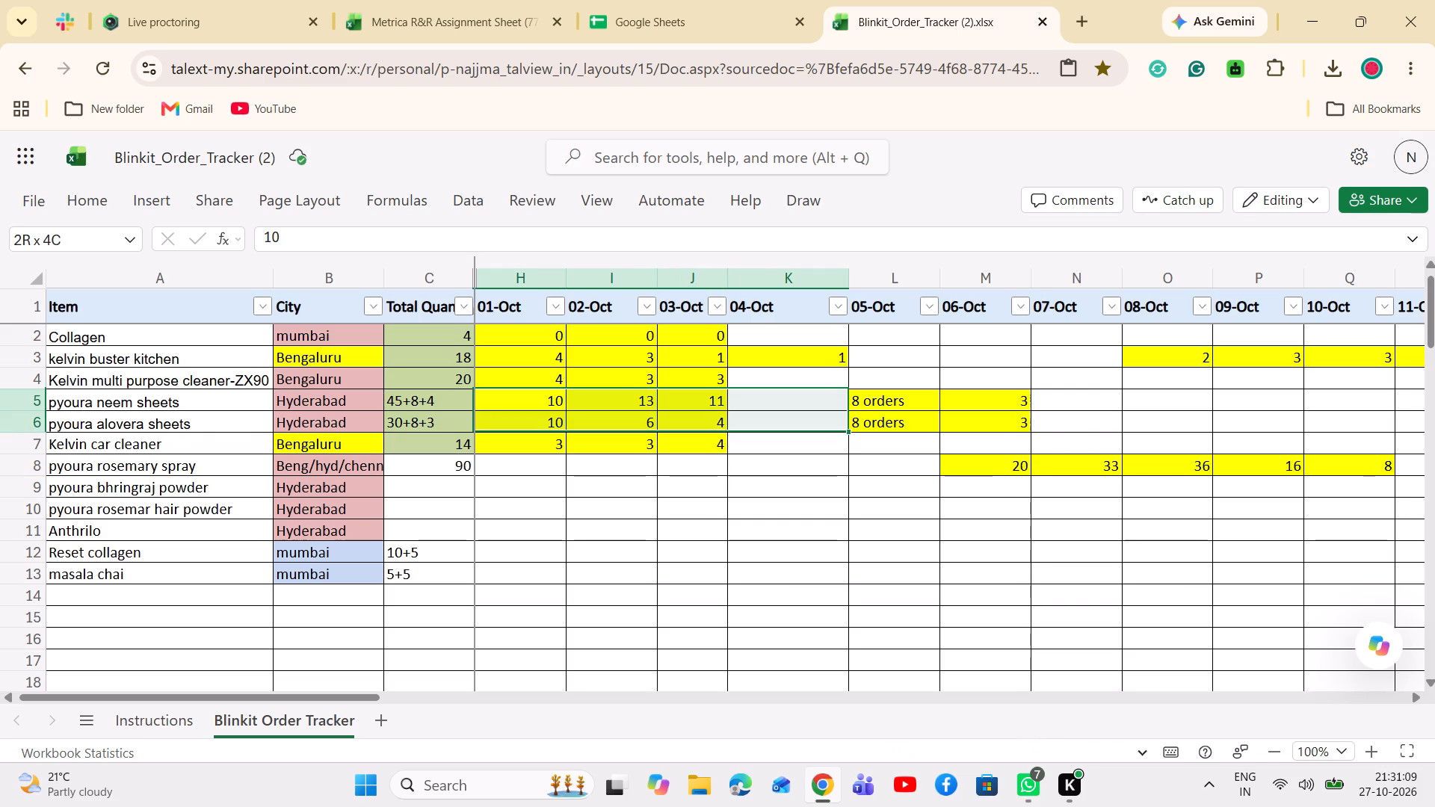
left_click_drag(731, 412, 1007, 399)
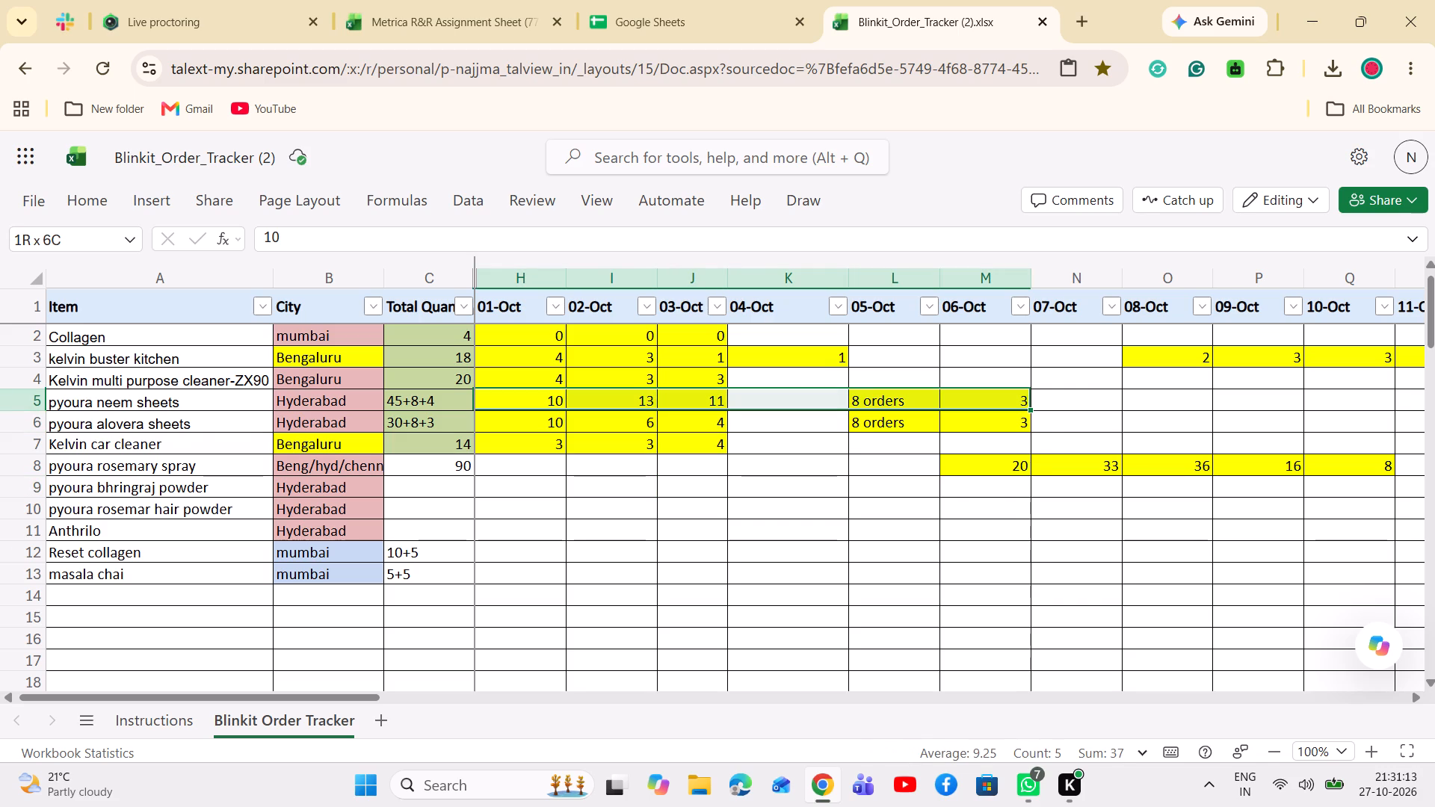
left_click_drag(1007, 399, 1007, 399)
Enter 45 for pyoura neem sheets in the blank-headed column beside Total Ordered.
left_click(996, 470)
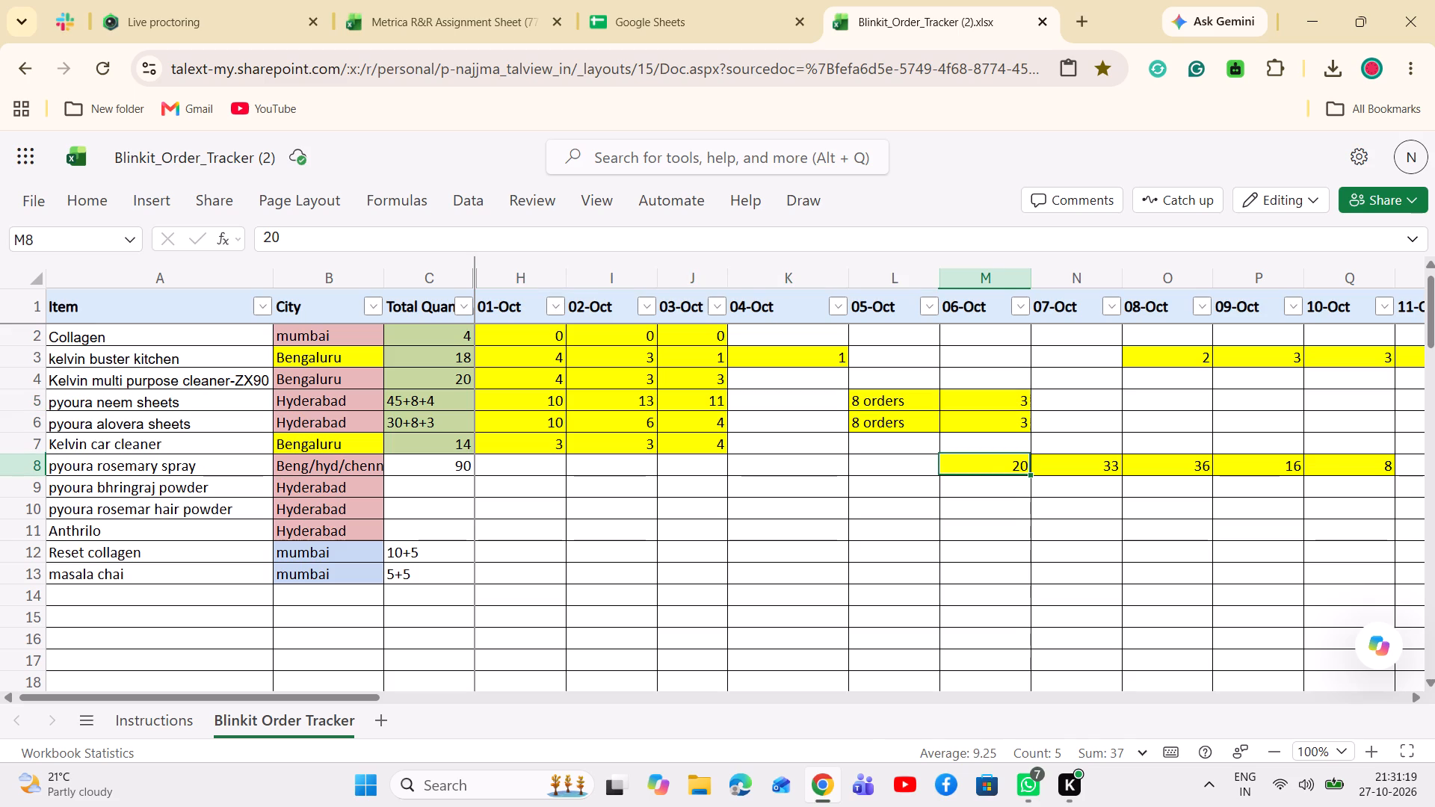
left_click(1012, 398)
key("Right")
key("Right")
key("Right")
key("Right")
key("Right")
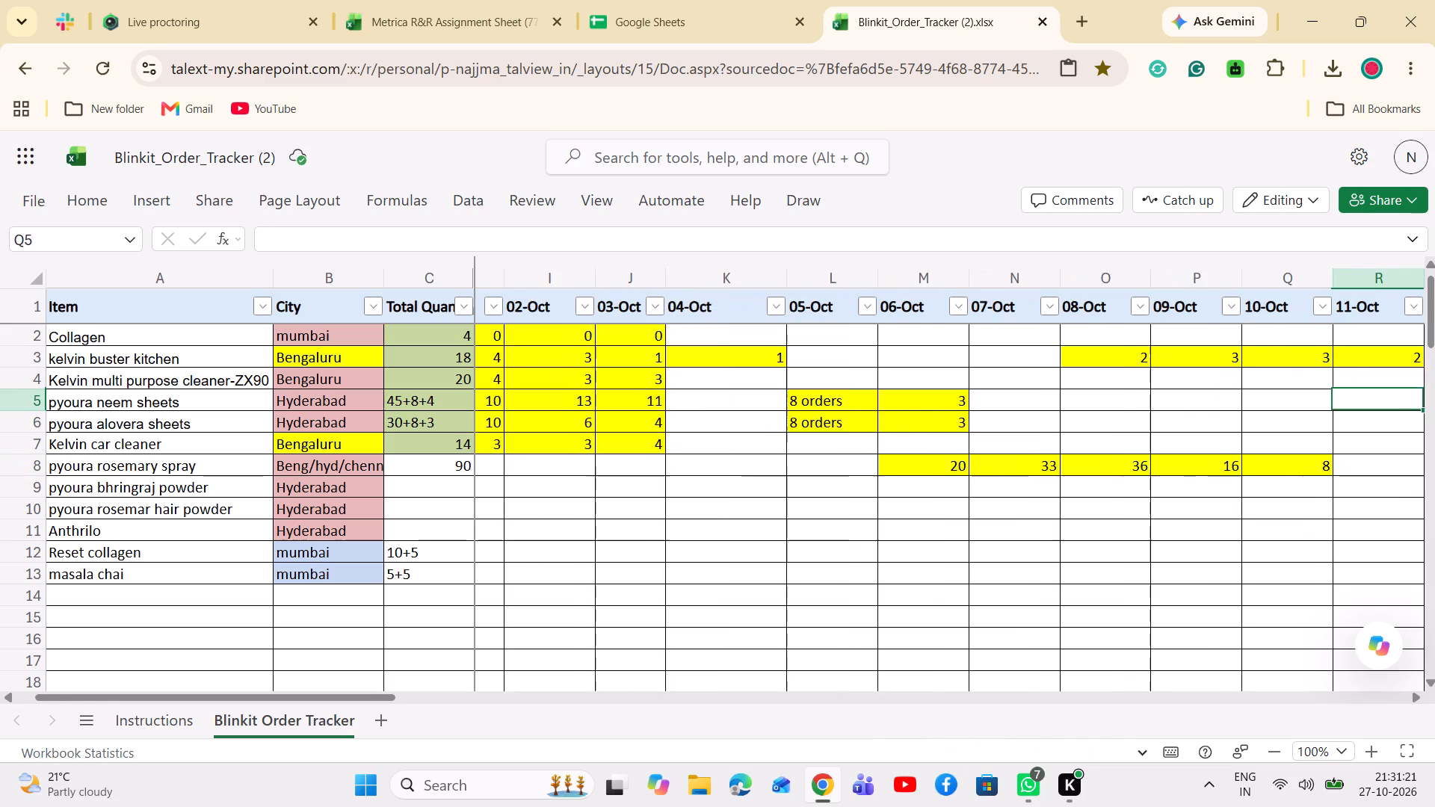
key("Right")
key("Right")
key("Right")
key("Right")
key("Right")
key("Right")
key("Right")
key("Right")
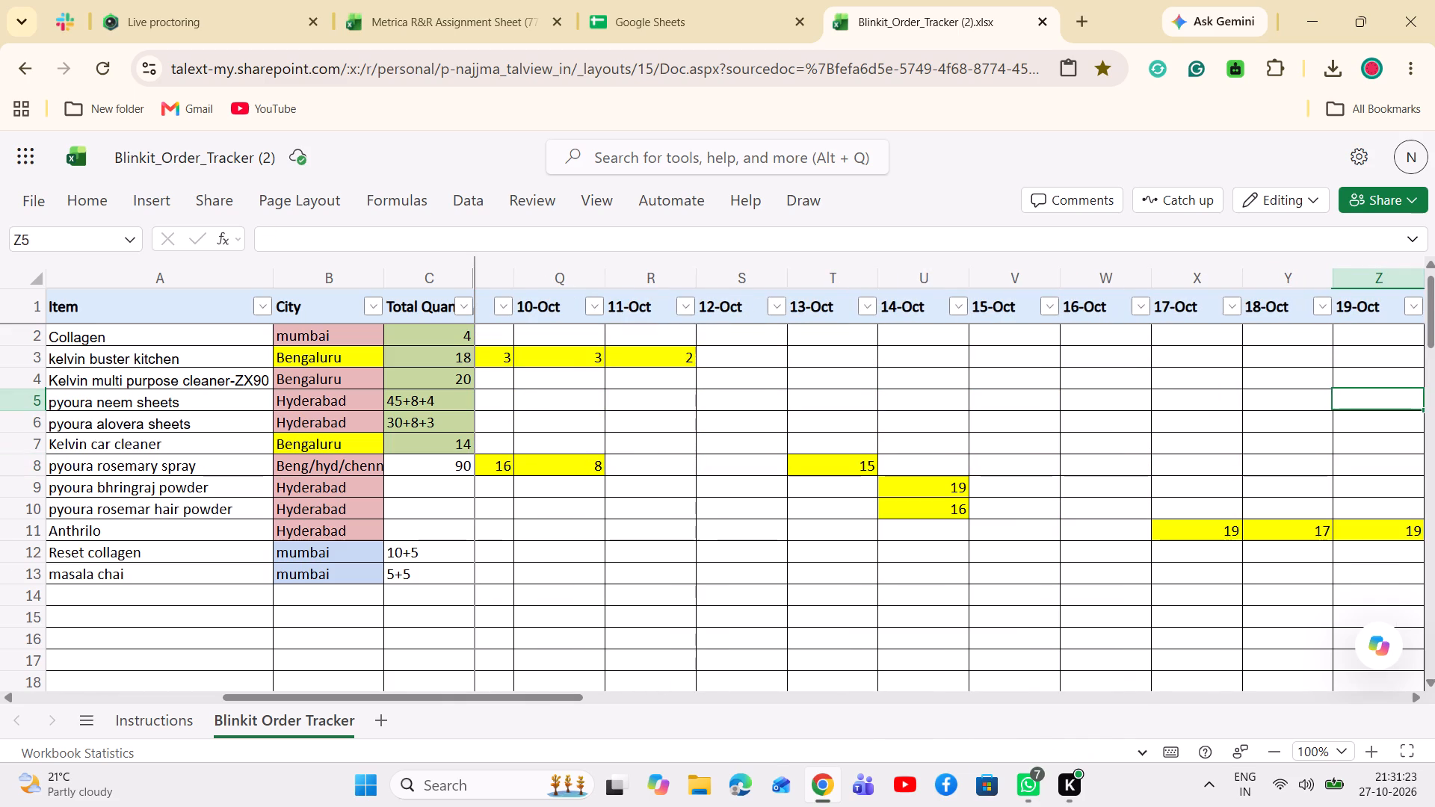
key("Right")
key("Right")
key("Right")
key("Right")
key("Right")
key("Right")
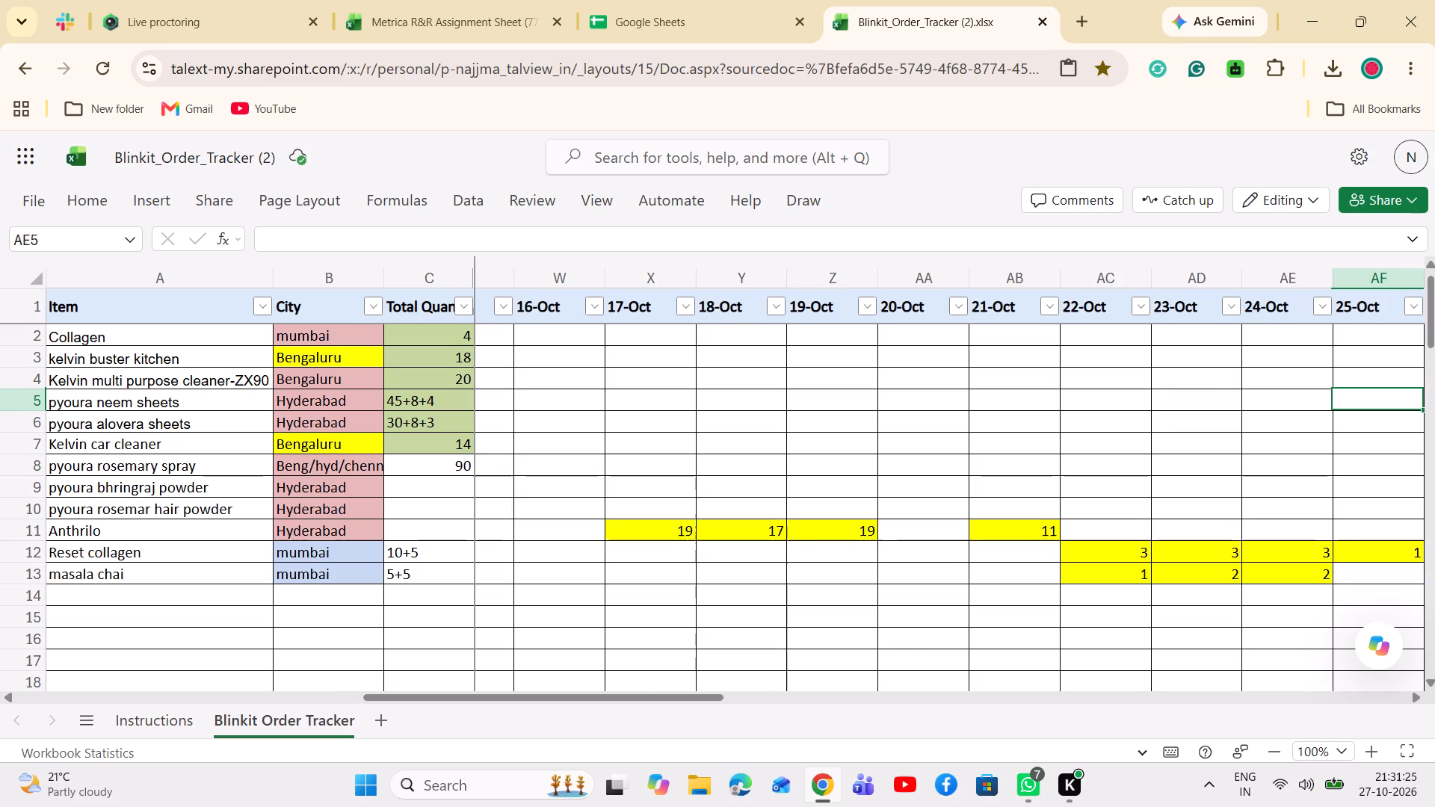
key("Right")
key("Right")
key("Right")
key("Right")
key("Right")
key("Right")
key("Right")
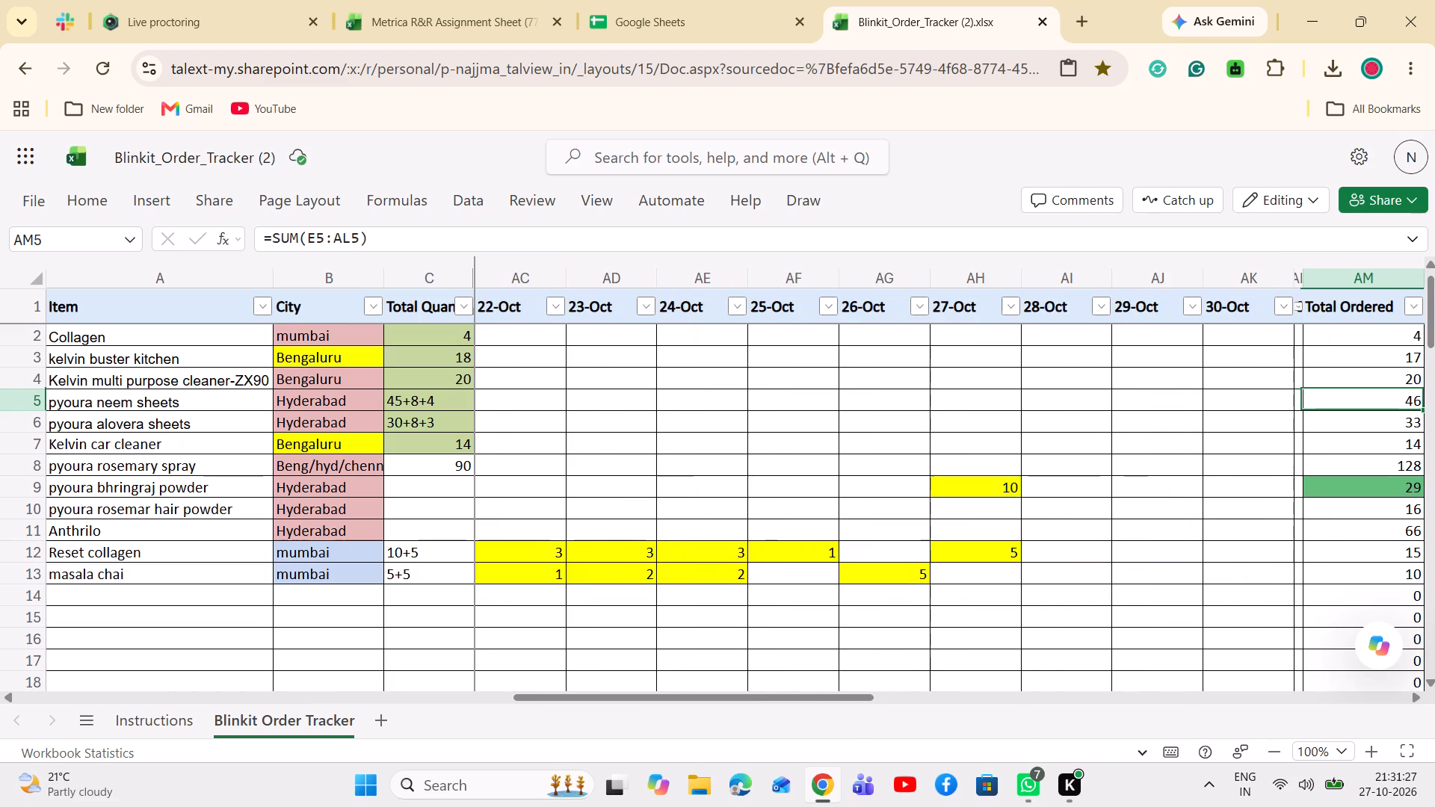
key("Right")
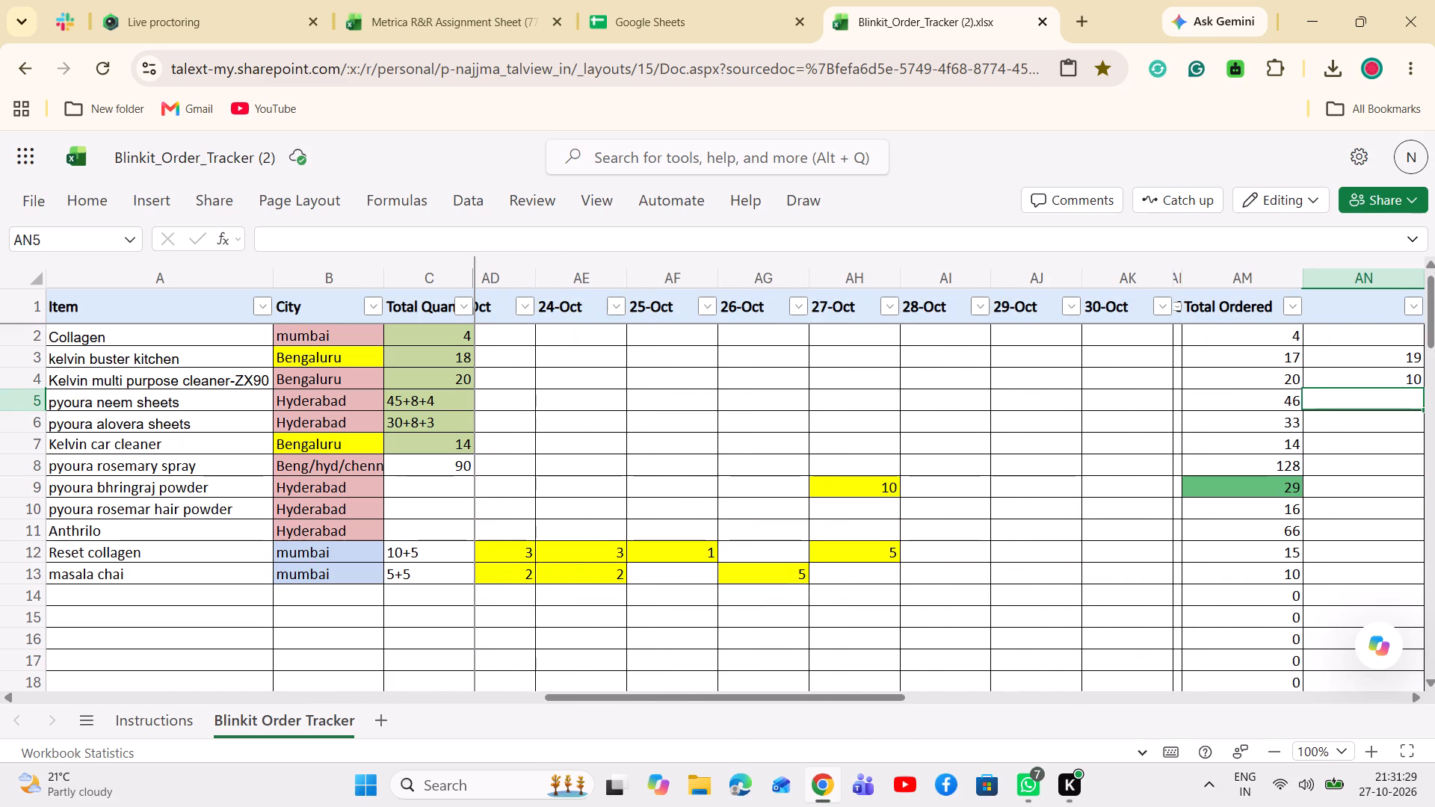
type("45")
left_click(1367, 424)
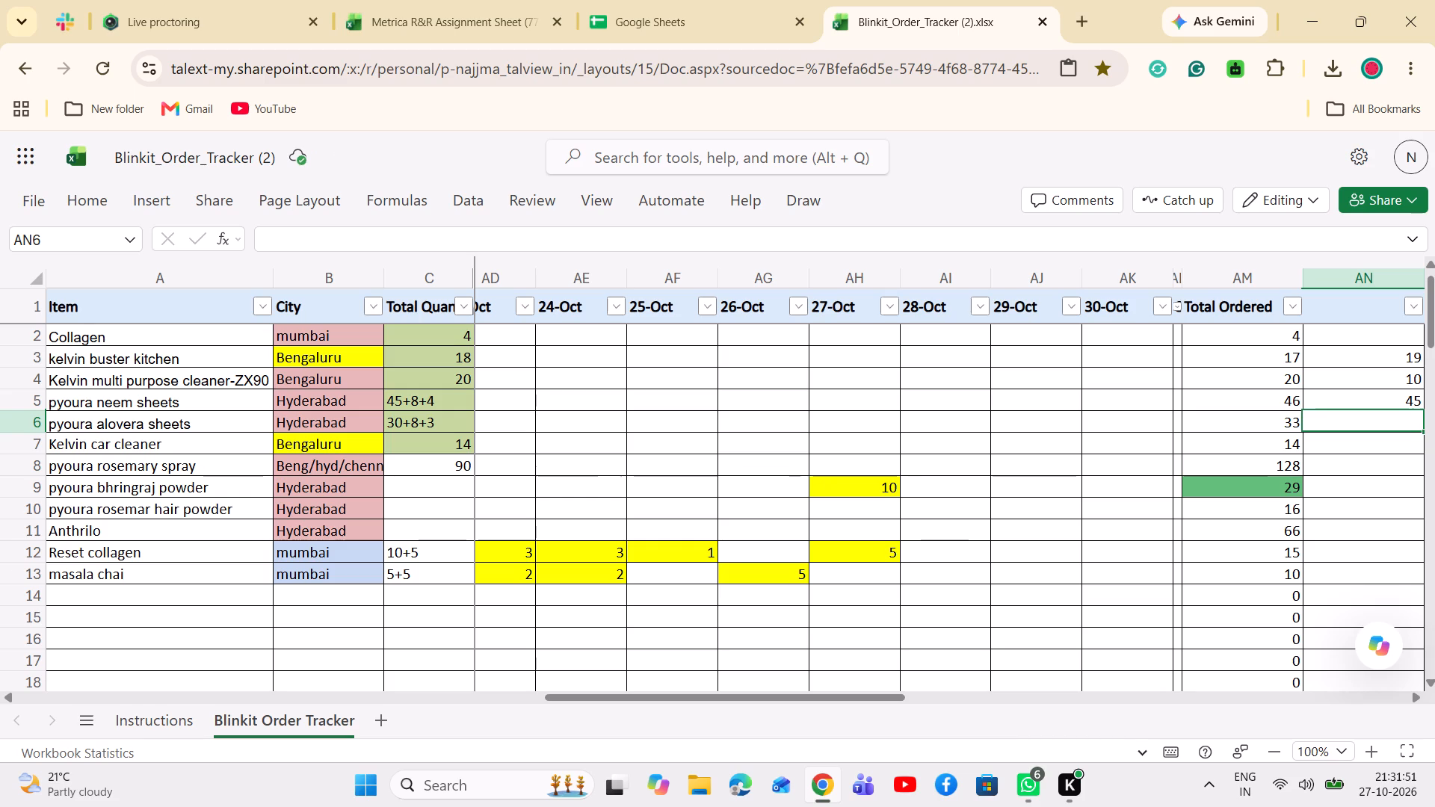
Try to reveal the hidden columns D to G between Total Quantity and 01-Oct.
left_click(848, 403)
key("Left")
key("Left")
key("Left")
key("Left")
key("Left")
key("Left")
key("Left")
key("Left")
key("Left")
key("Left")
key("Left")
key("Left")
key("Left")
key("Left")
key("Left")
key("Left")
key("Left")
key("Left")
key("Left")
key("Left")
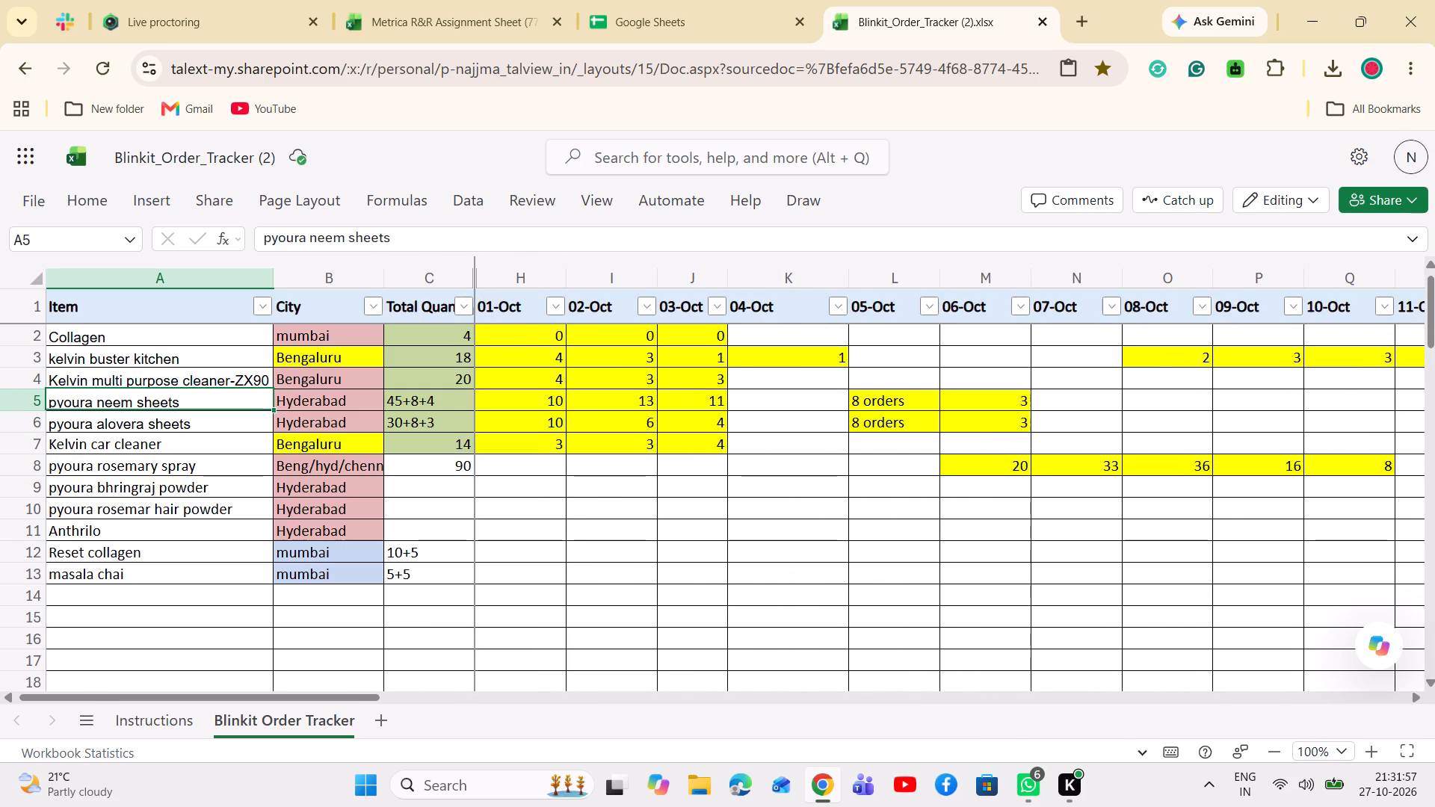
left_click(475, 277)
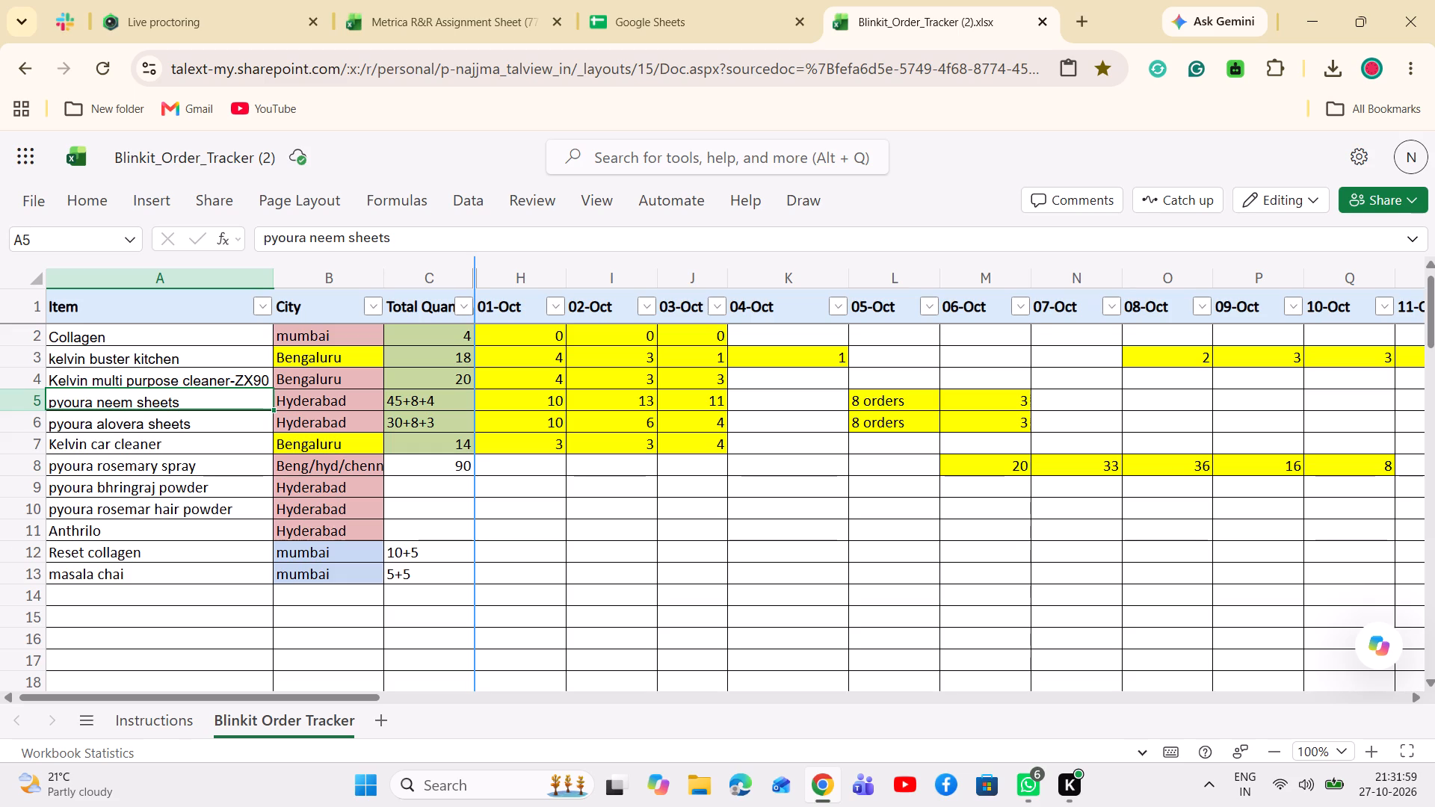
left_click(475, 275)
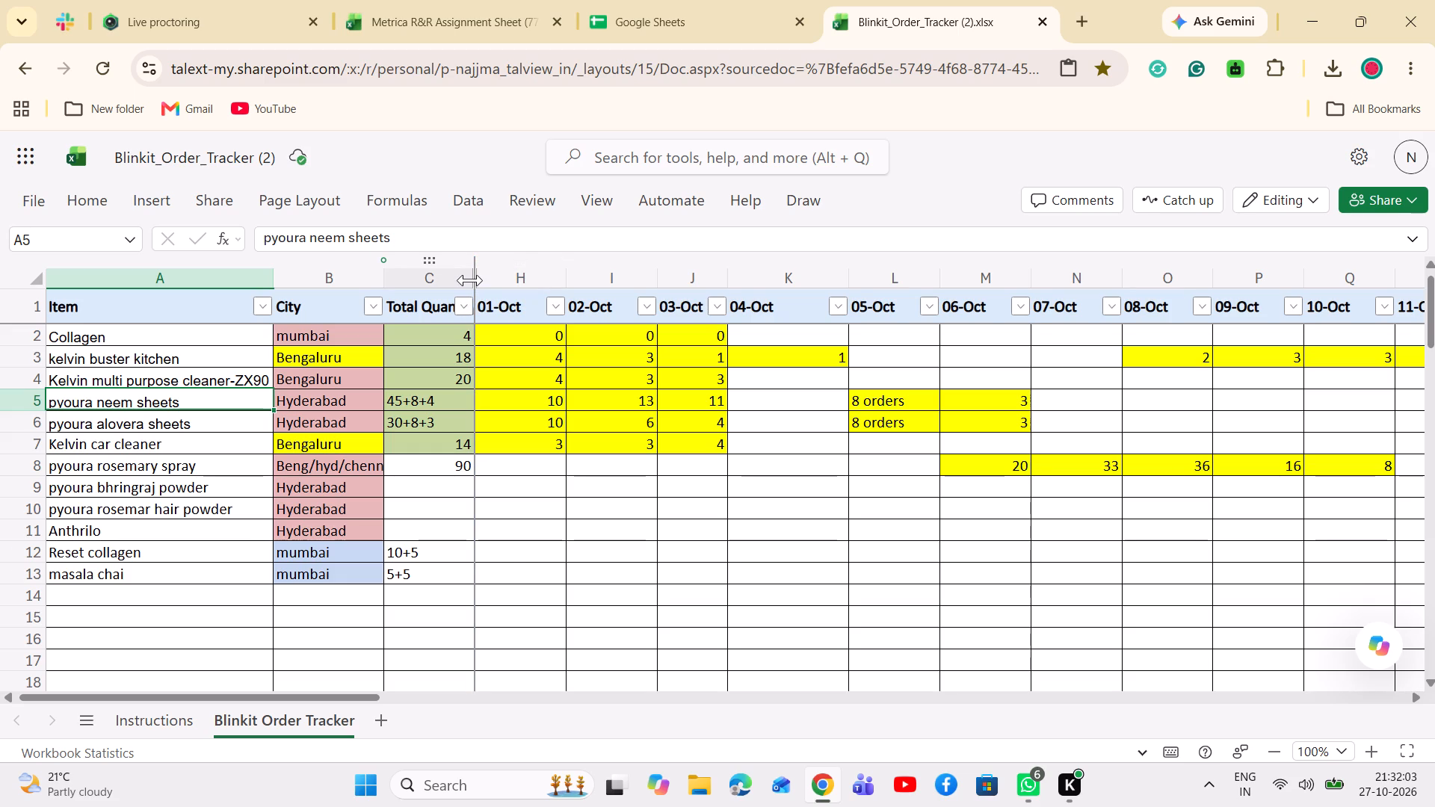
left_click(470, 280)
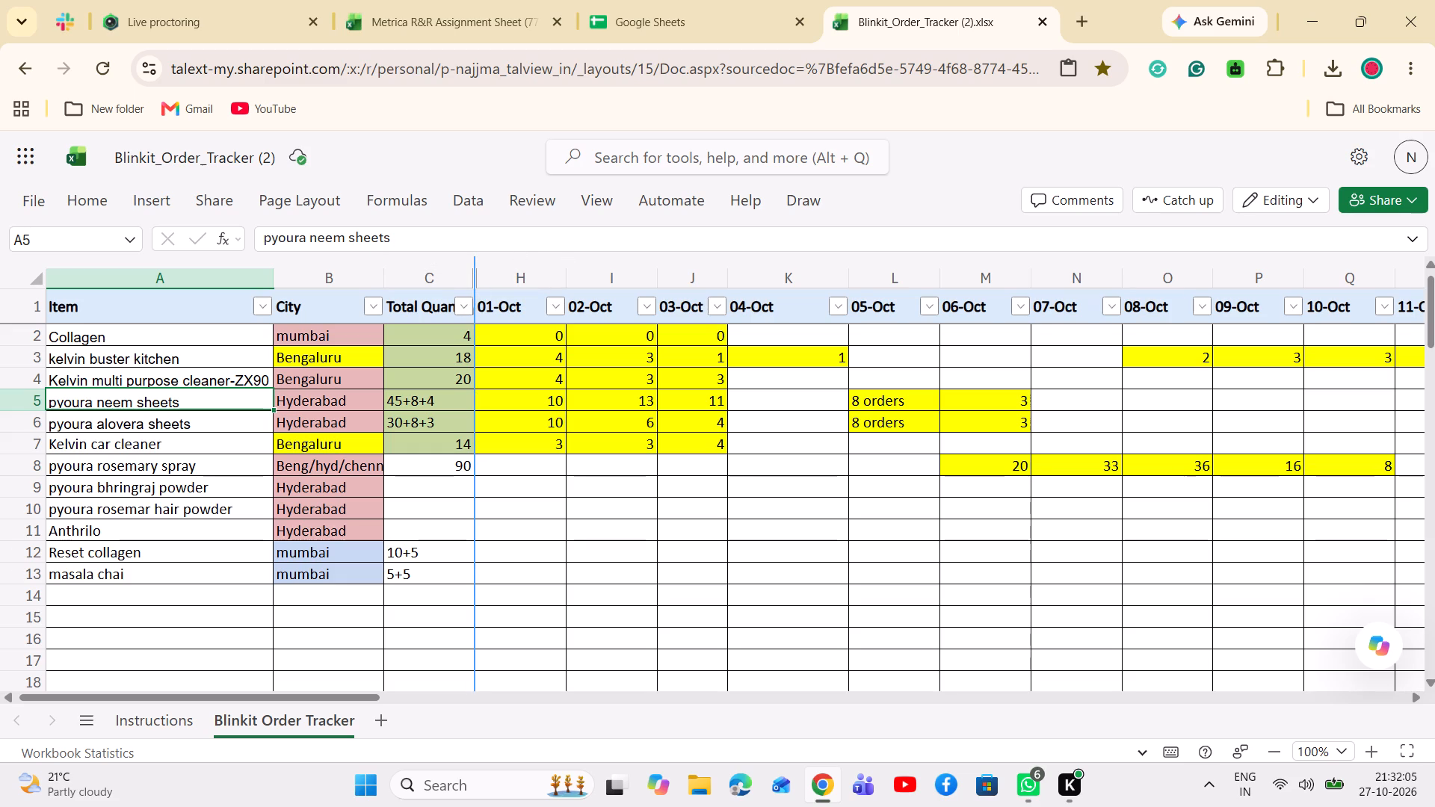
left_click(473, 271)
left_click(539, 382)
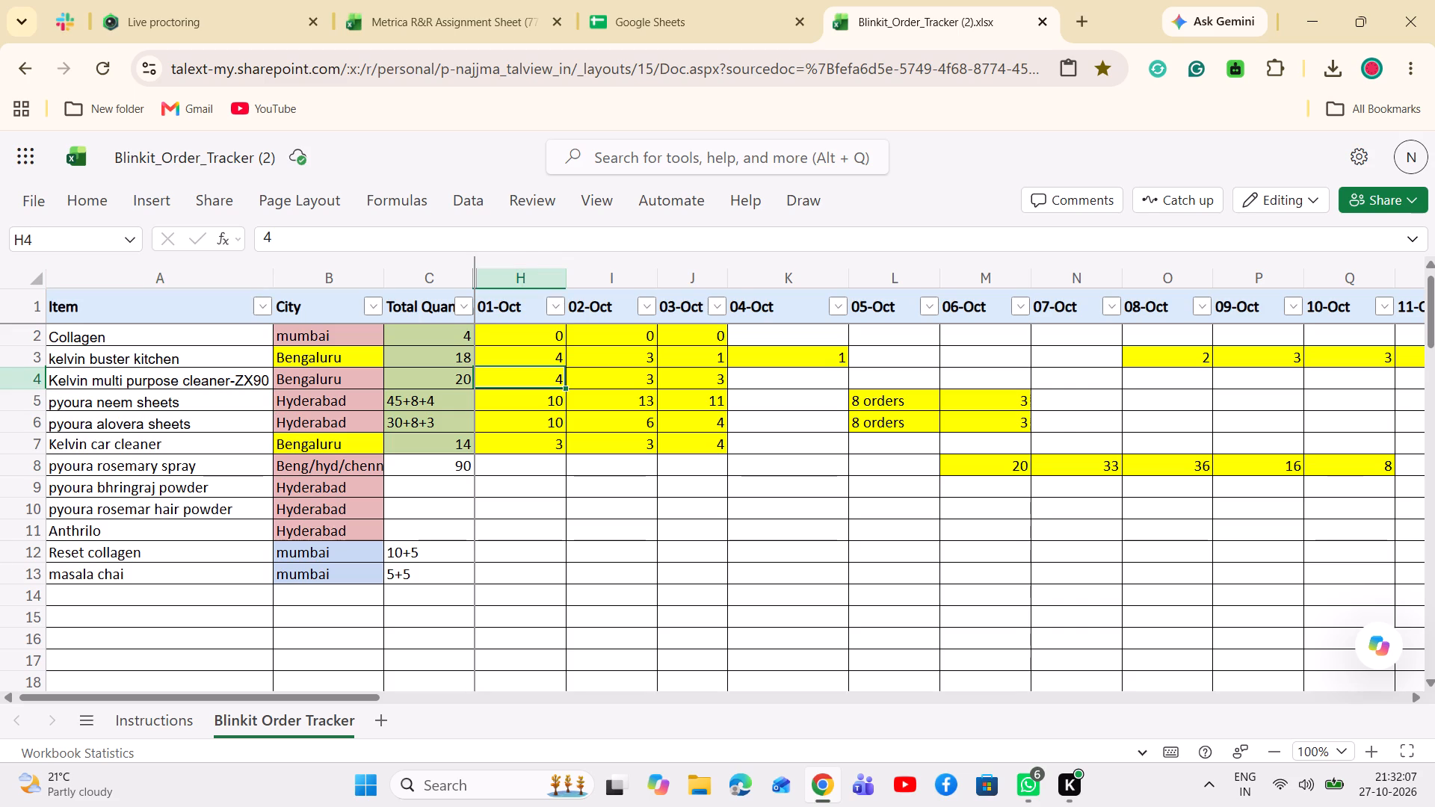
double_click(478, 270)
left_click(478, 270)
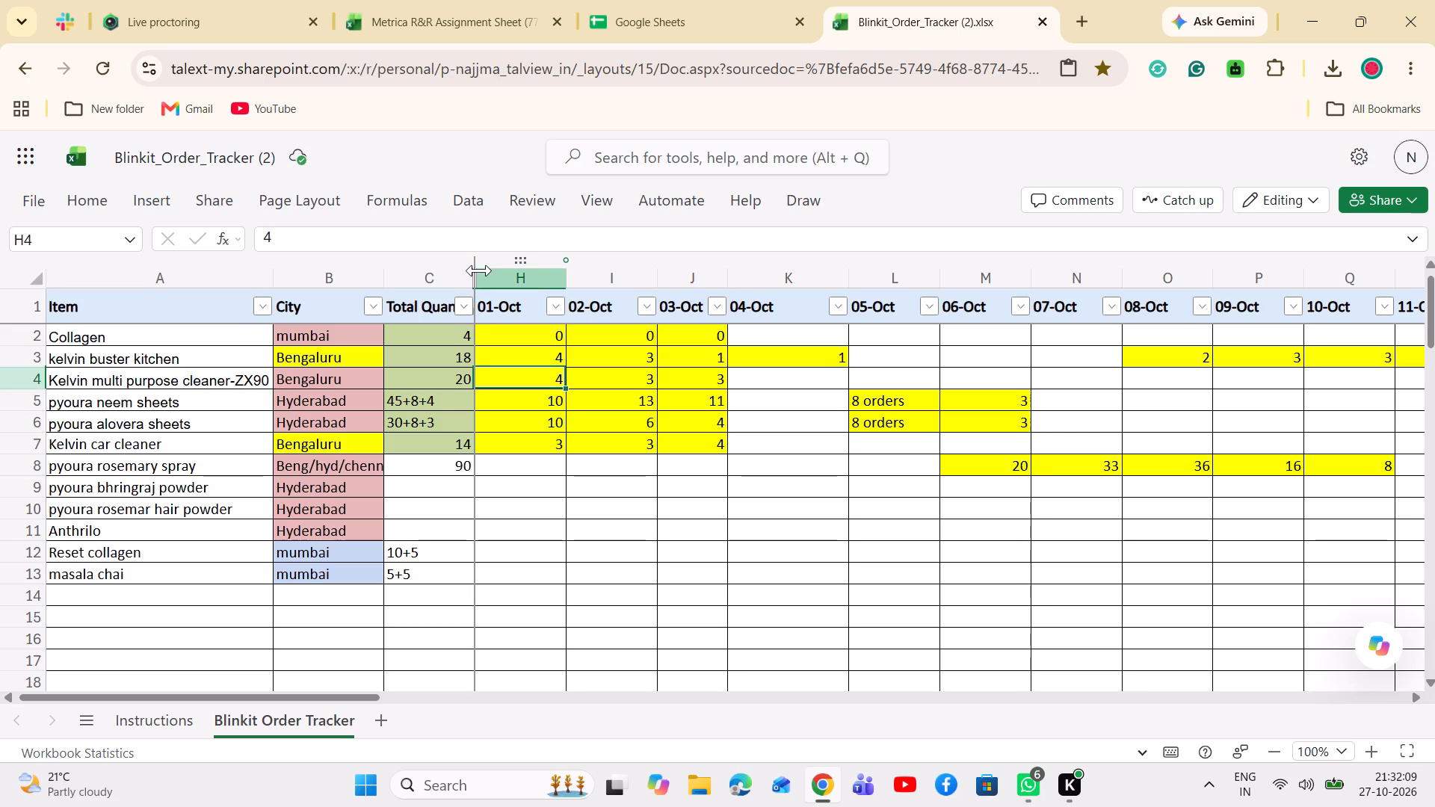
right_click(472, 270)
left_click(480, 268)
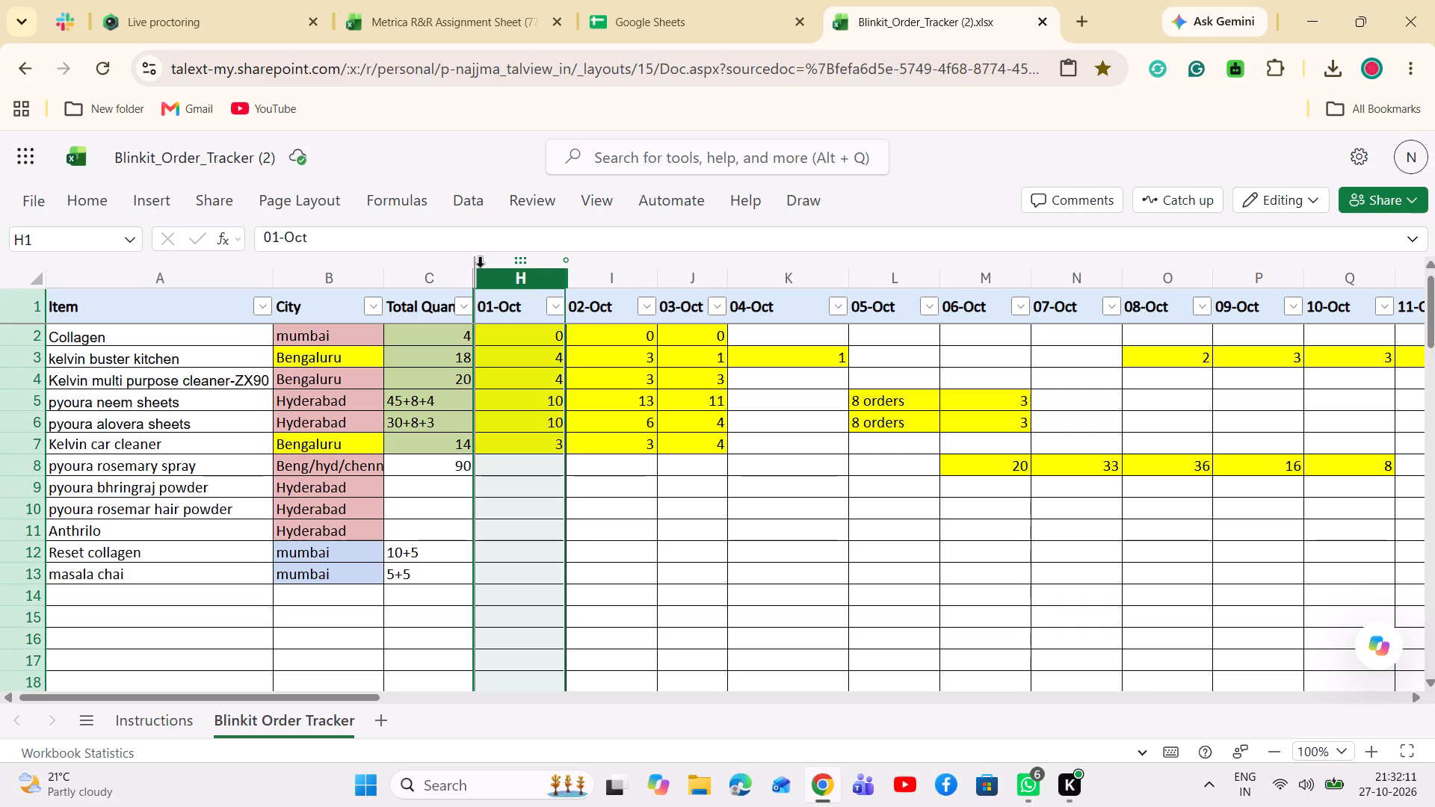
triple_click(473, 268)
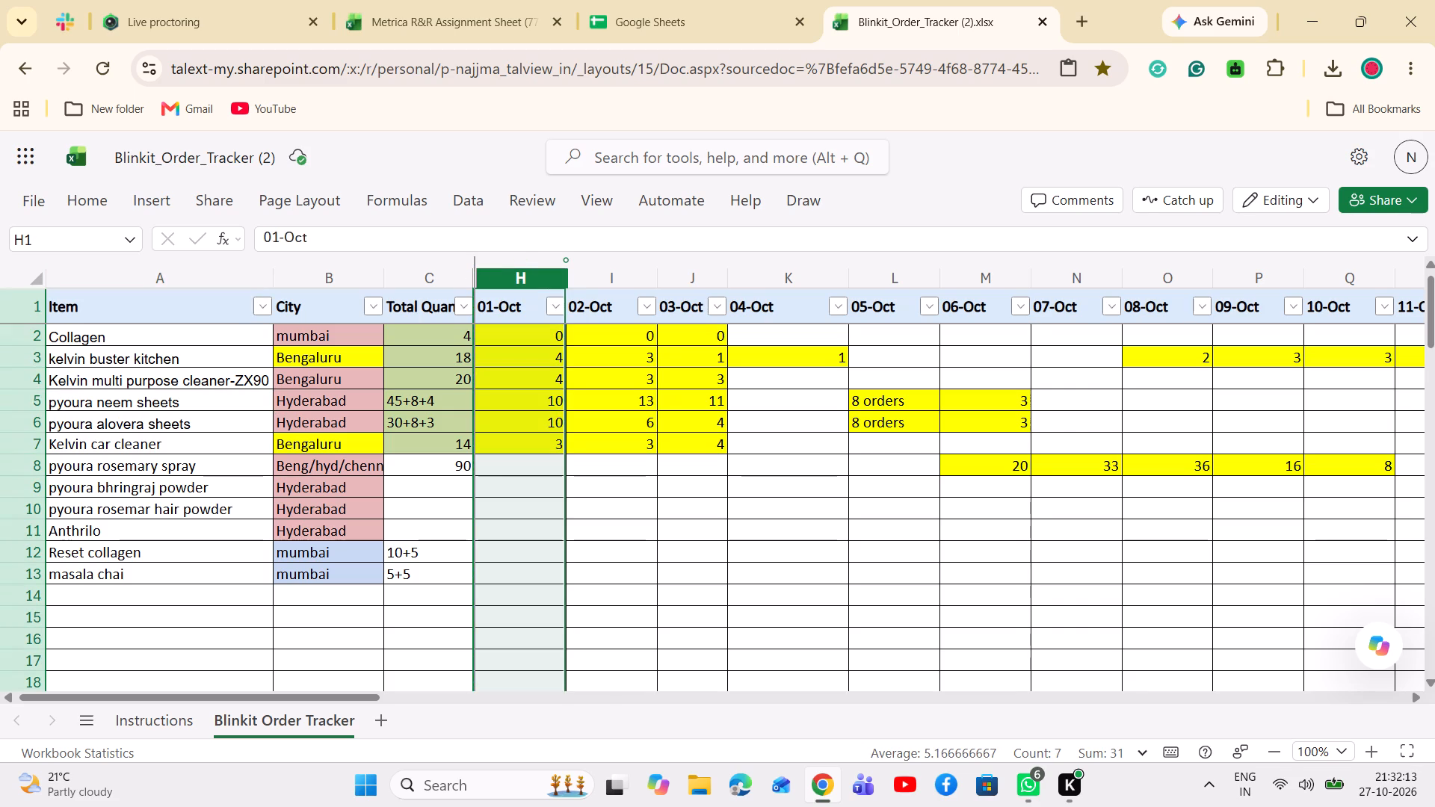
Select the pyoura neem sheets quantities from 01-Oct to 03-Oct to recheck their sum.
left_click(556, 392)
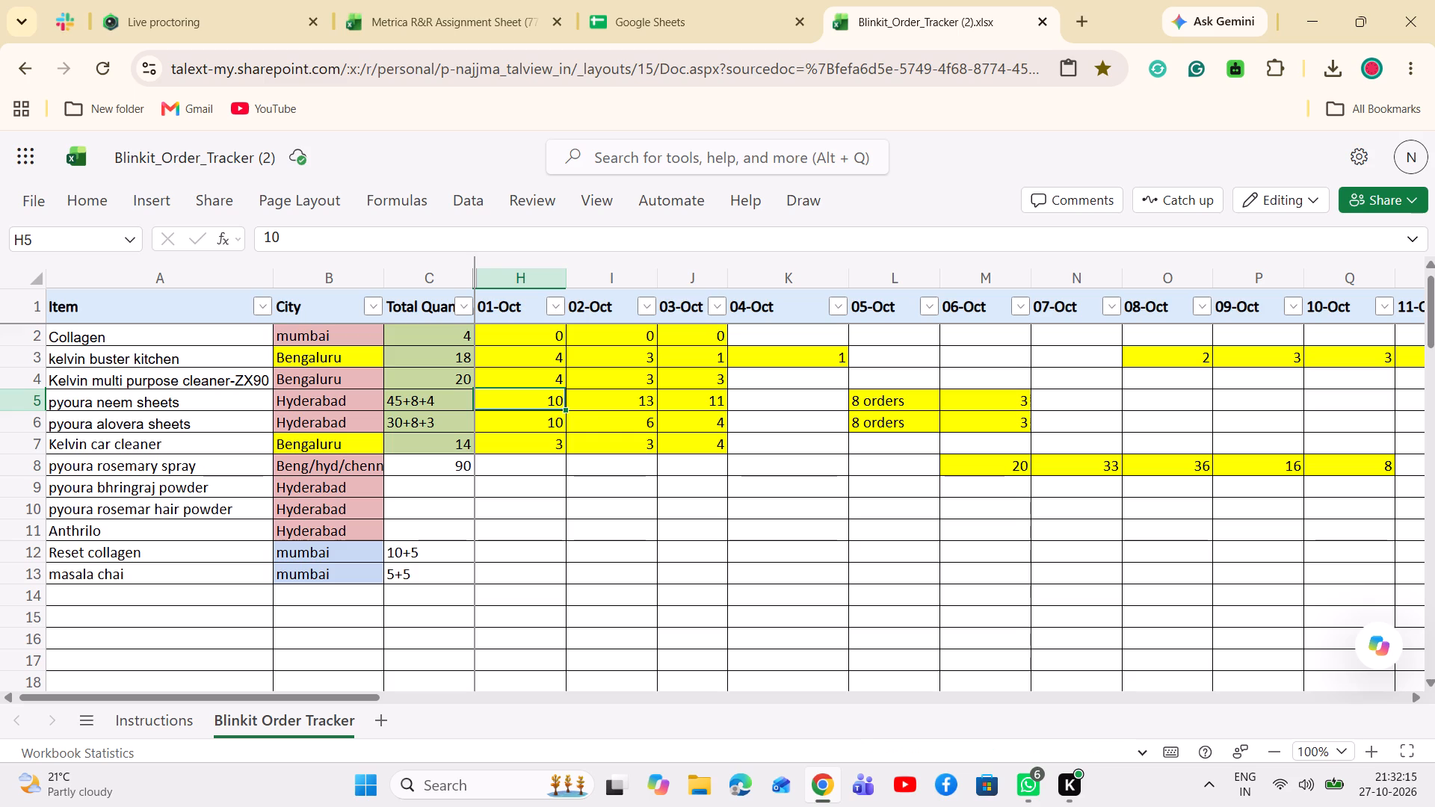
left_click(618, 407)
left_click(633, 461)
left_click_drag(555, 406, 581, 406)
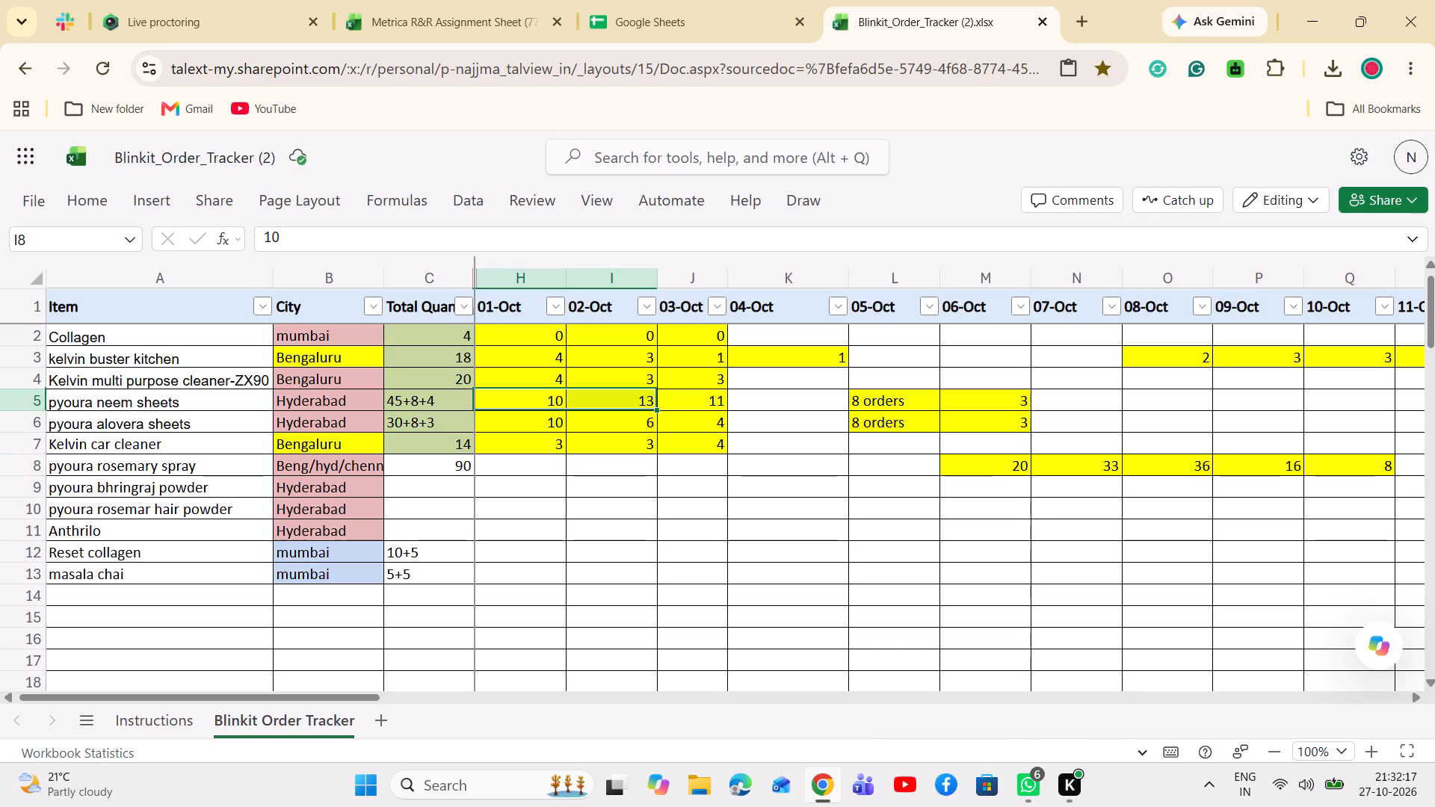
left_click_drag(581, 406, 720, 401)
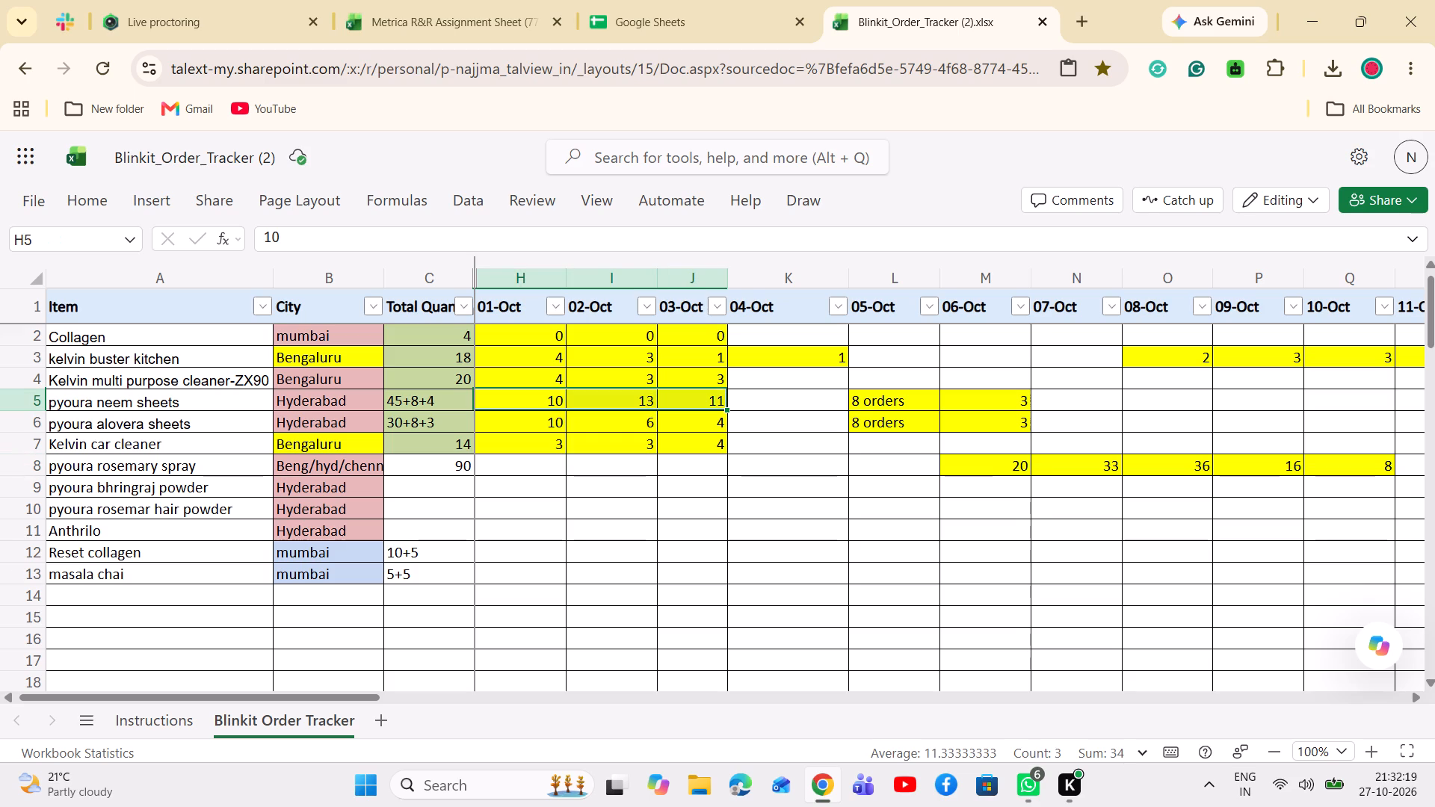
Select the pyoura neem sheets row from 01-Oct to 06-Oct to recheck its order sum.
left_click(669, 466)
left_click_drag(538, 402, 540, 402)
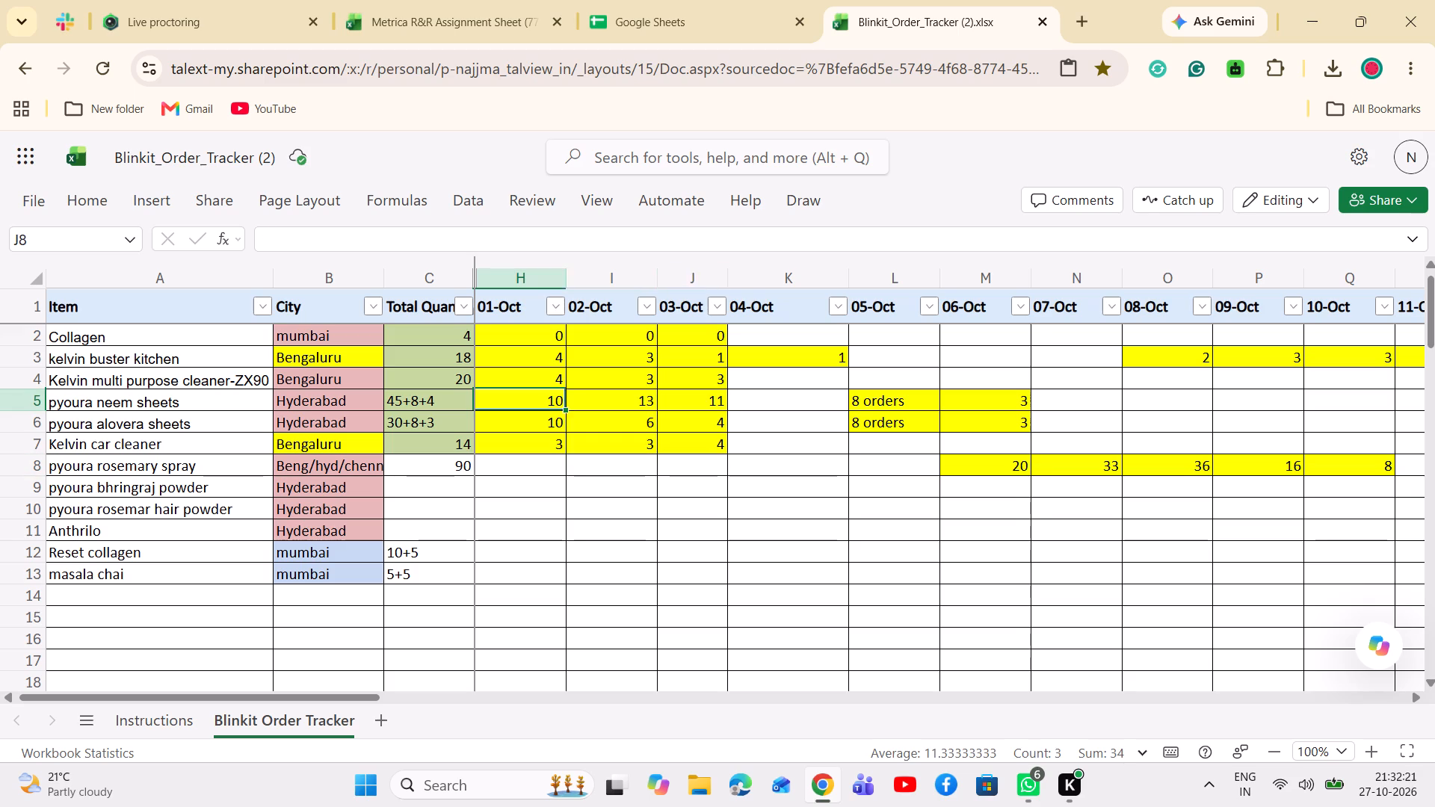
left_click_drag(540, 402, 993, 402)
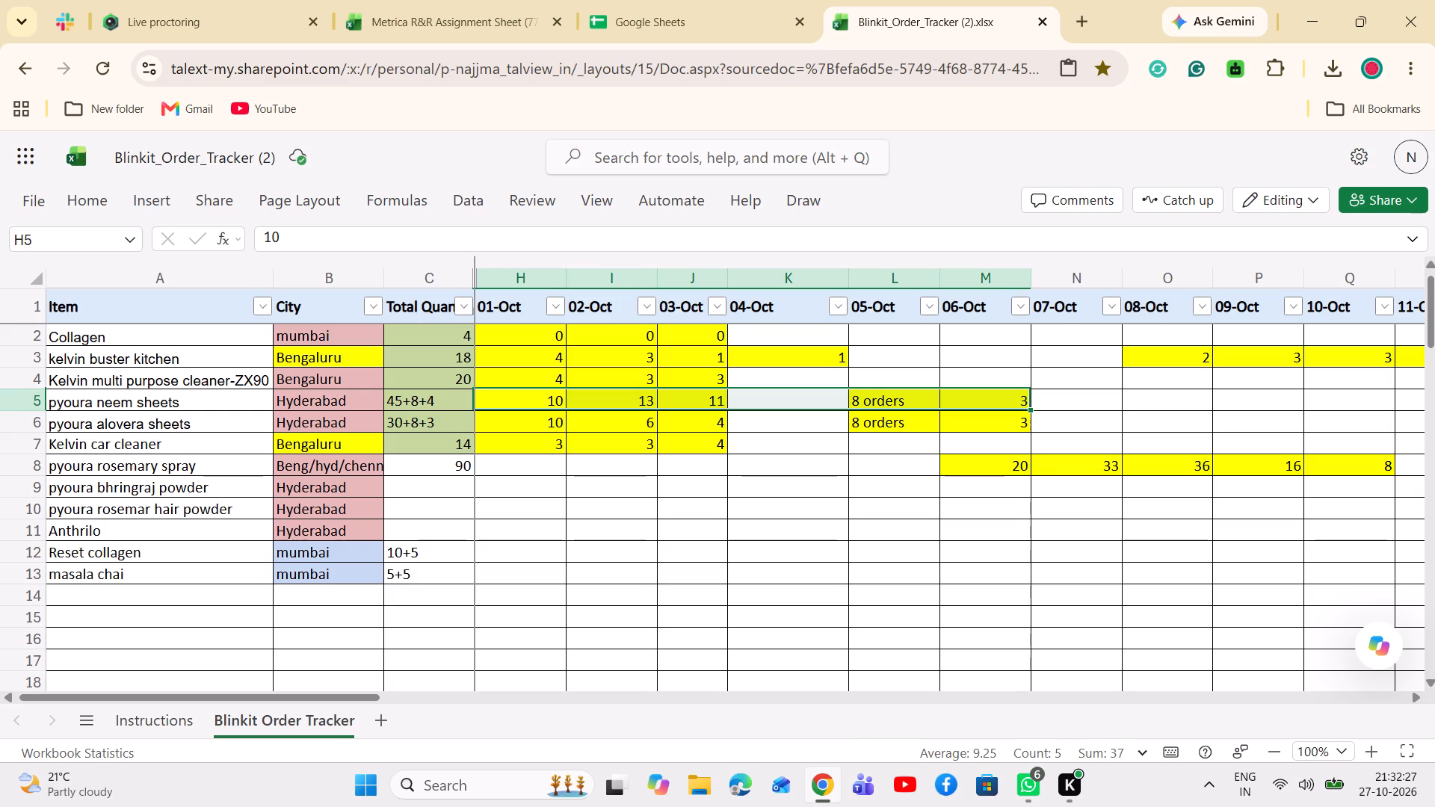
left_click(874, 599)
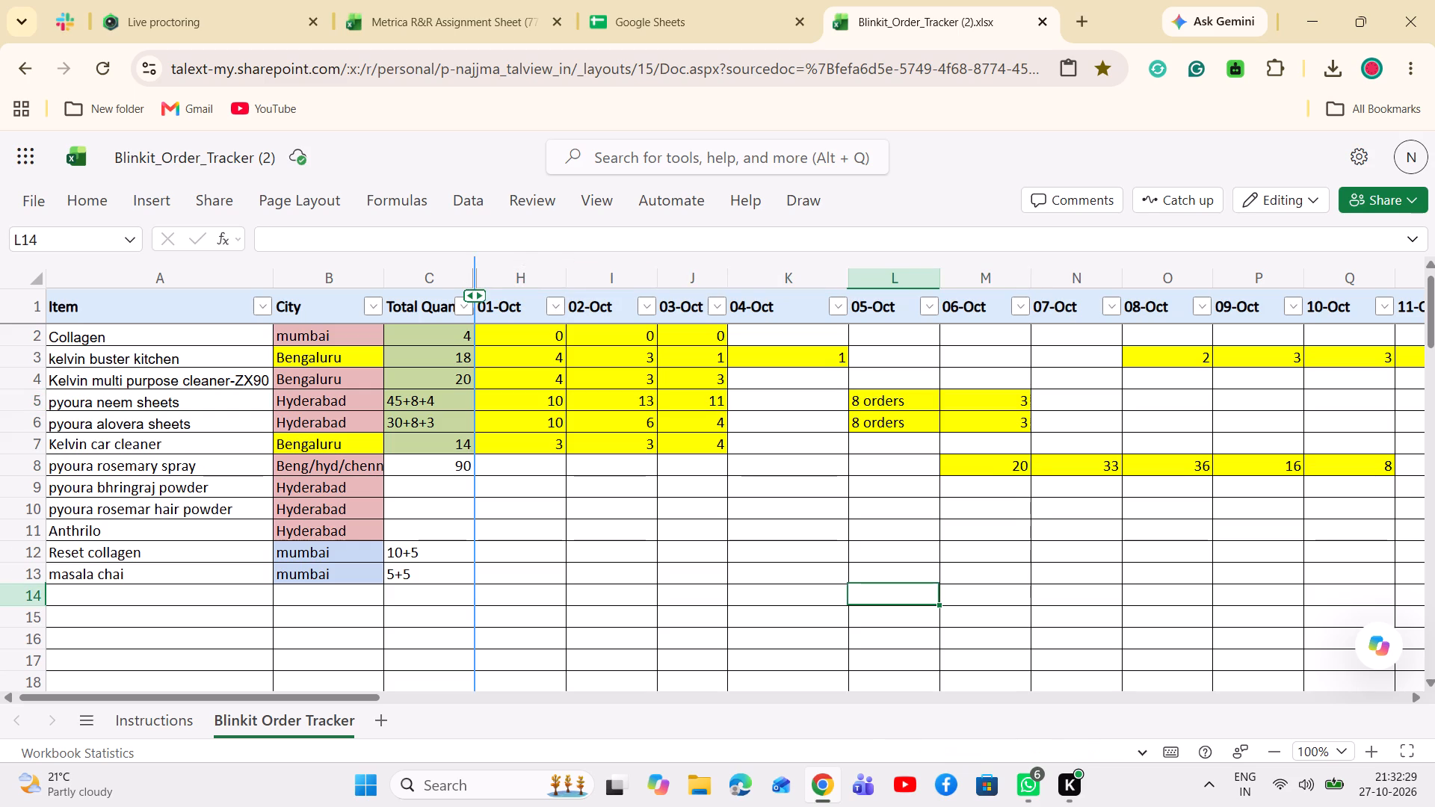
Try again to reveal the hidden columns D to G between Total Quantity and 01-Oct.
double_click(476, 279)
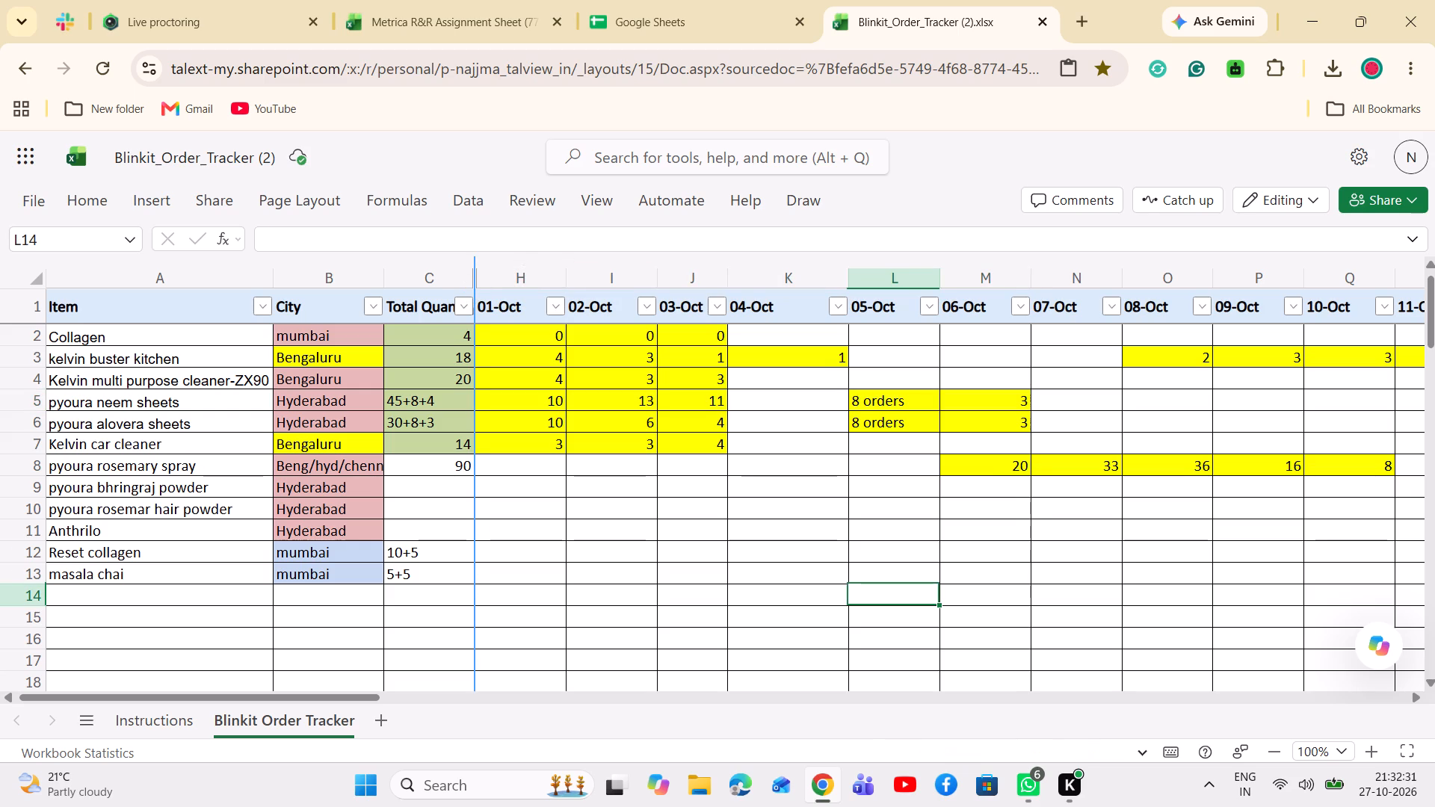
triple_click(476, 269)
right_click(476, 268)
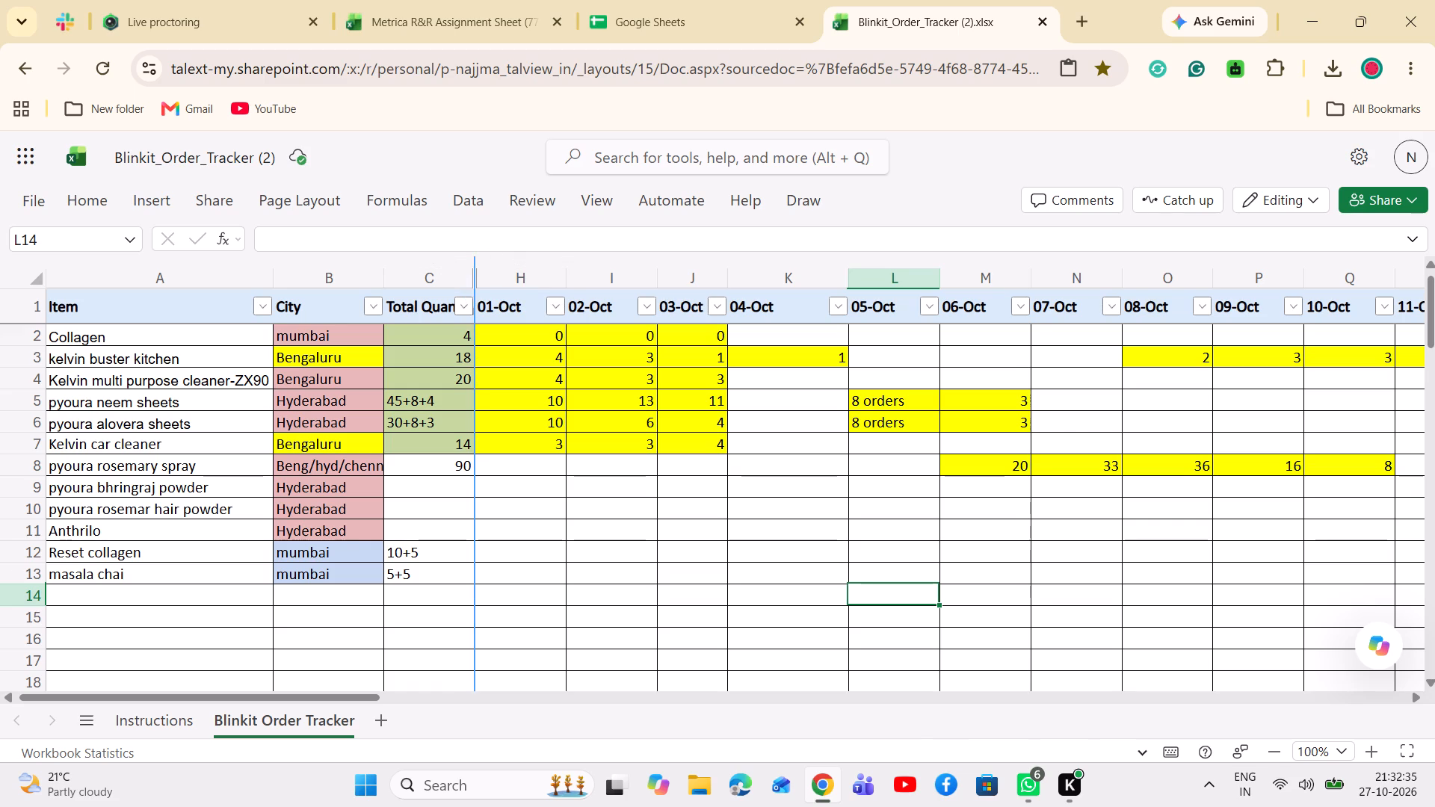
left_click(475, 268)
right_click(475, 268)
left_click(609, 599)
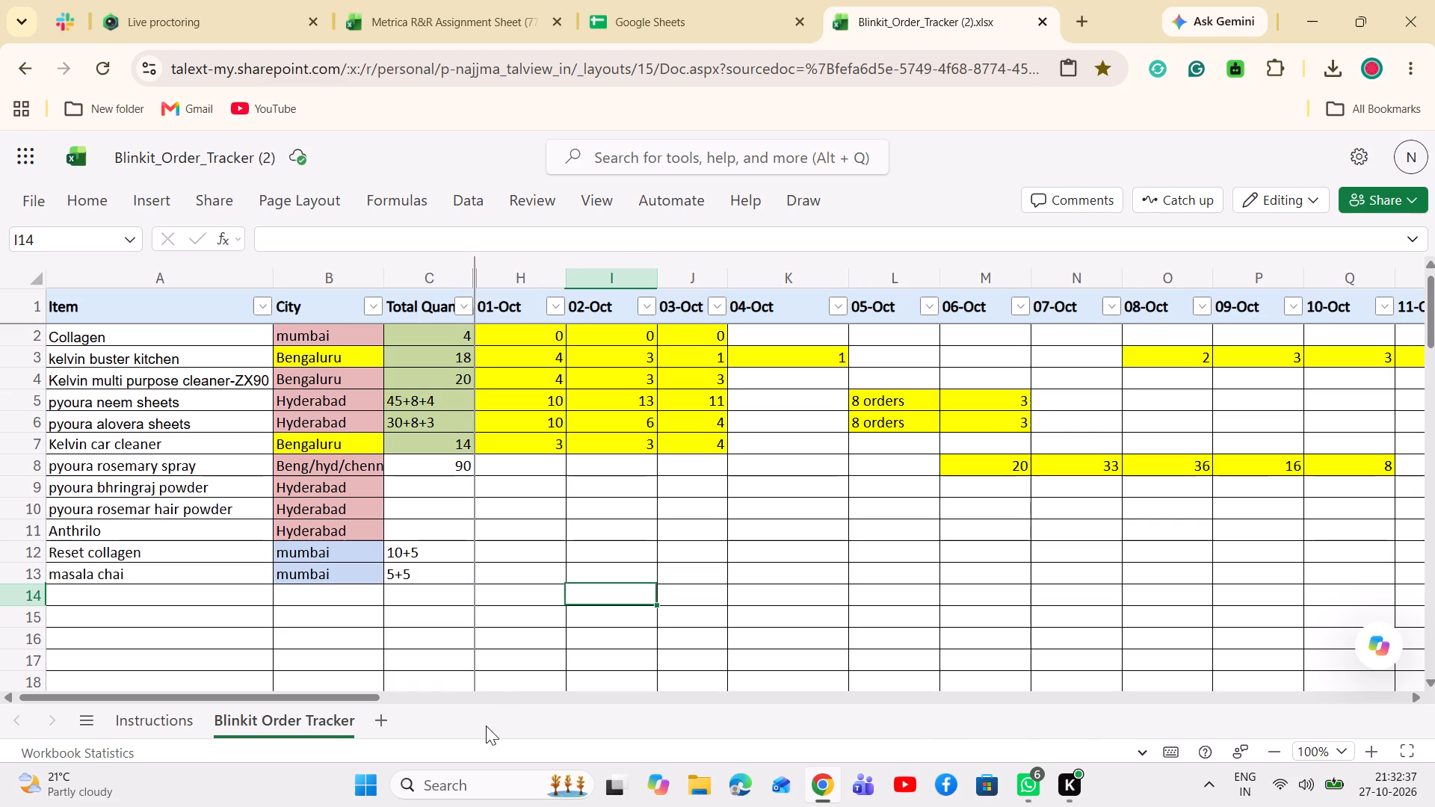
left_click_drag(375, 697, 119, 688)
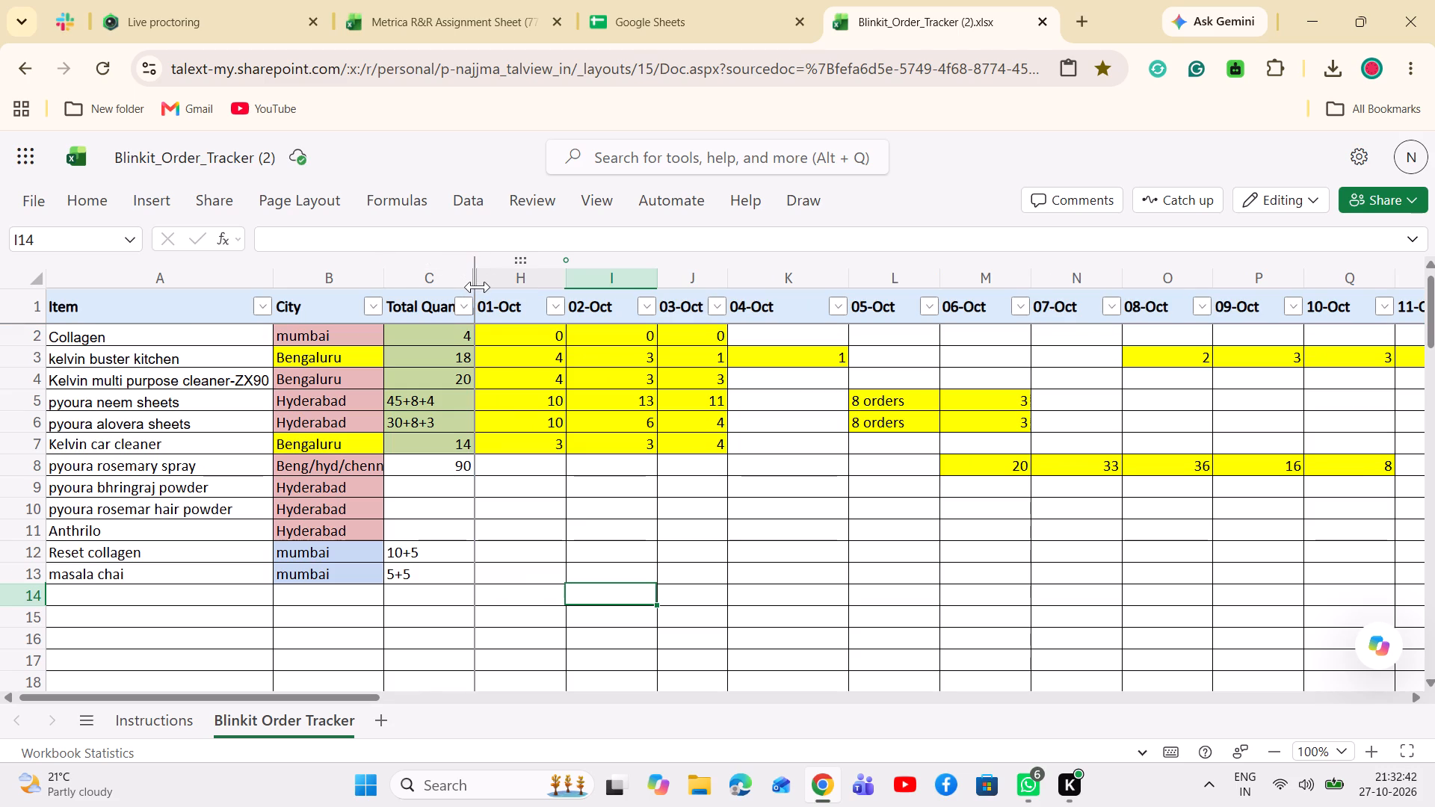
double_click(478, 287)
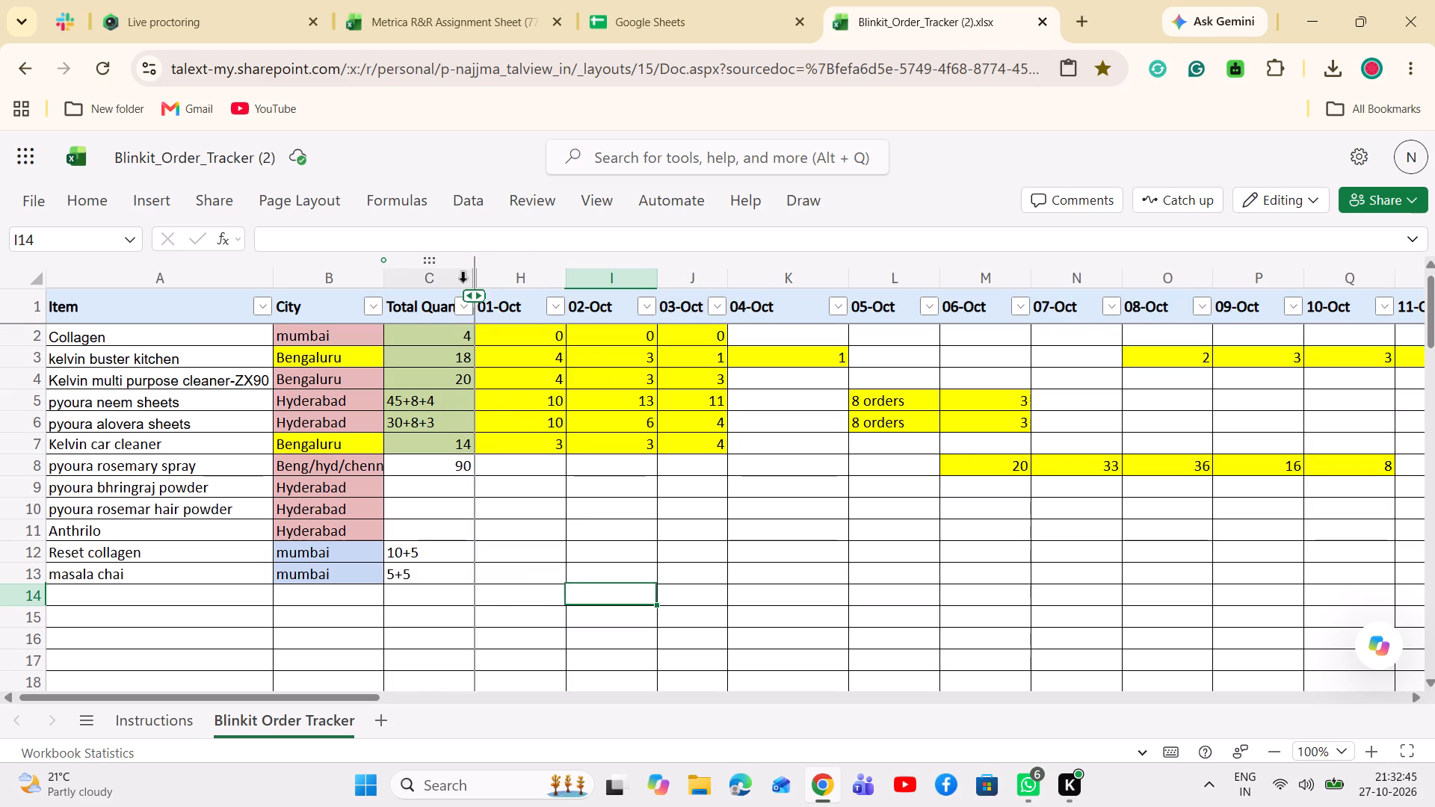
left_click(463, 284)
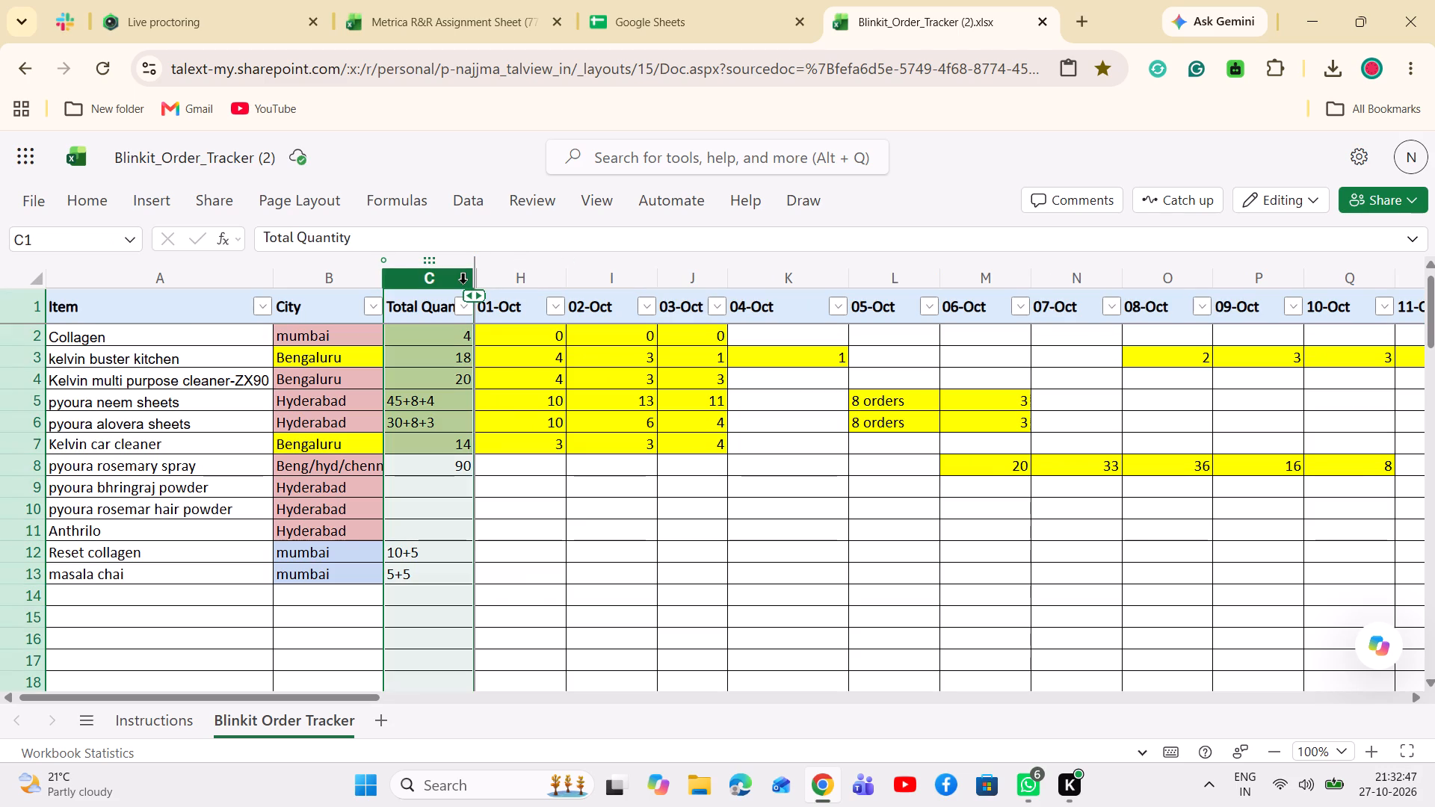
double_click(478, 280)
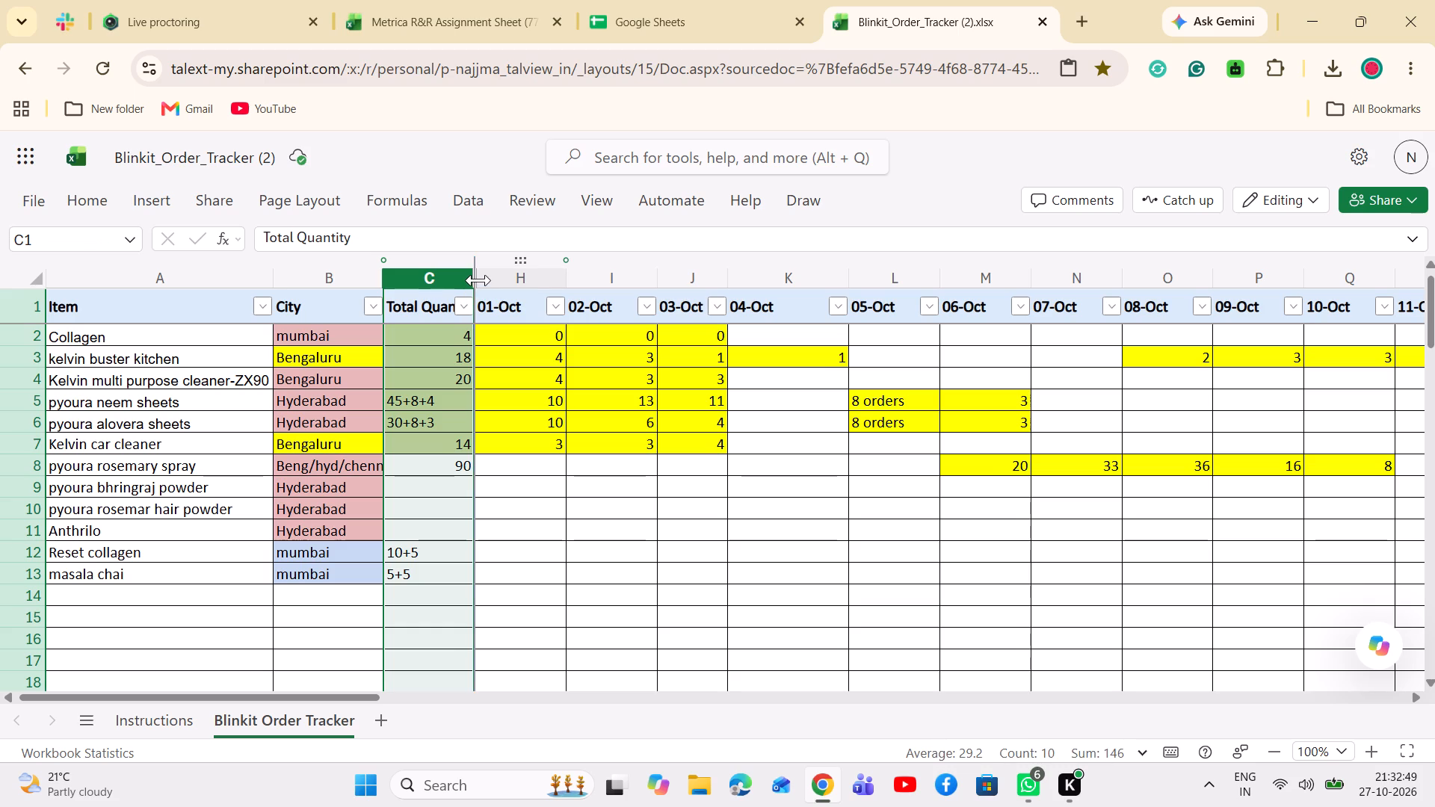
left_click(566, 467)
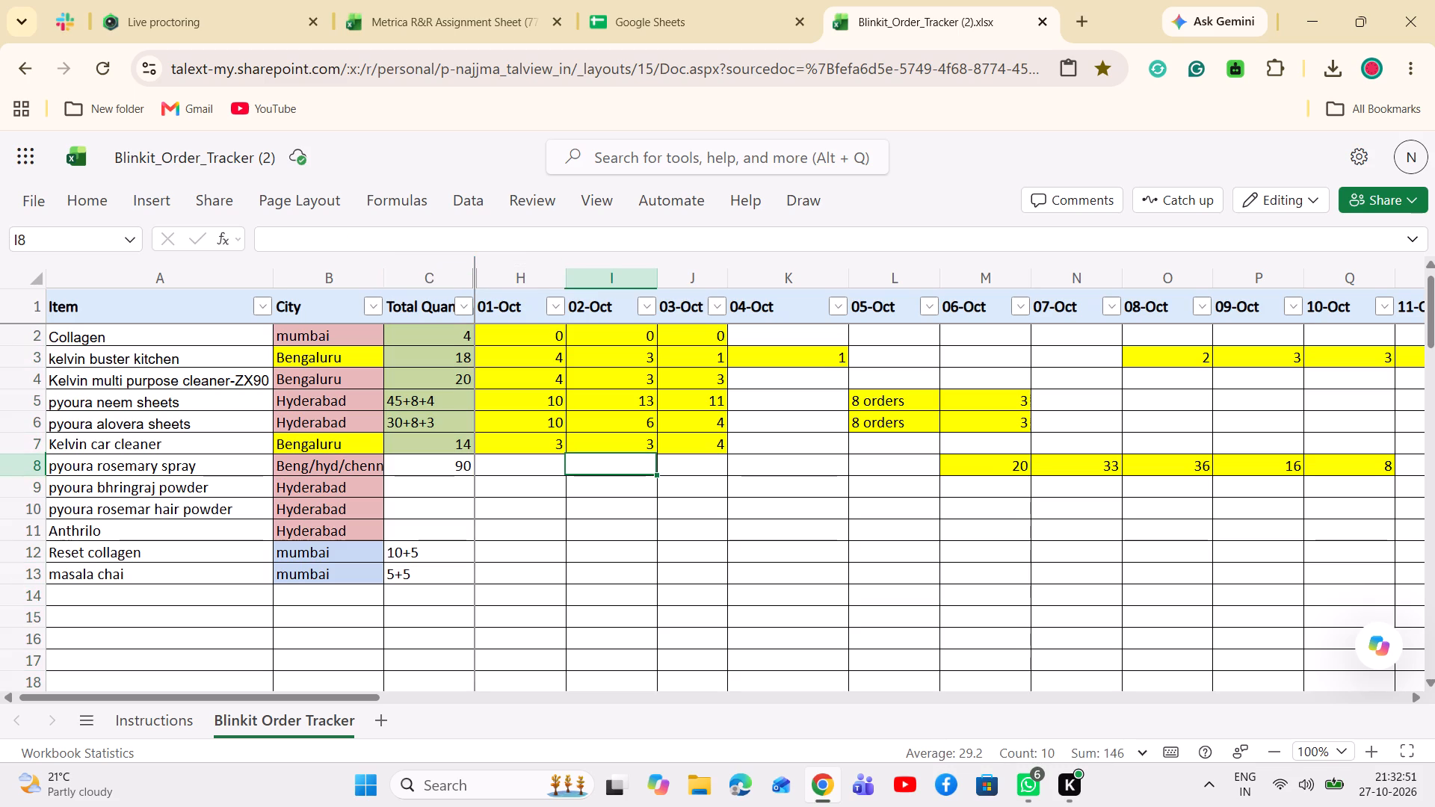
Select the pyoura alovera sheets row from 01-Oct to 06-Oct to check its order sum.
left_click_drag(371, 696, 427, 684)
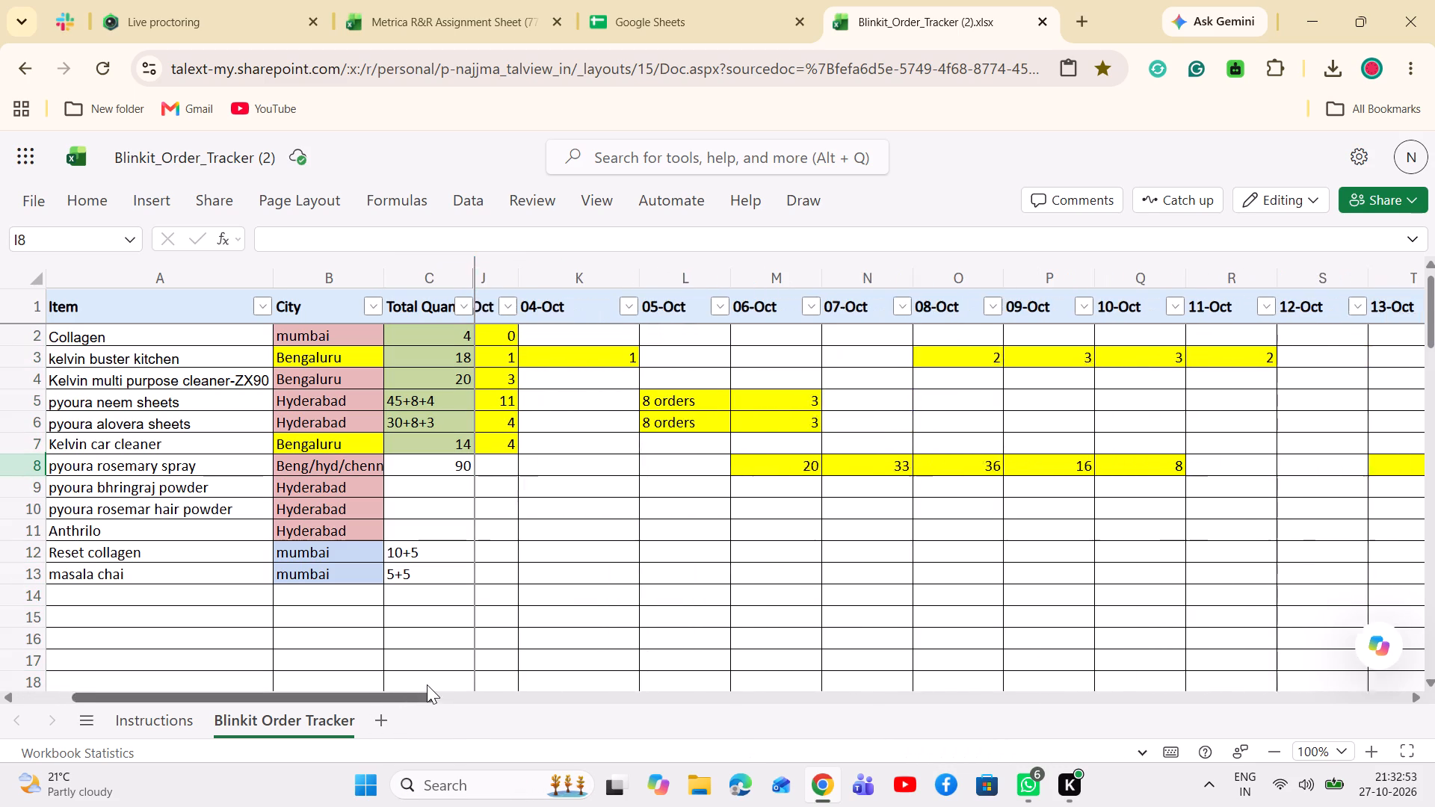
left_click_drag(427, 684, 430, 684)
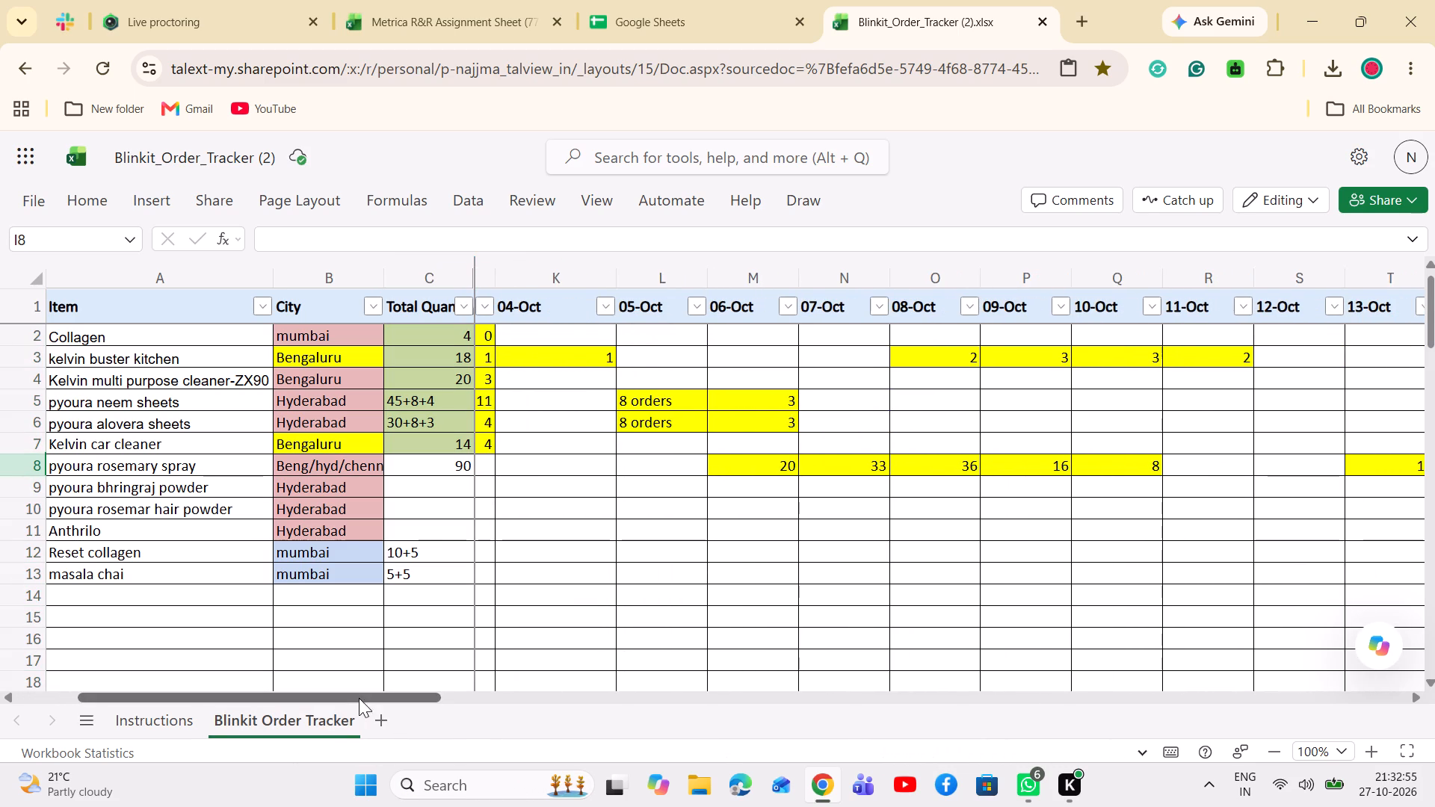
left_click_drag(362, 697, 190, 699)
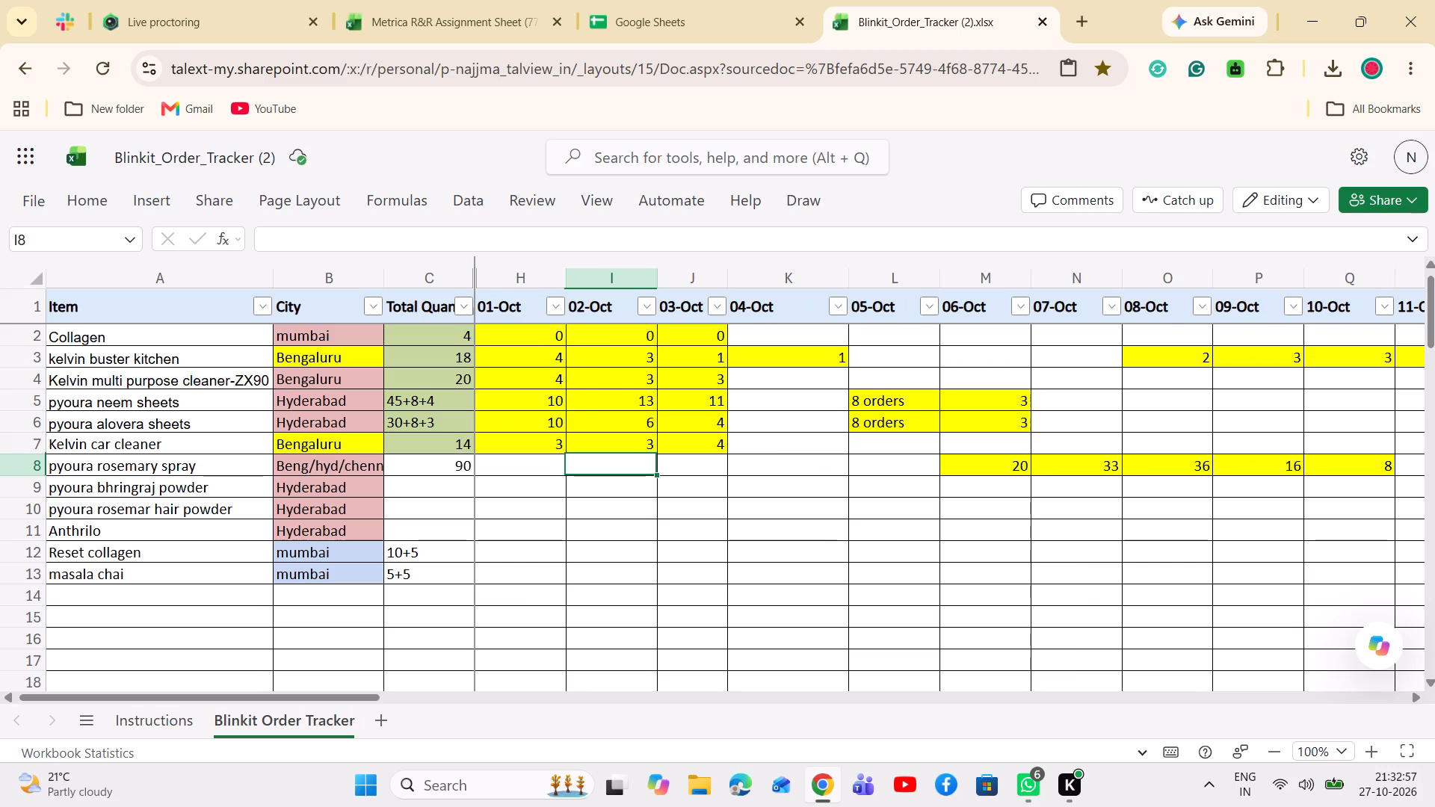
left_click_drag(546, 426, 706, 425)
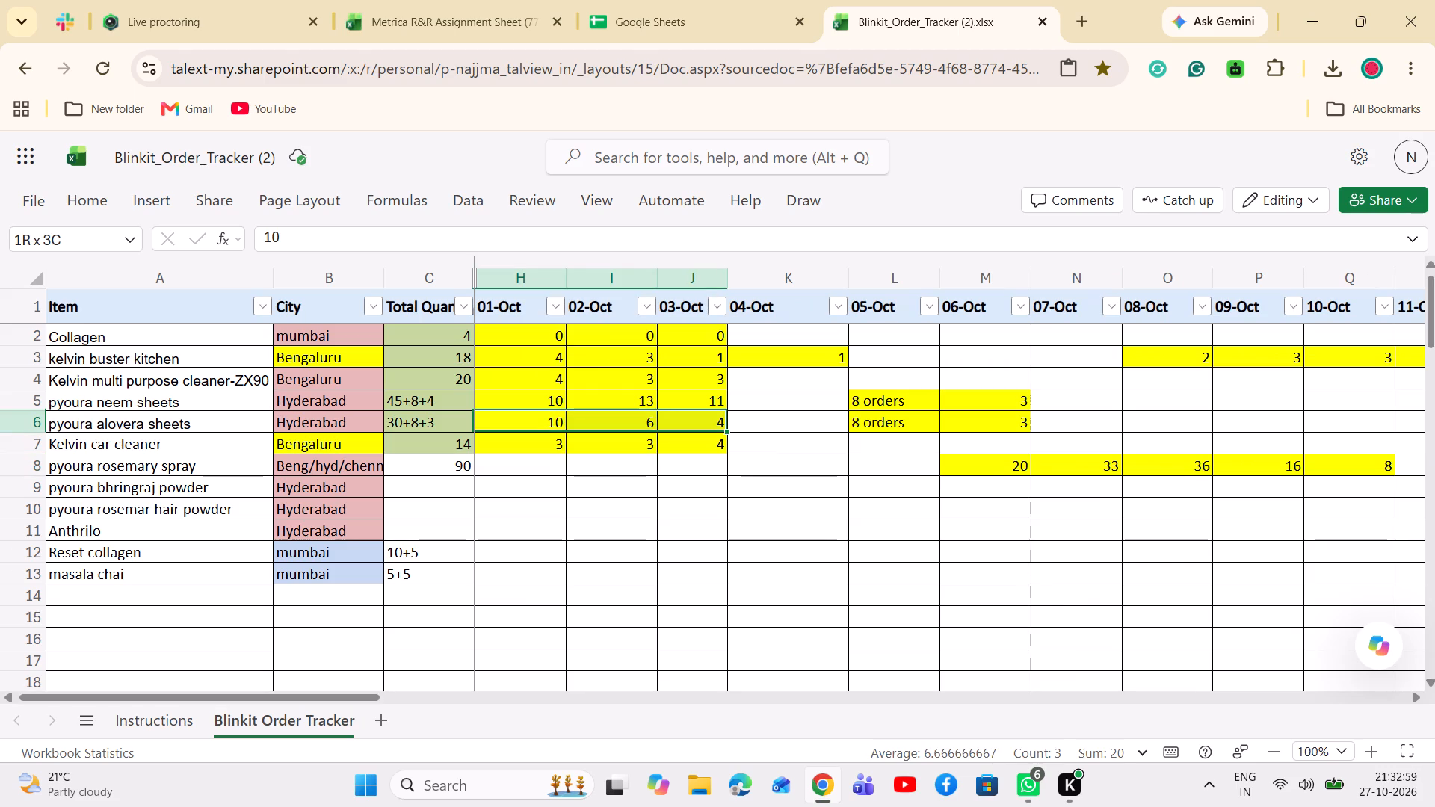
left_click_drag(706, 425, 830, 422)
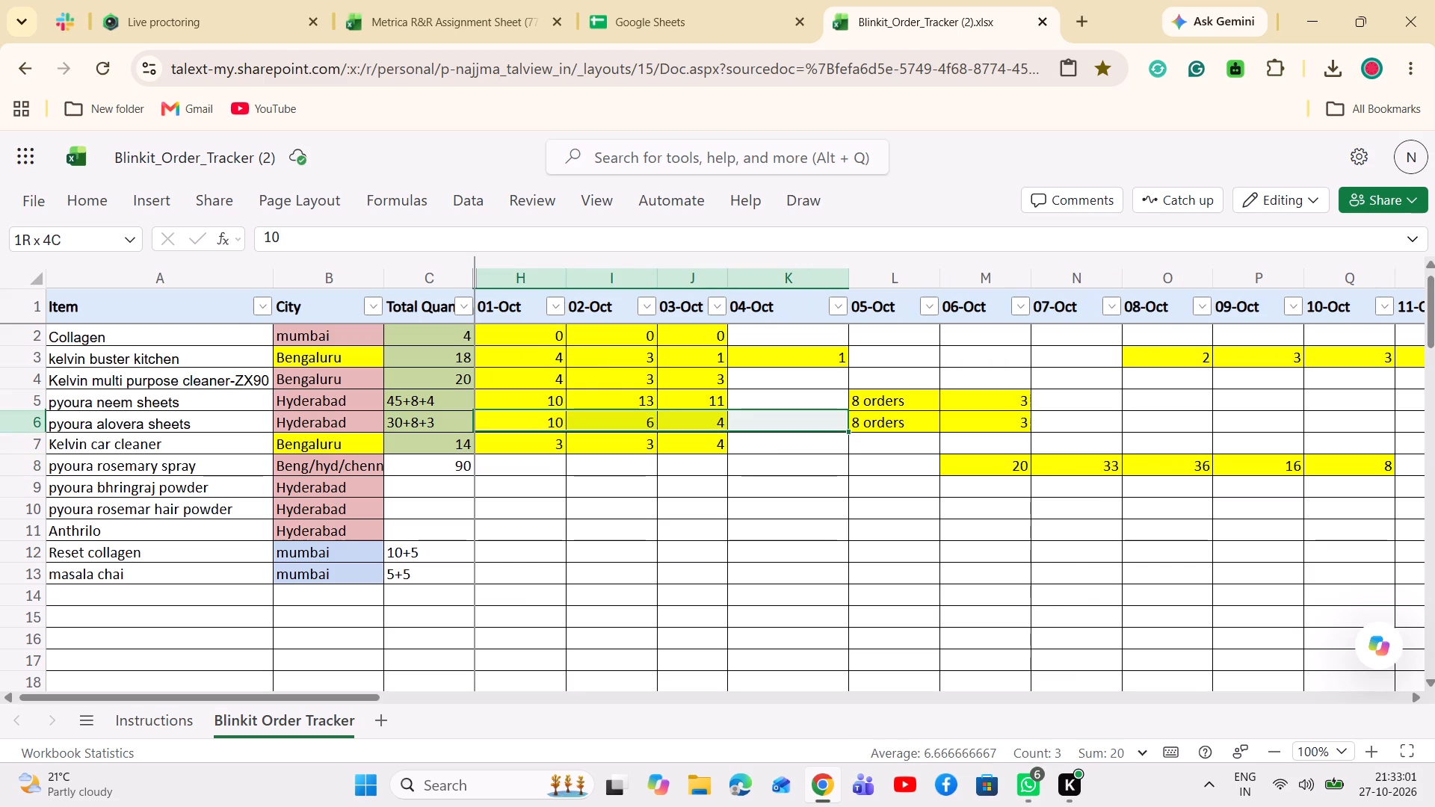
left_click_drag(830, 422, 984, 422)
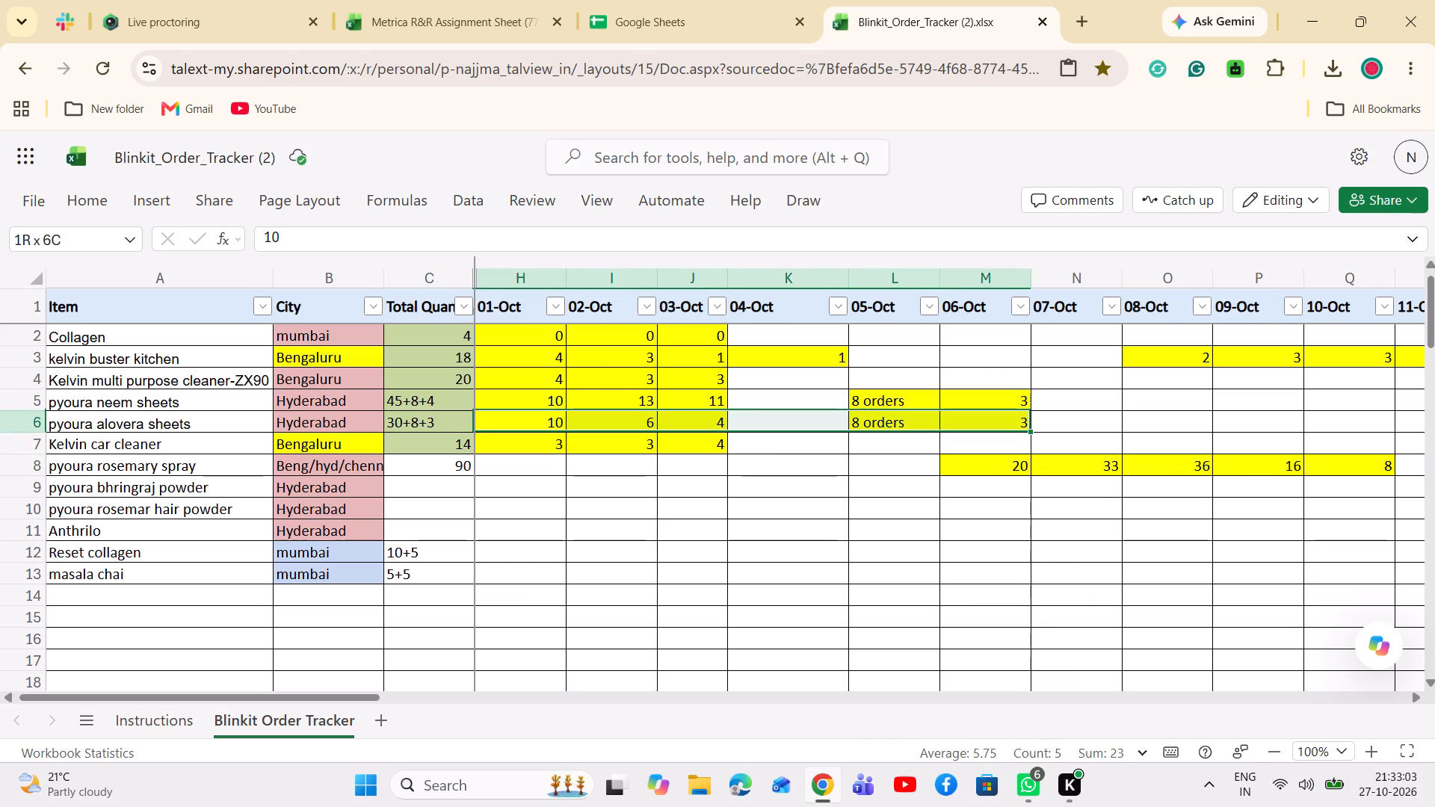
Record 31 beside Total Ordered for pyoura alovera sheets.
left_click_drag(984, 422, 1426, 426)
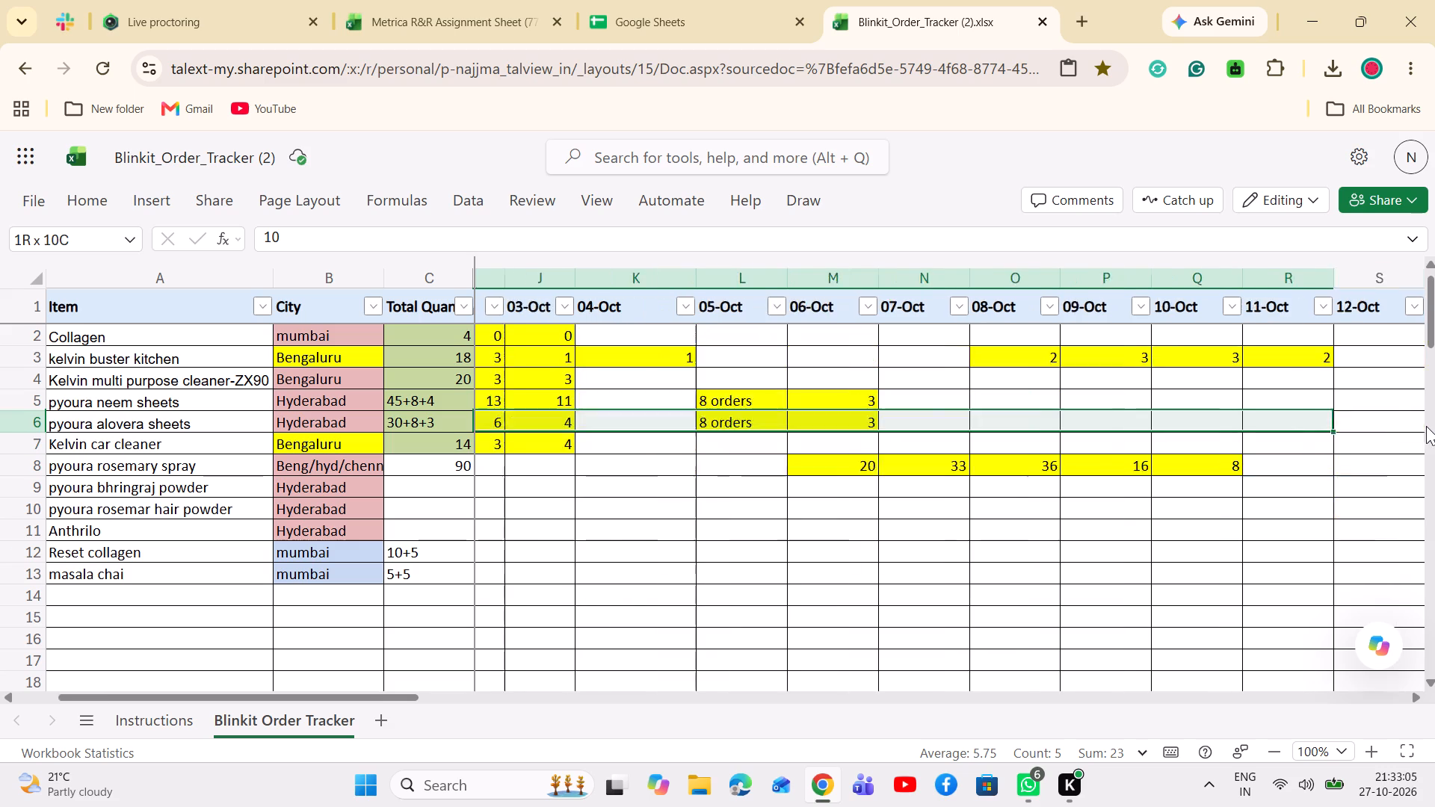
left_click_drag(1426, 426, 969, 435)
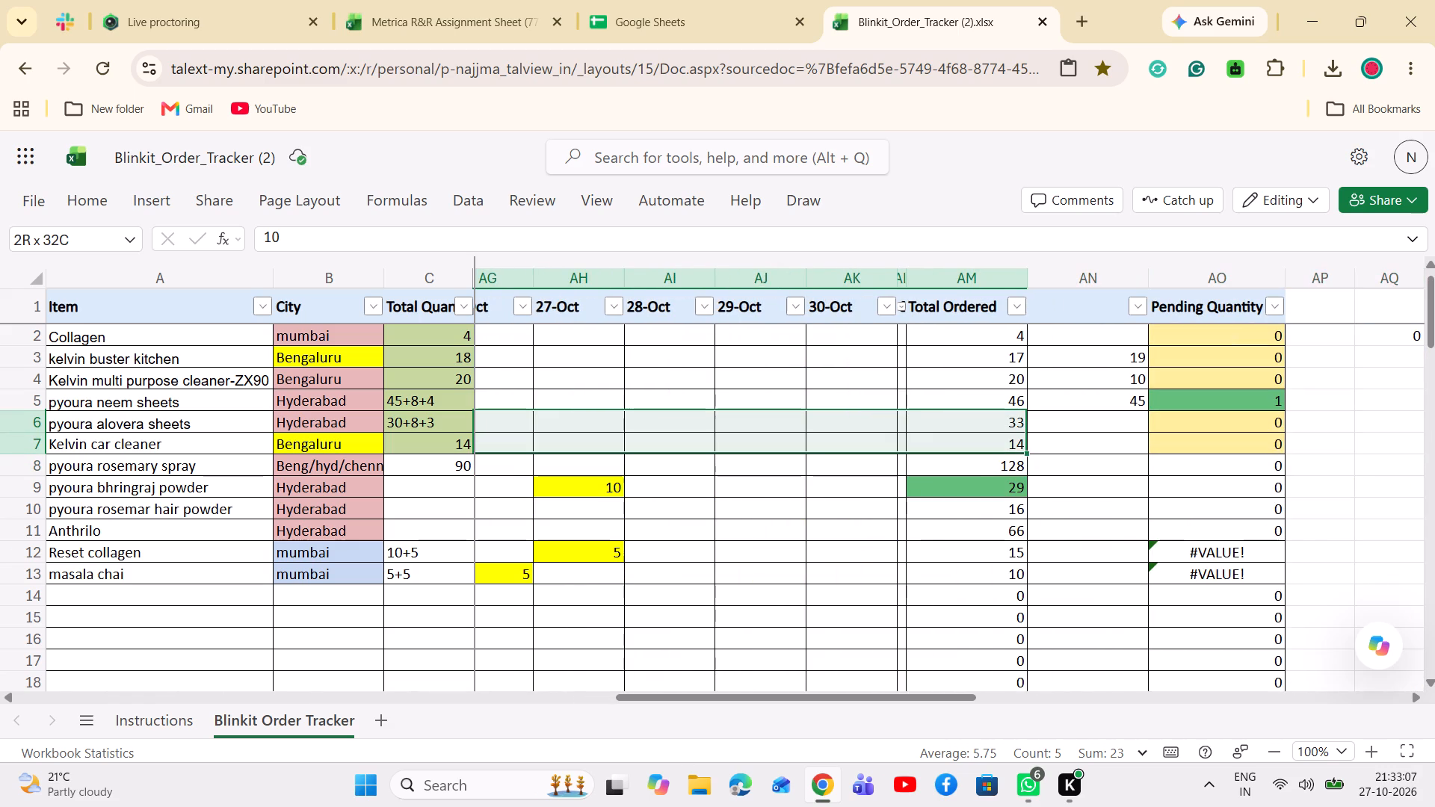
left_click_drag(969, 435, 967, 433)
left_click(1117, 428)
key("3")
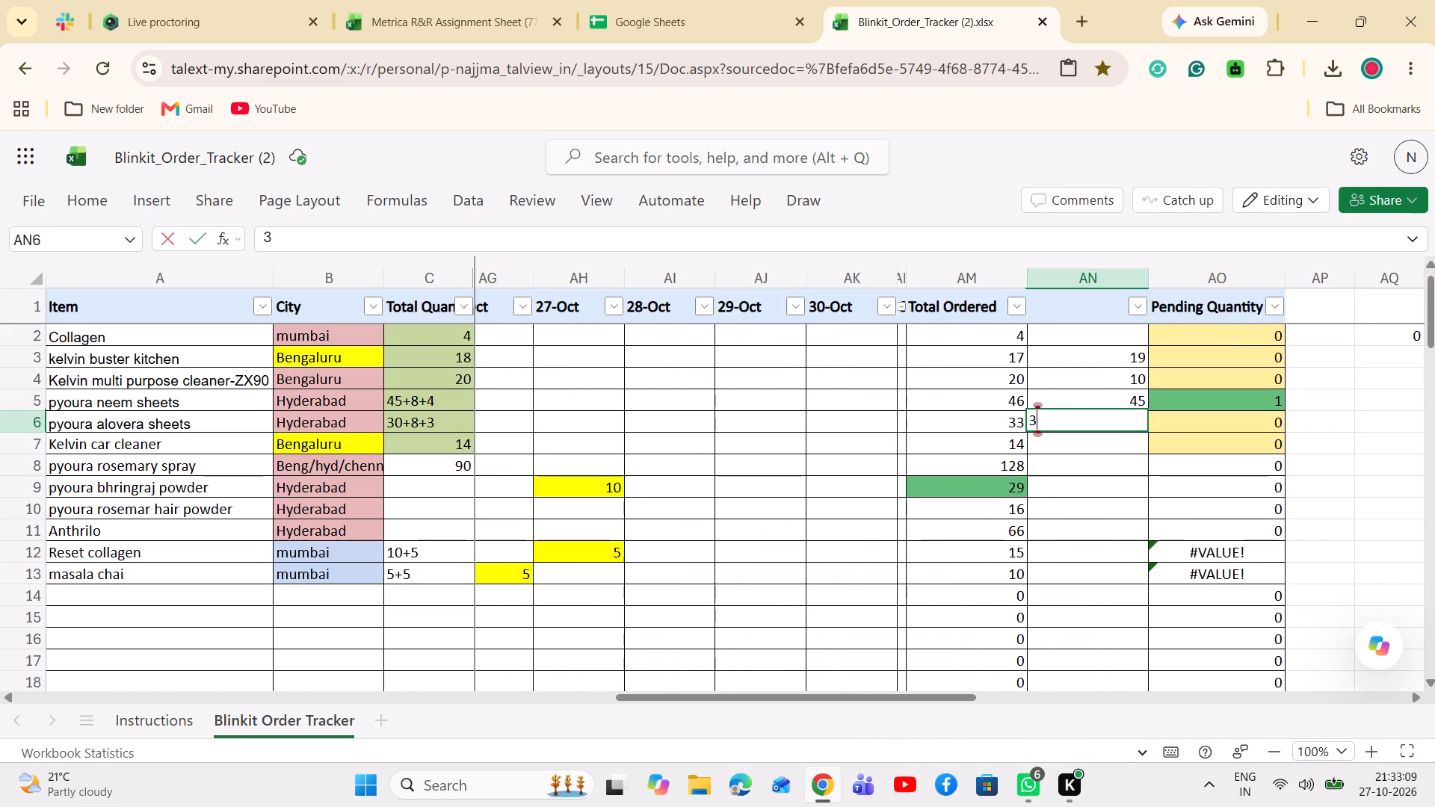
key("1")
left_click(1091, 448)
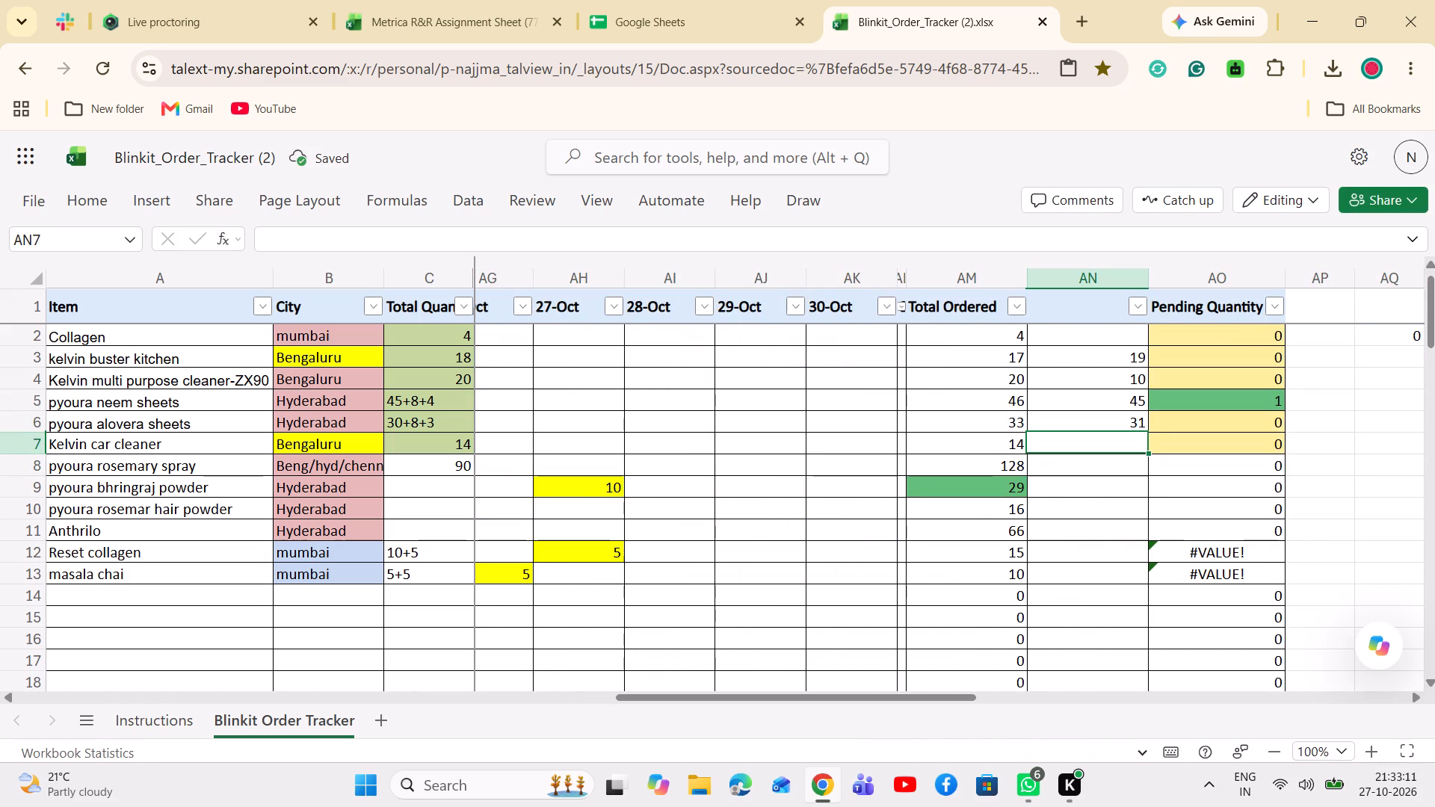
Select the Kelvin car cleaner quantities from 01-Oct to 03-Oct to check their sum.
left_click(865, 441)
key("Left")
key("Left")
key("Left")
key("Left")
key("Left")
key("Left")
key("Left")
key("Left")
key("Left")
key("Left")
key("Left")
key("Left")
key("Left")
key("Left")
key("Left")
key("Left")
key("Left")
key("Left")
key("Left")
key("Left")
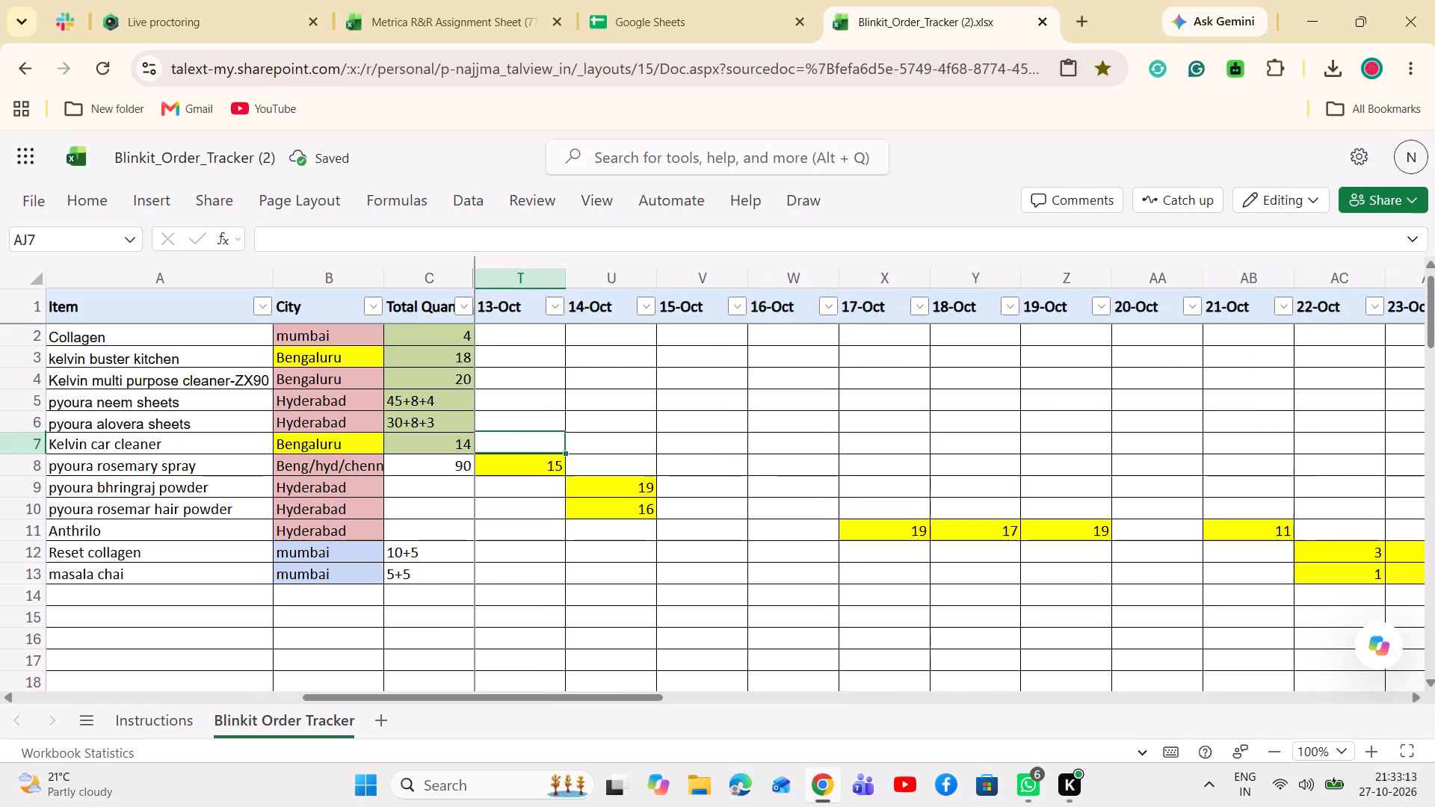
left_click_drag(531, 448, 694, 445)
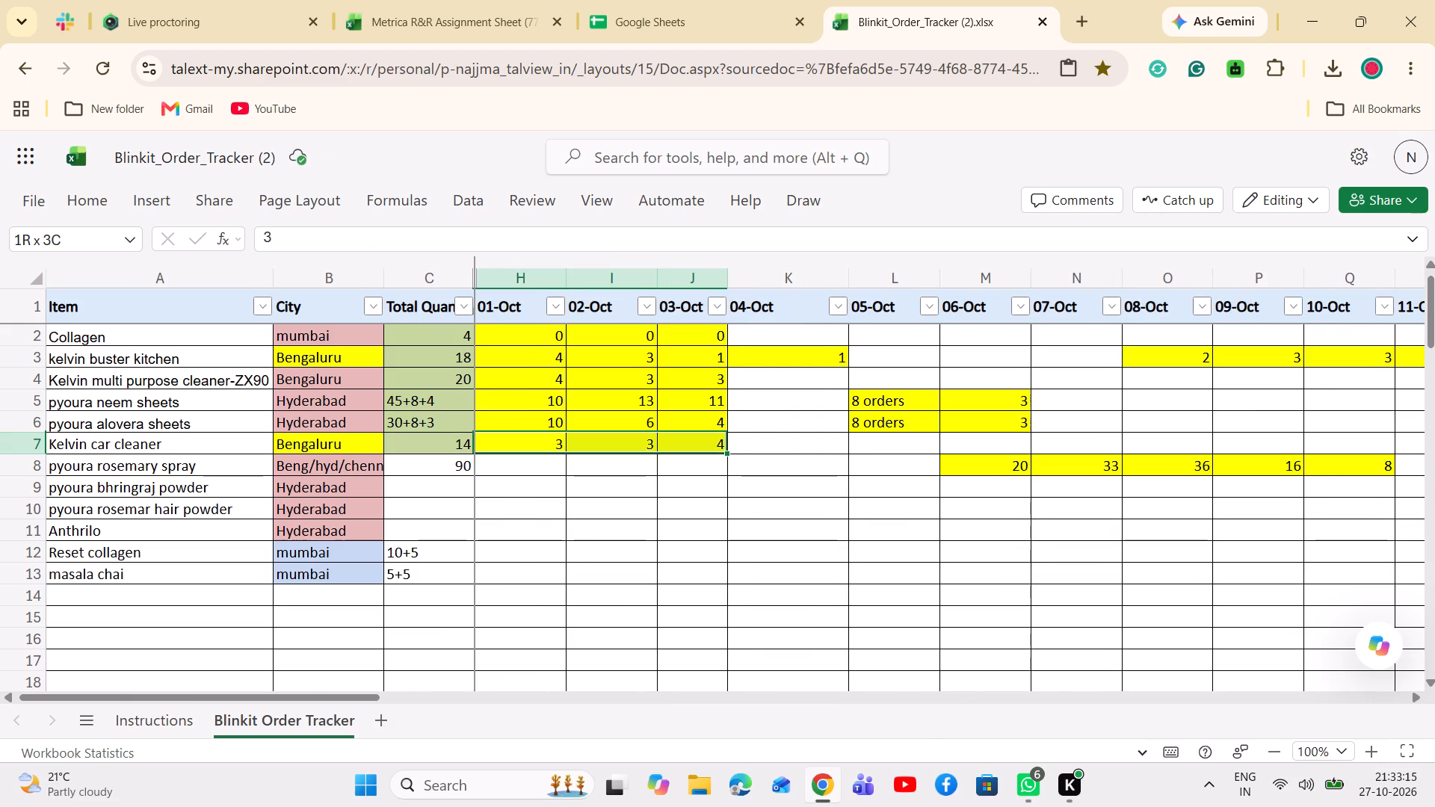
left_click_drag(694, 445, 697, 445)
left_click(697, 445)
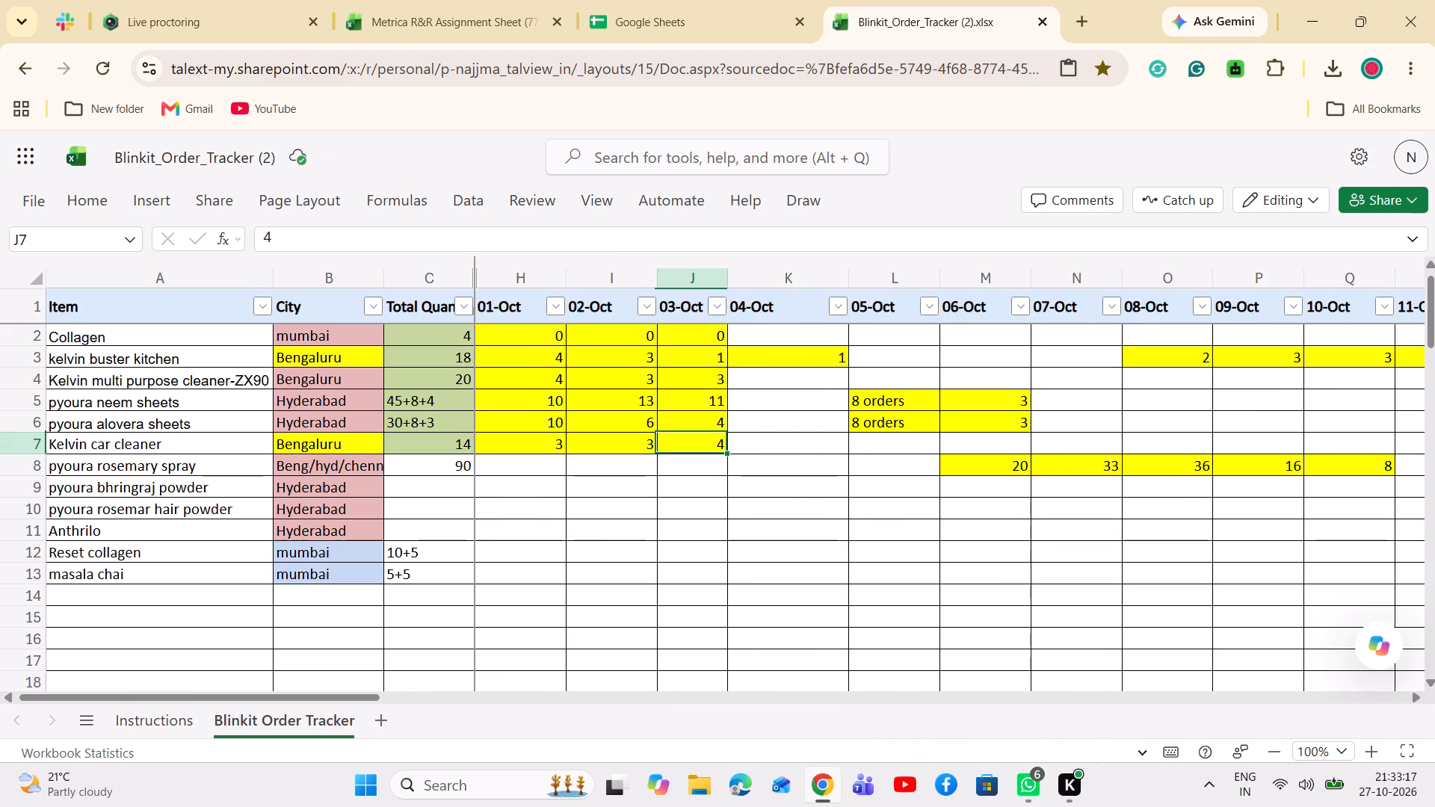
Record 10 beside Total Ordered for Kelvin car cleaner.
left_click(843, 454)
key("Right")
key("Right")
key("Right")
key("Right")
key("Right")
key("Right")
key("Right")
key("Right")
key("Right")
key("Right")
key("Right")
key("Right")
key("Right")
key("Right")
key("Right")
key("Right")
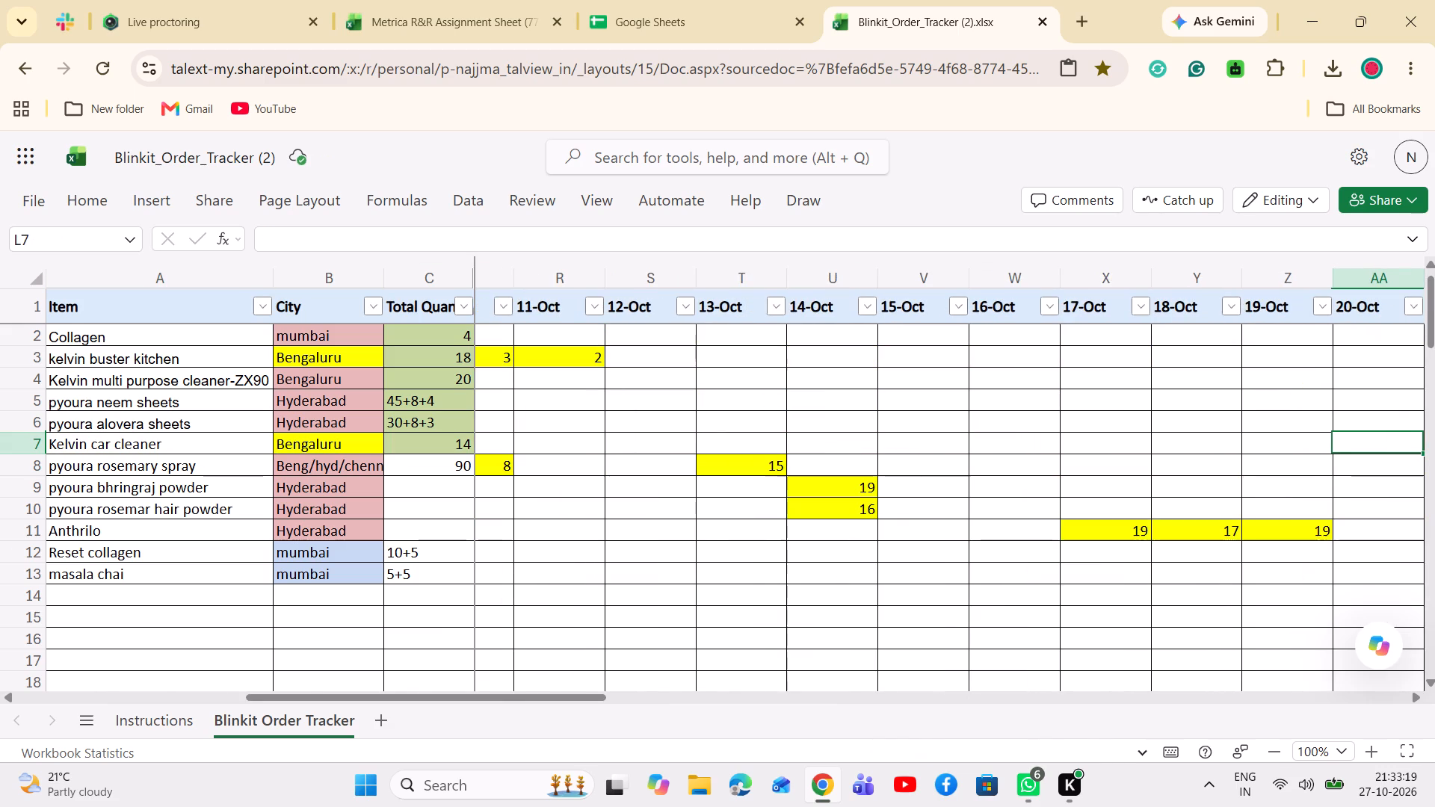
key("Right")
key("Right")
key("Right")
key("Right")
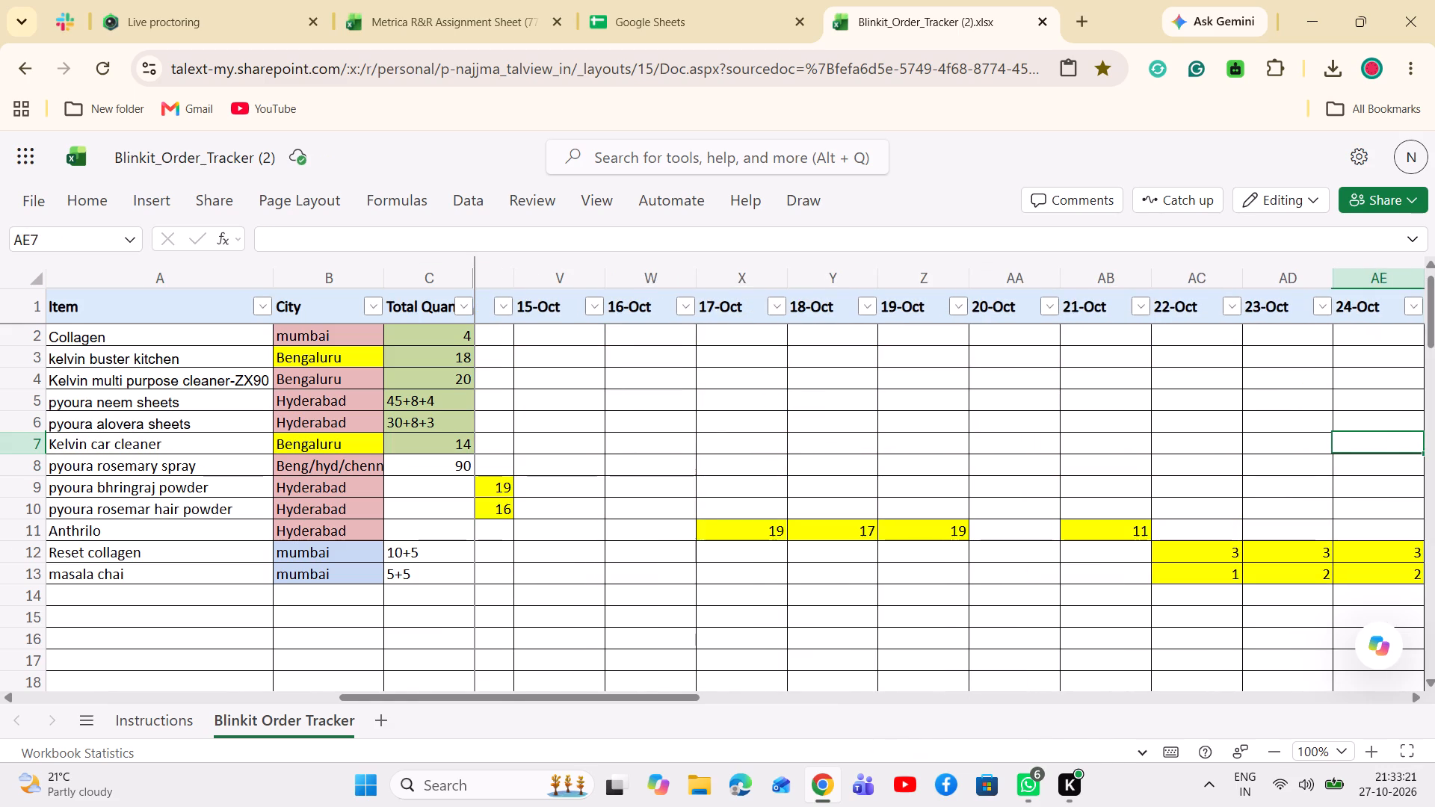
key("Right")
key("Right")
key("Right")
key("Right")
key("Right")
key("Right")
key("Right")
key("Right")
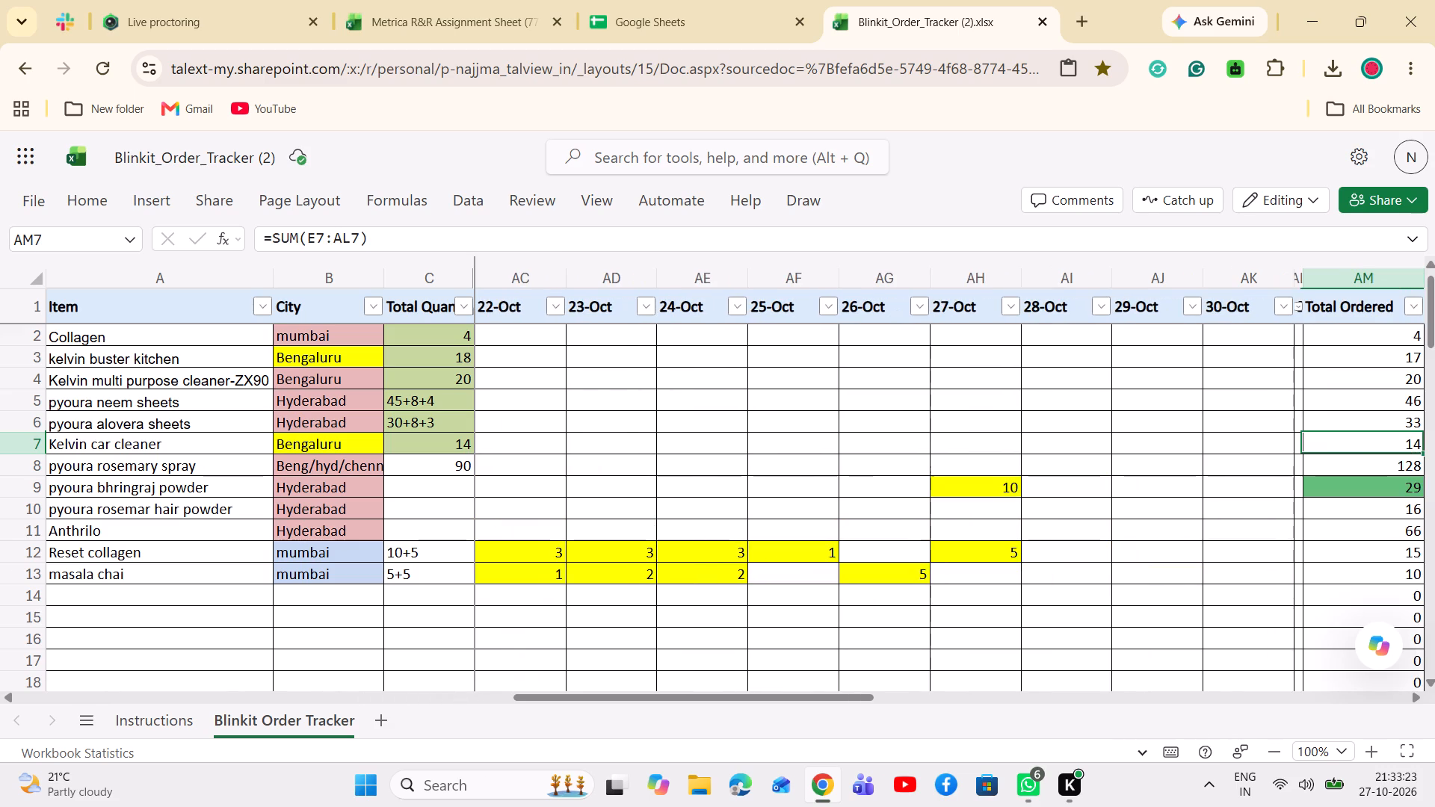
key("Right")
type("10")
left_click(1135, 471)
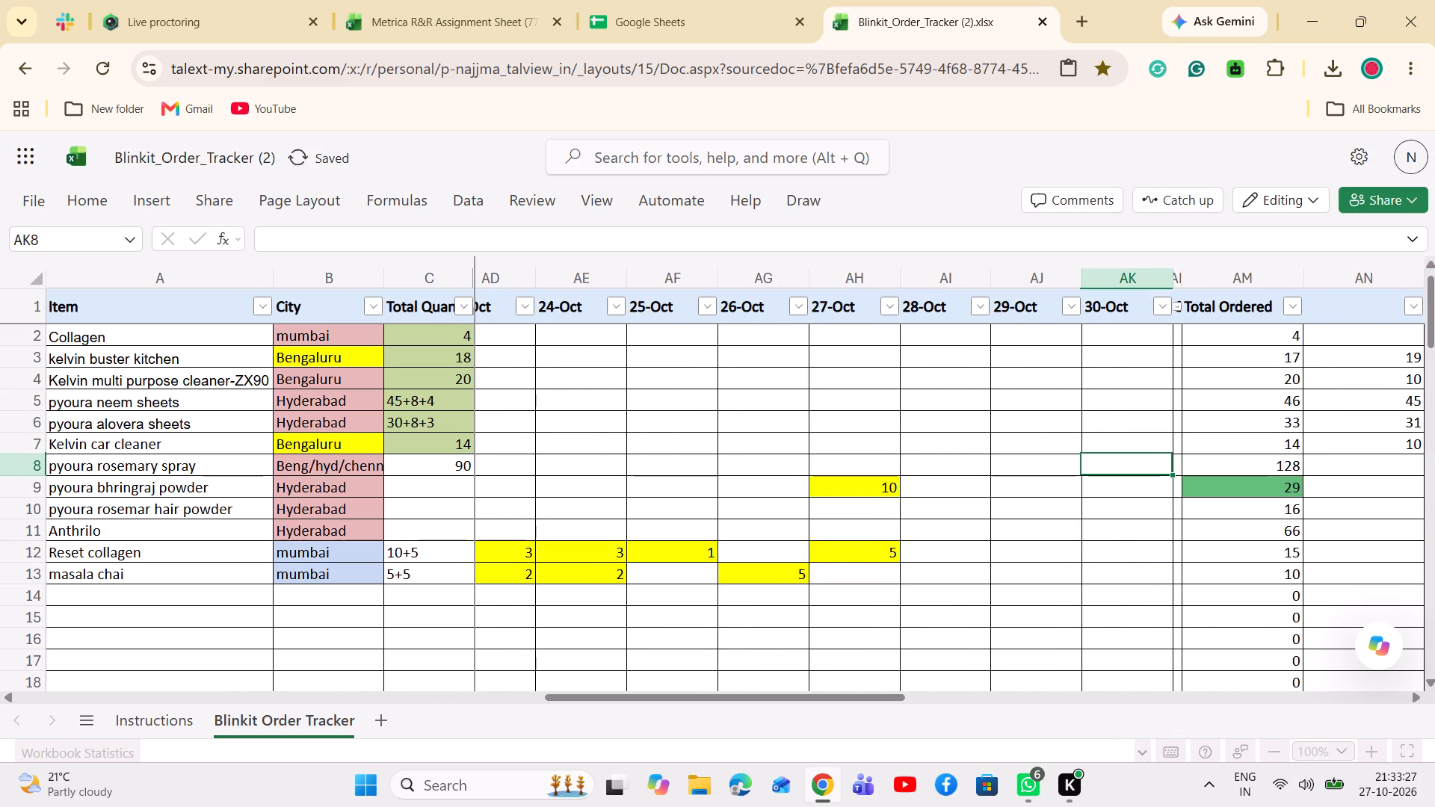
Select the pyoura rosemary spray row from 06-Oct through the later October dates to check its order sum.
key("Left")
key("Left")
key("Left")
key("Left")
key("Left")
key("Left")
key("Left")
key("Left")
key("Left")
key("Left")
key("Left")
key("Left")
key("Left")
key("Left")
key("Left")
key("Left")
key("Left")
key("Left")
key("Left")
key("Left")
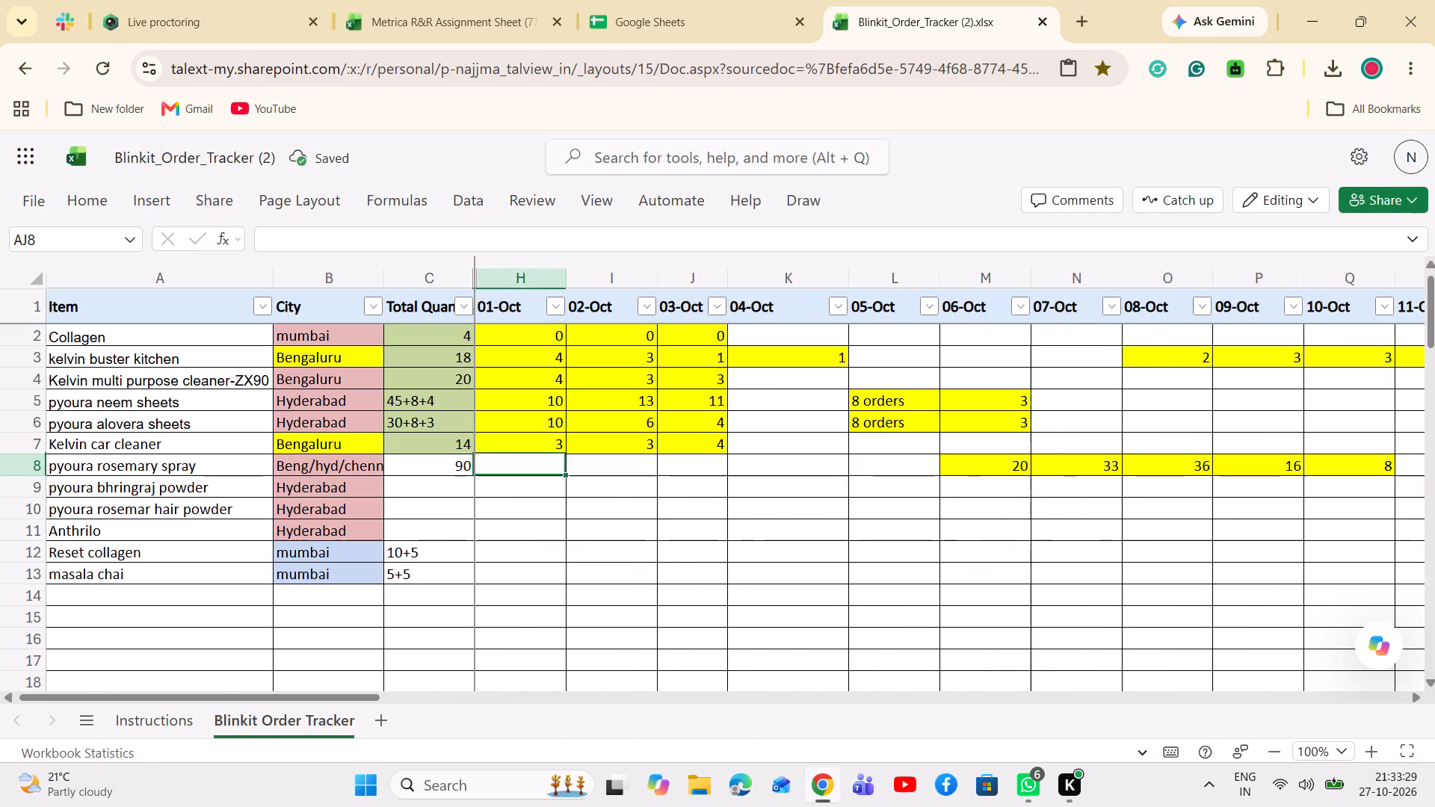
key("Right")
key("Right")
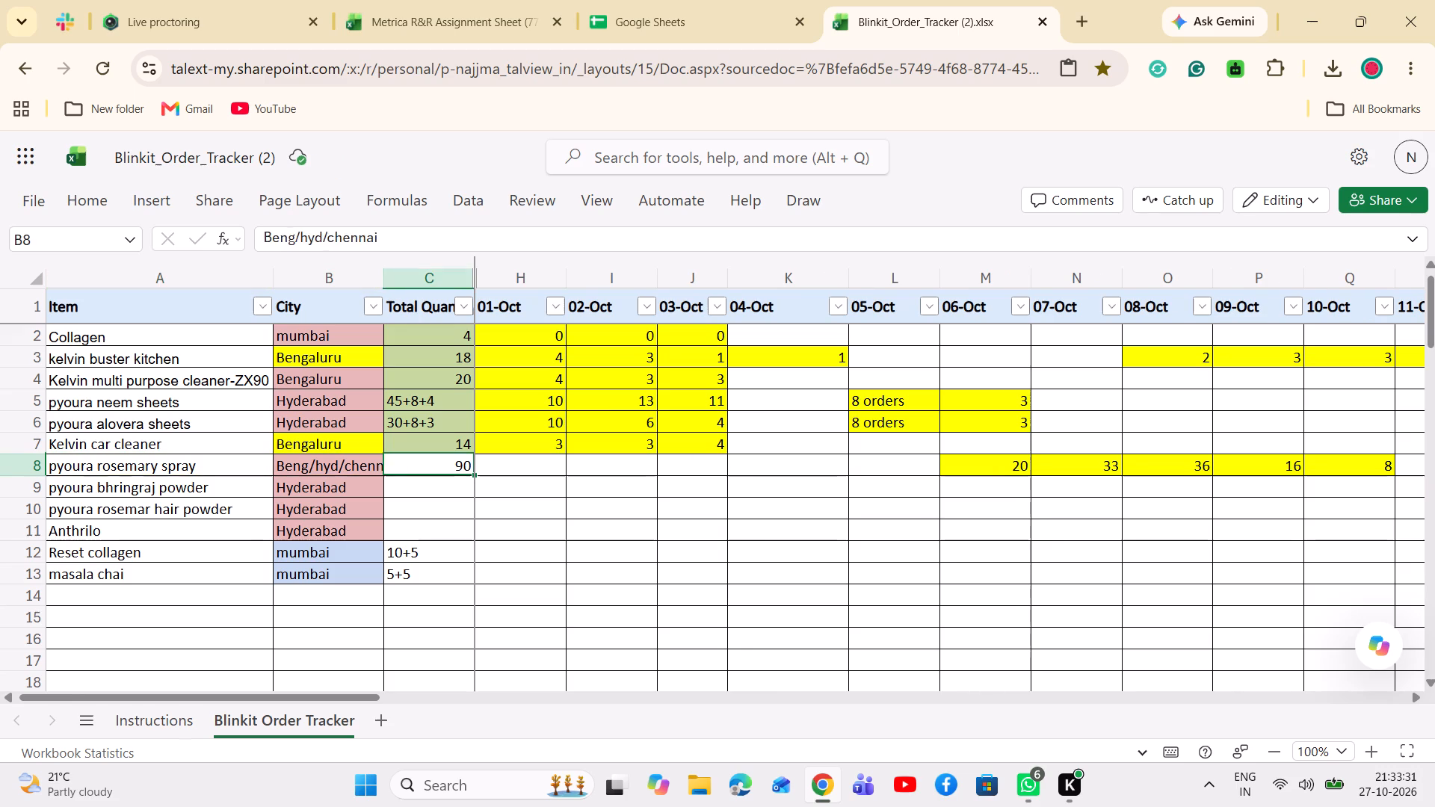
key("Right")
key("Right")
key("Right")
key("Right")
key("Right")
key("Right")
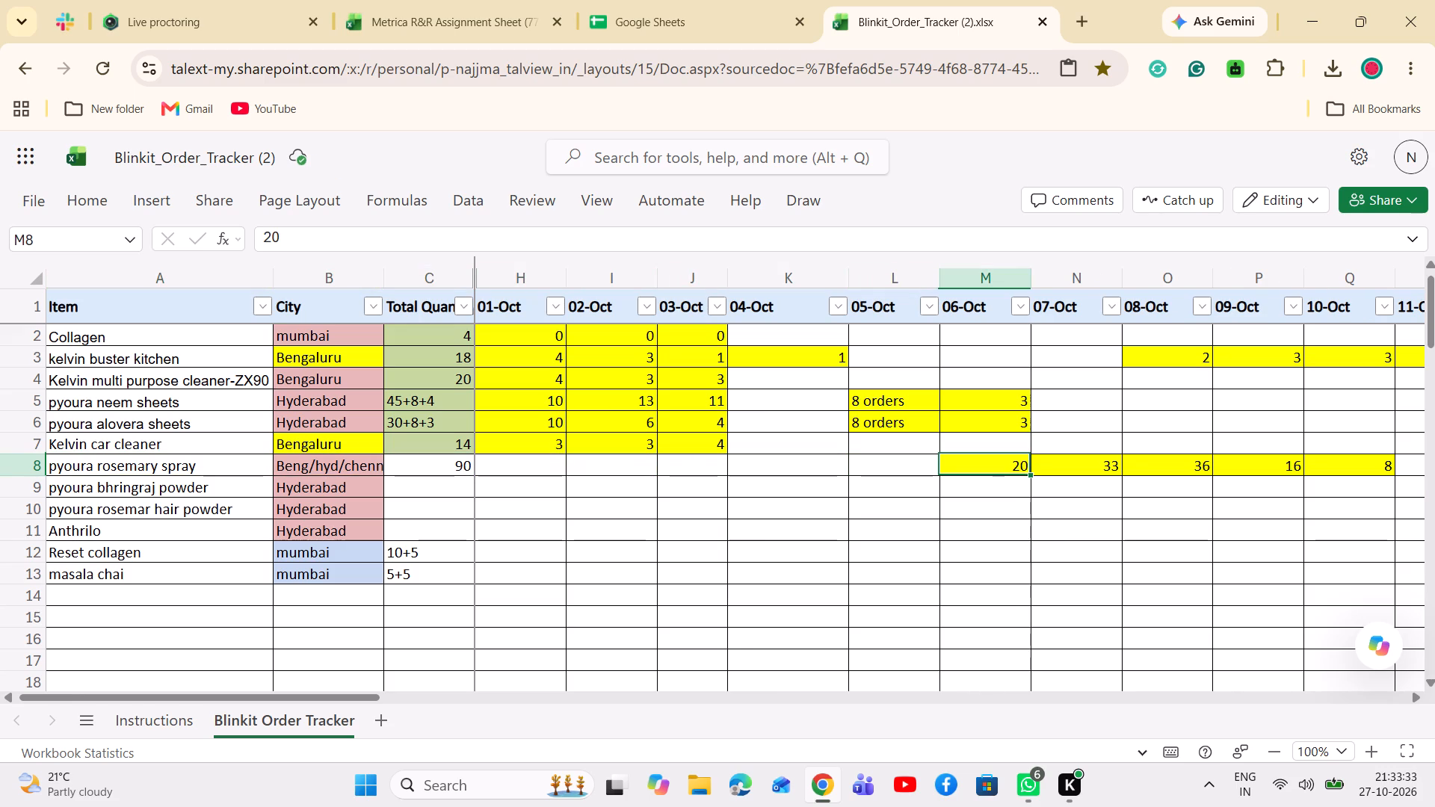
left_click(975, 507)
left_click_drag(978, 468, 1118, 461)
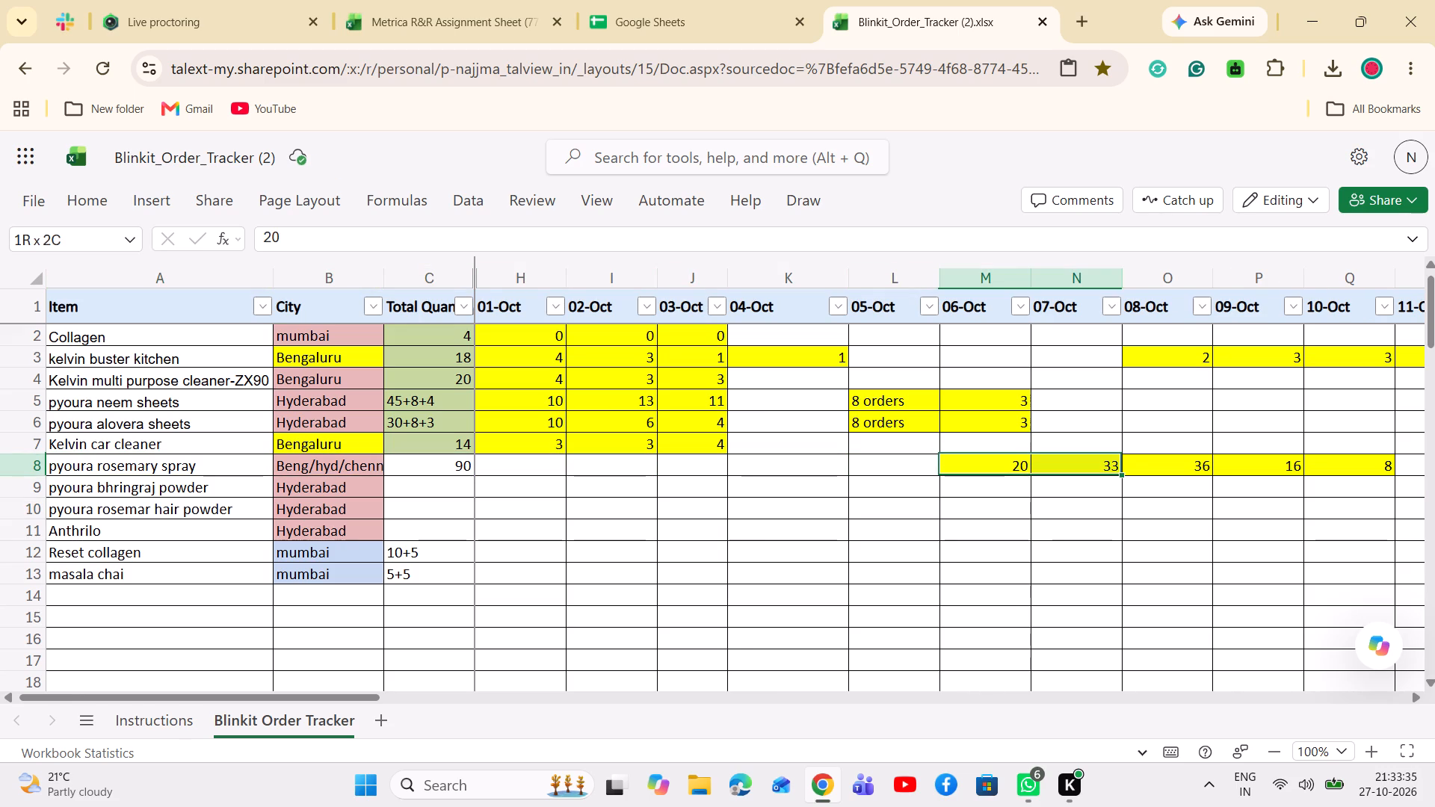
left_click_drag(1118, 461, 1409, 469)
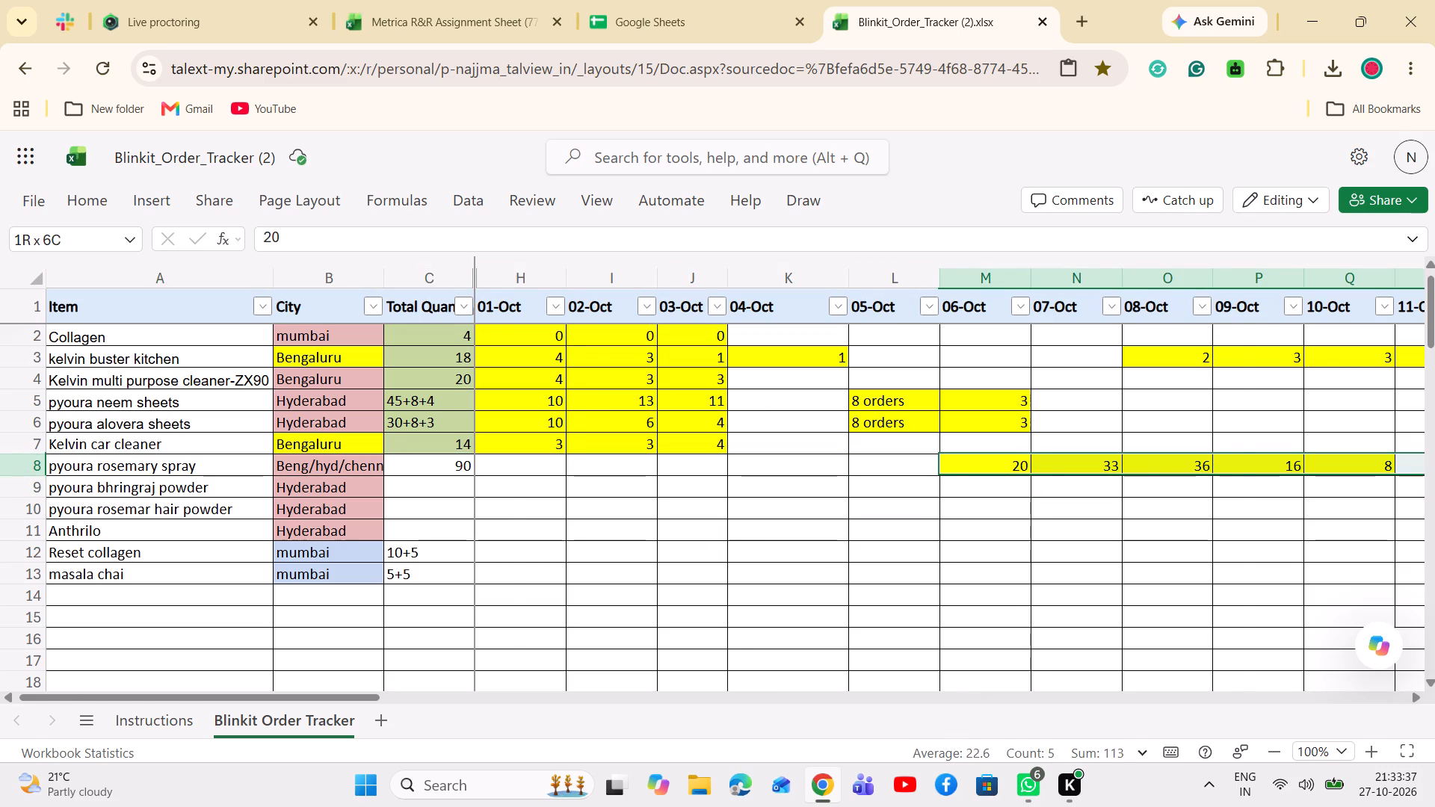
left_click_drag(1409, 469, 1098, 461)
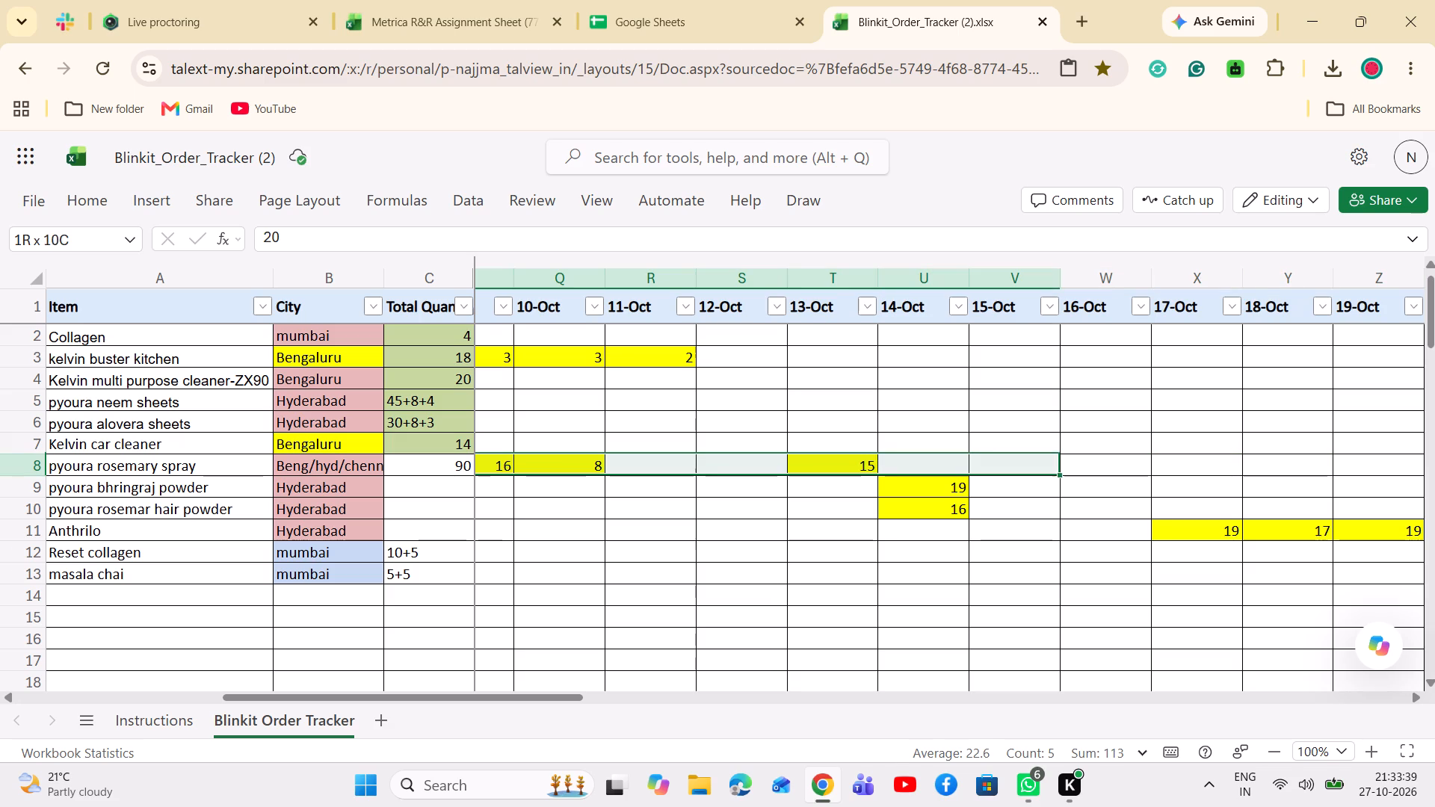
left_click_drag(1098, 461, 1377, 466)
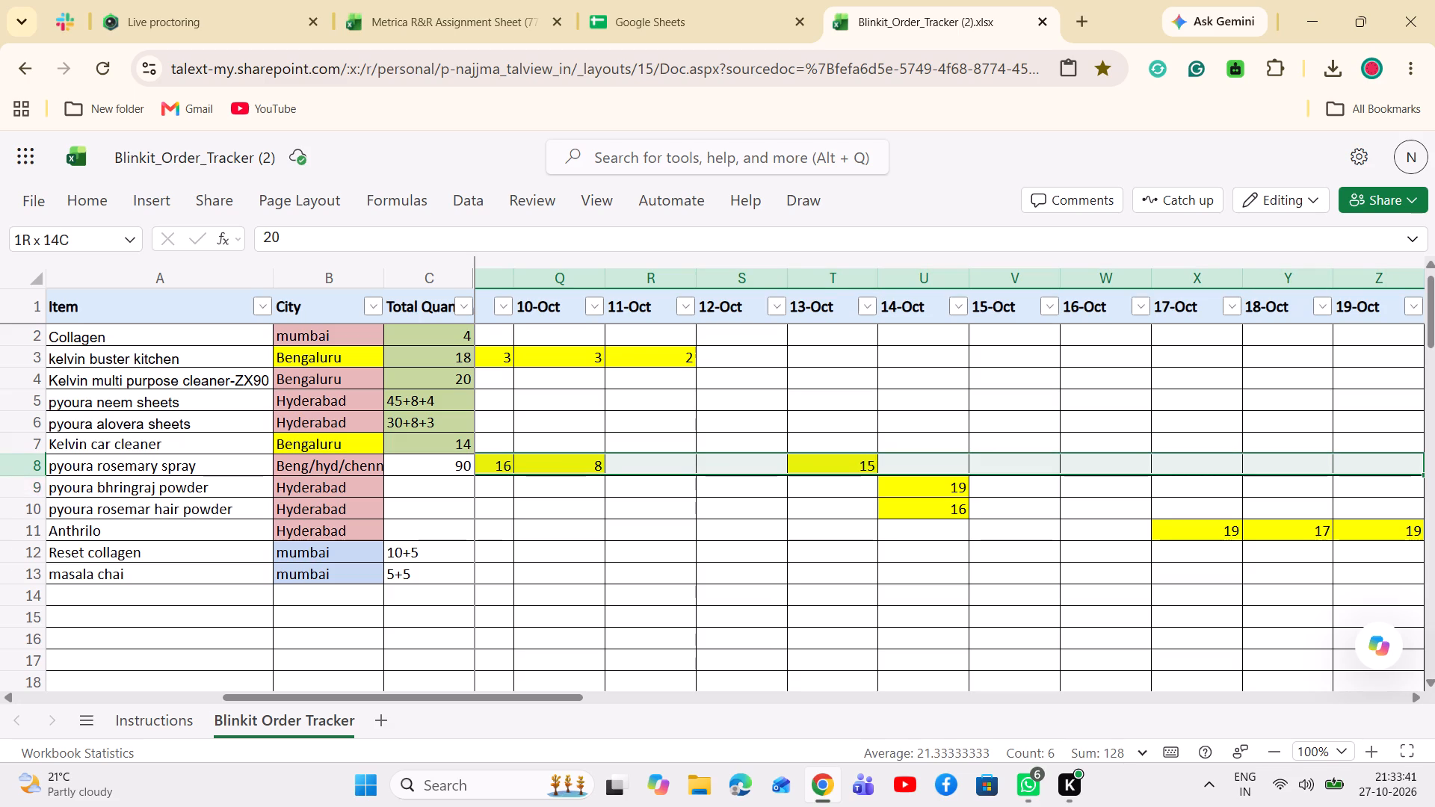
left_click_drag(1377, 466, 1275, 463)
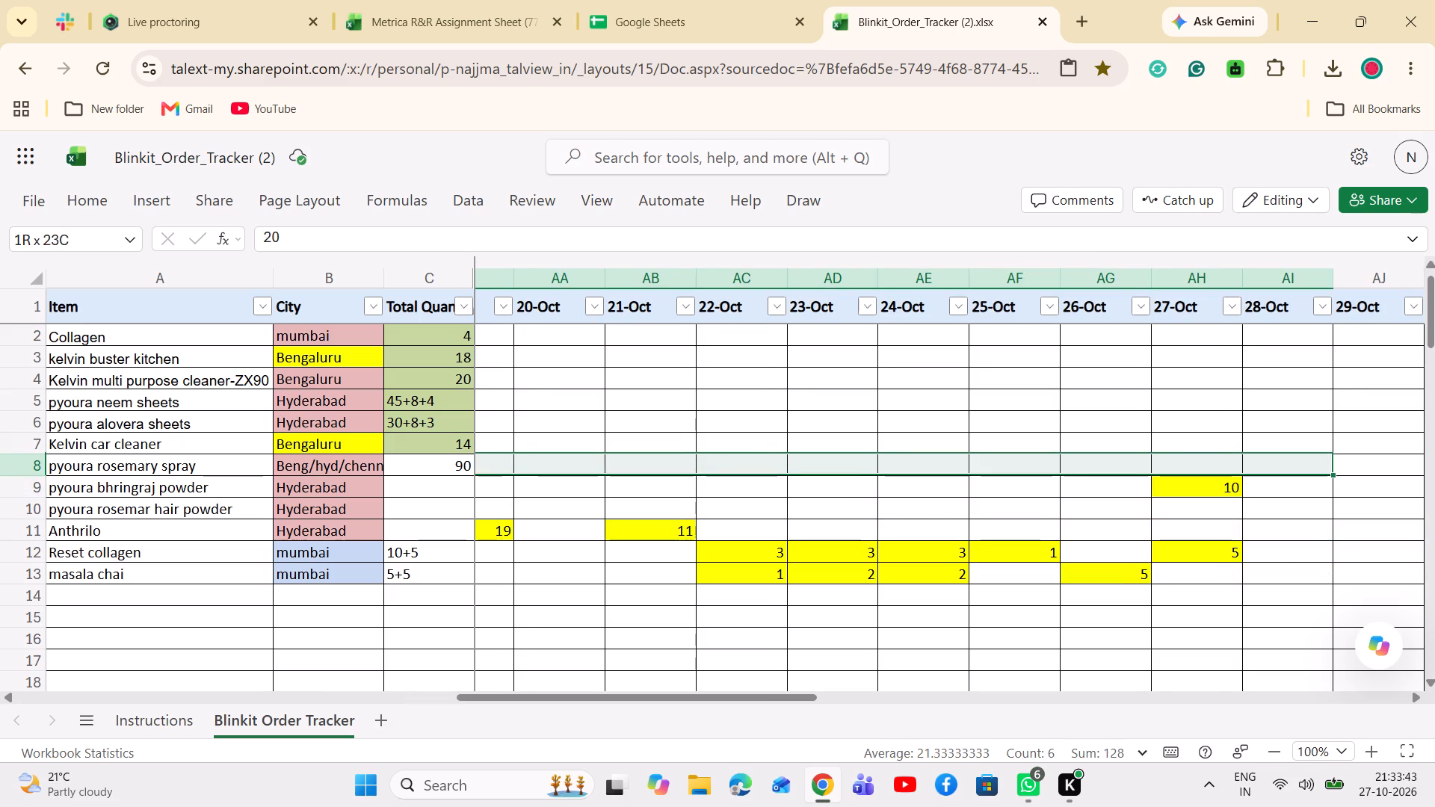
left_click_drag(1275, 463, 1009, 490)
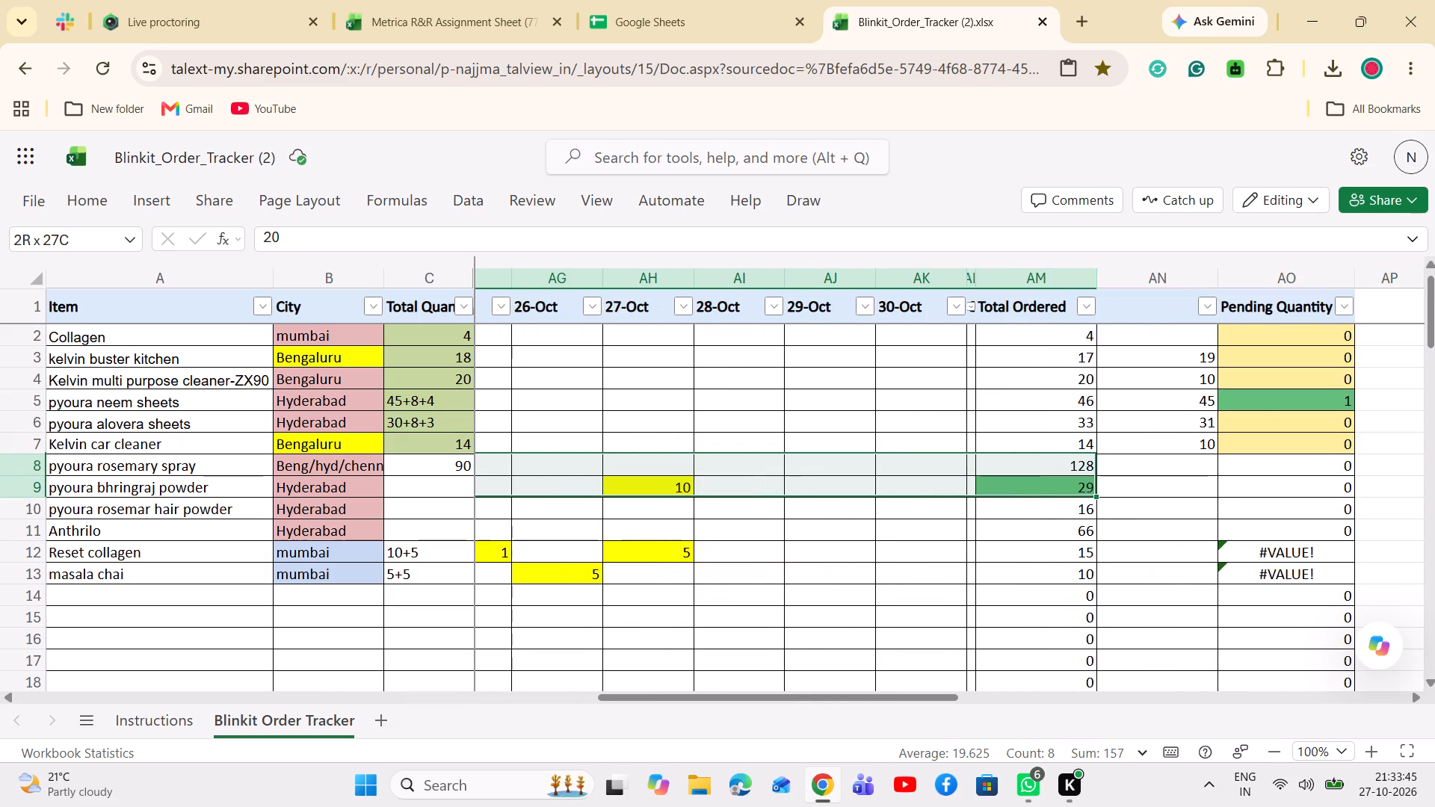
left_click_drag(1009, 490, 903, 469)
left_click(910, 483)
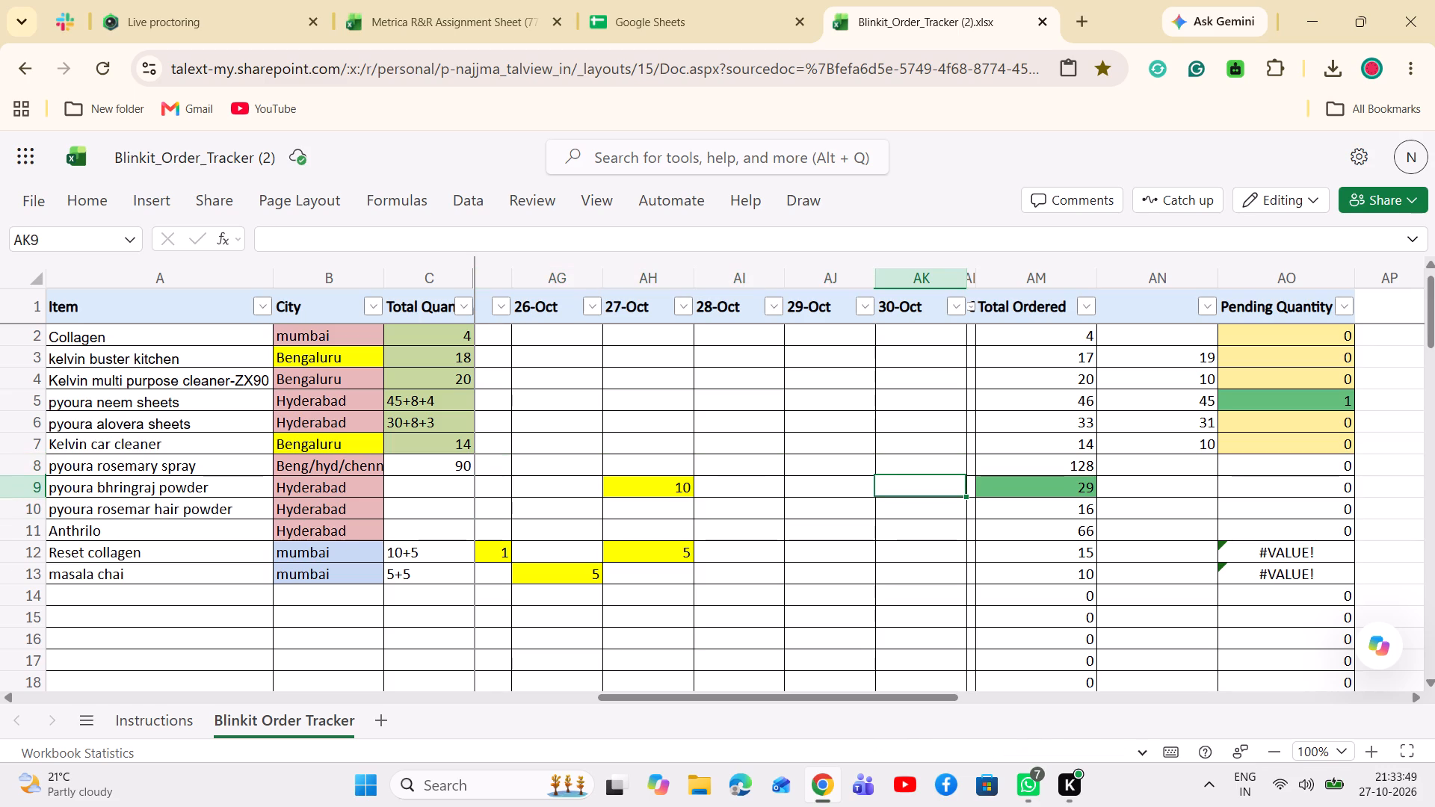
Select the pyoura rosemary spray row again from 06-Oct to 30-Oct to recheck its order sum.
left_click(936, 469)
key("Left")
key("Left")
key("Left")
key("Left")
key("Left")
key("Left")
key("Left")
key("Left")
key("Left")
key("Left")
key("Left")
key("Left")
key("Left")
key("Left")
key("Left")
key("Left")
key("Left")
key("Left")
key("Left")
key("Left")
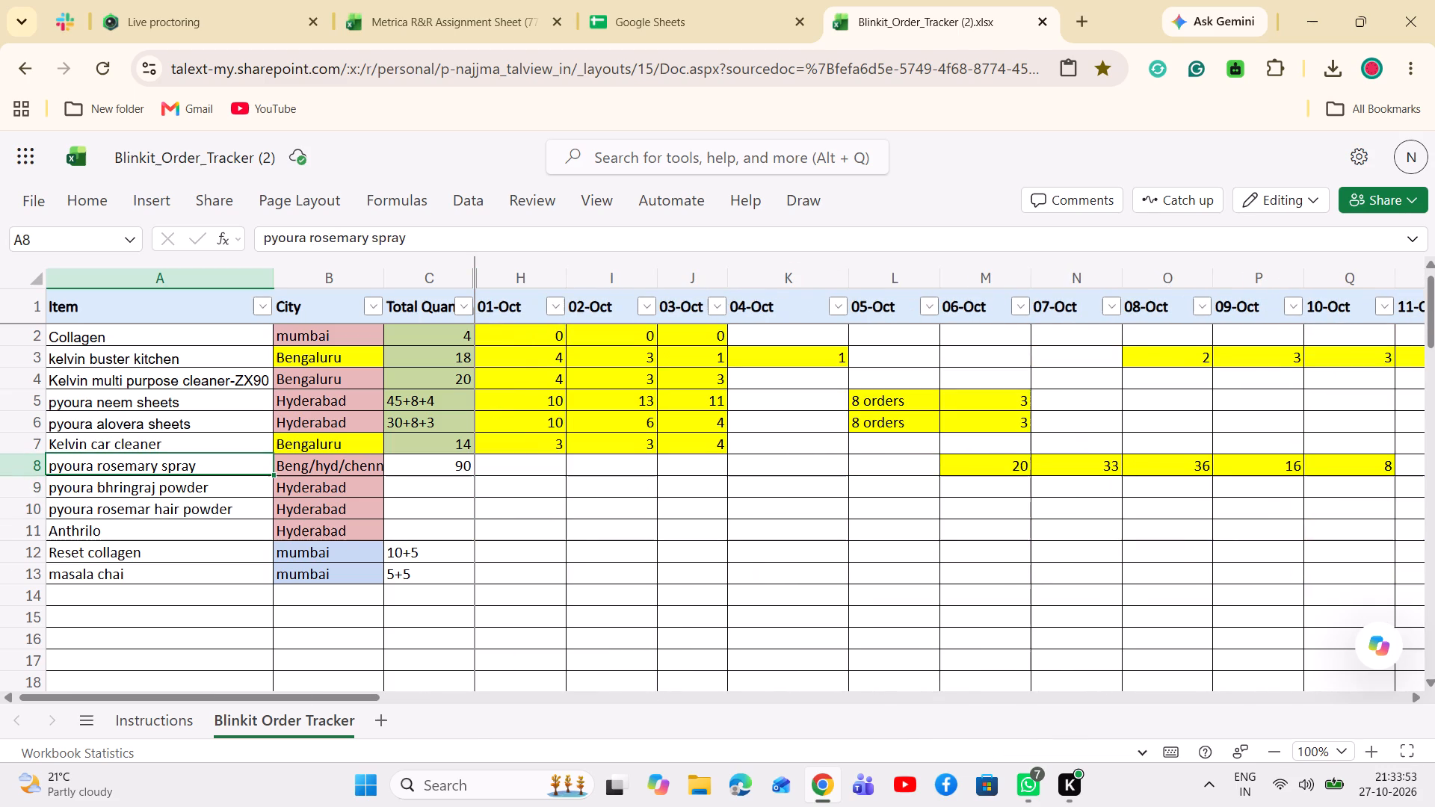
key("Right")
key("Right")
key("Right")
key("Right")
key("Right")
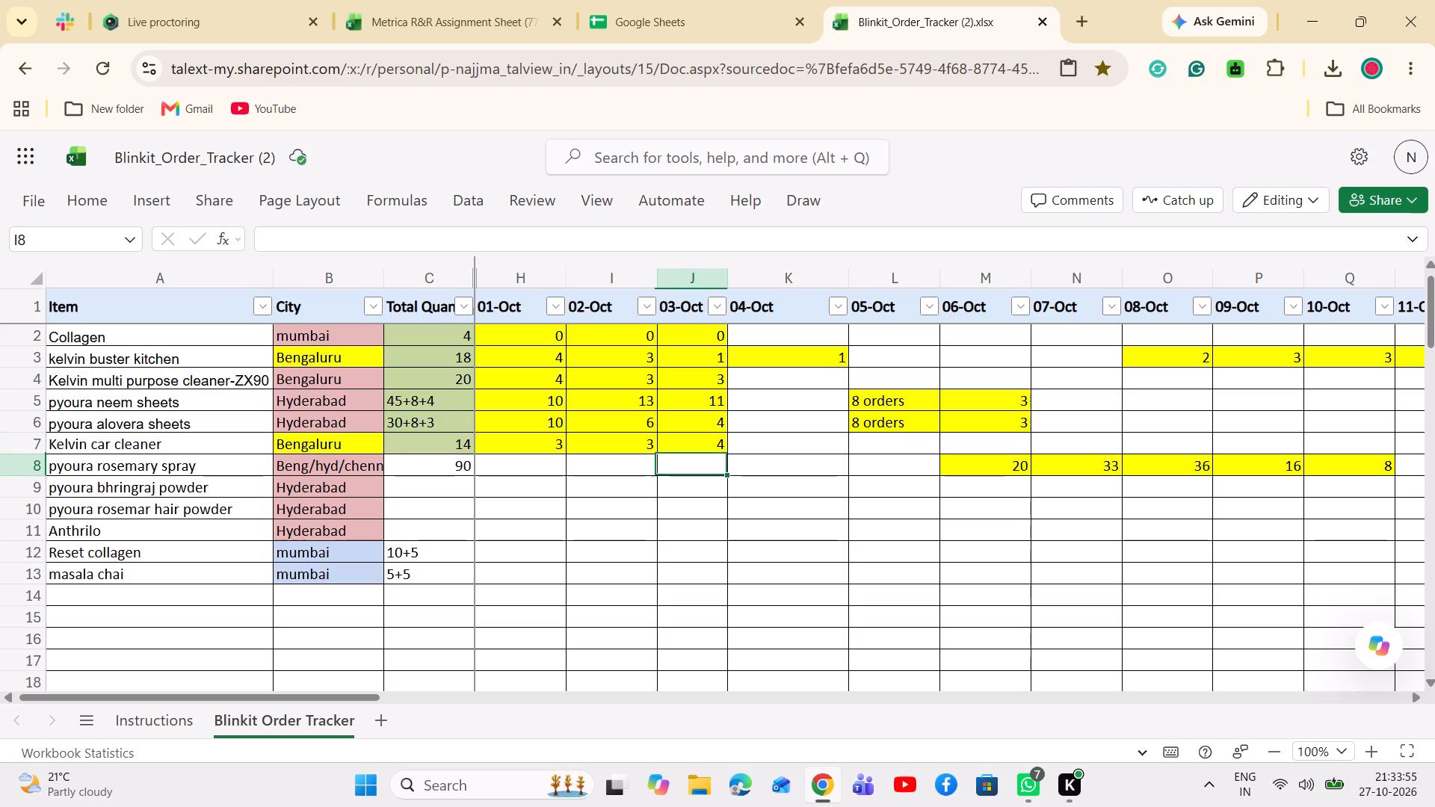
key("Right")
key("Right")
key("Right")
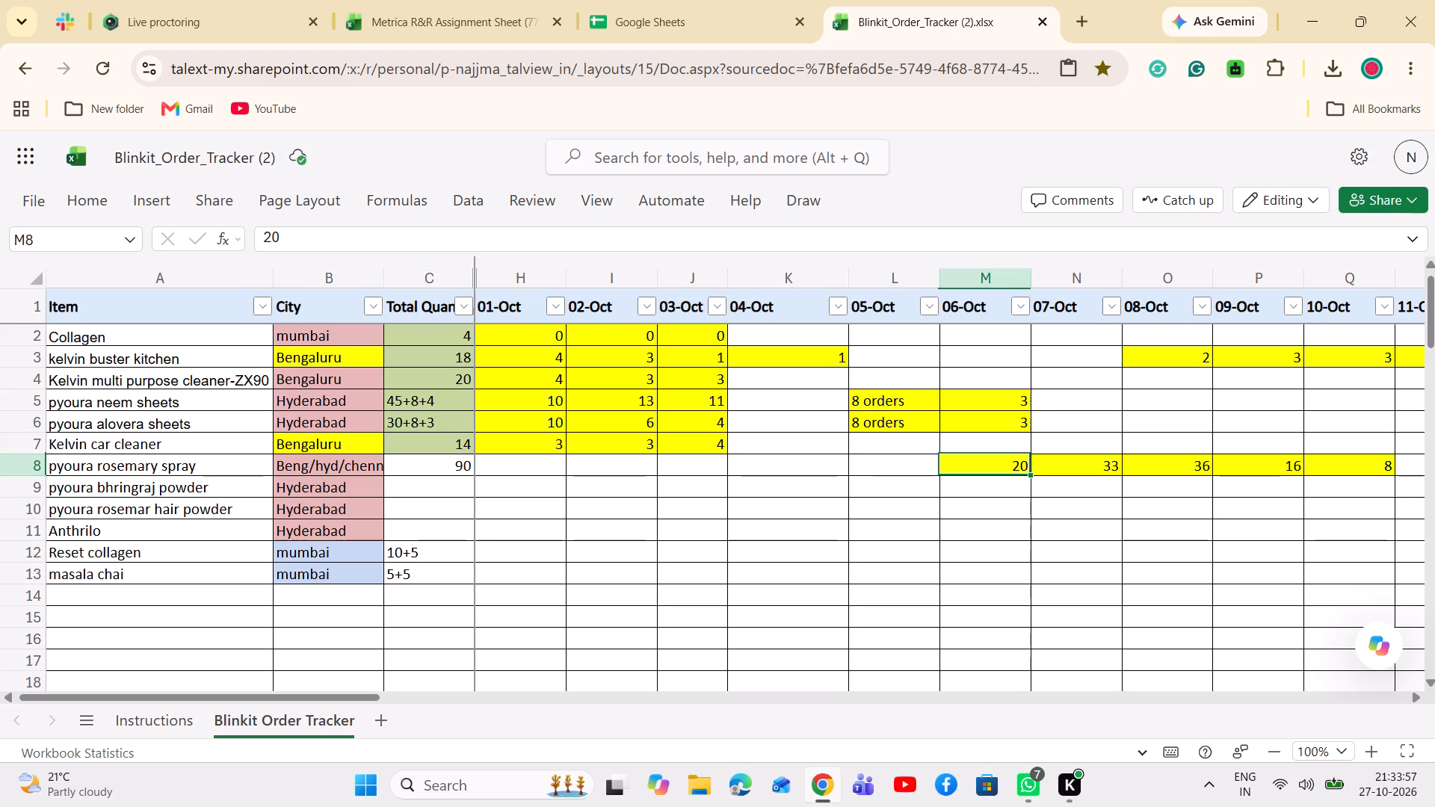
left_click(892, 474)
left_click_drag(1003, 468, 1407, 466)
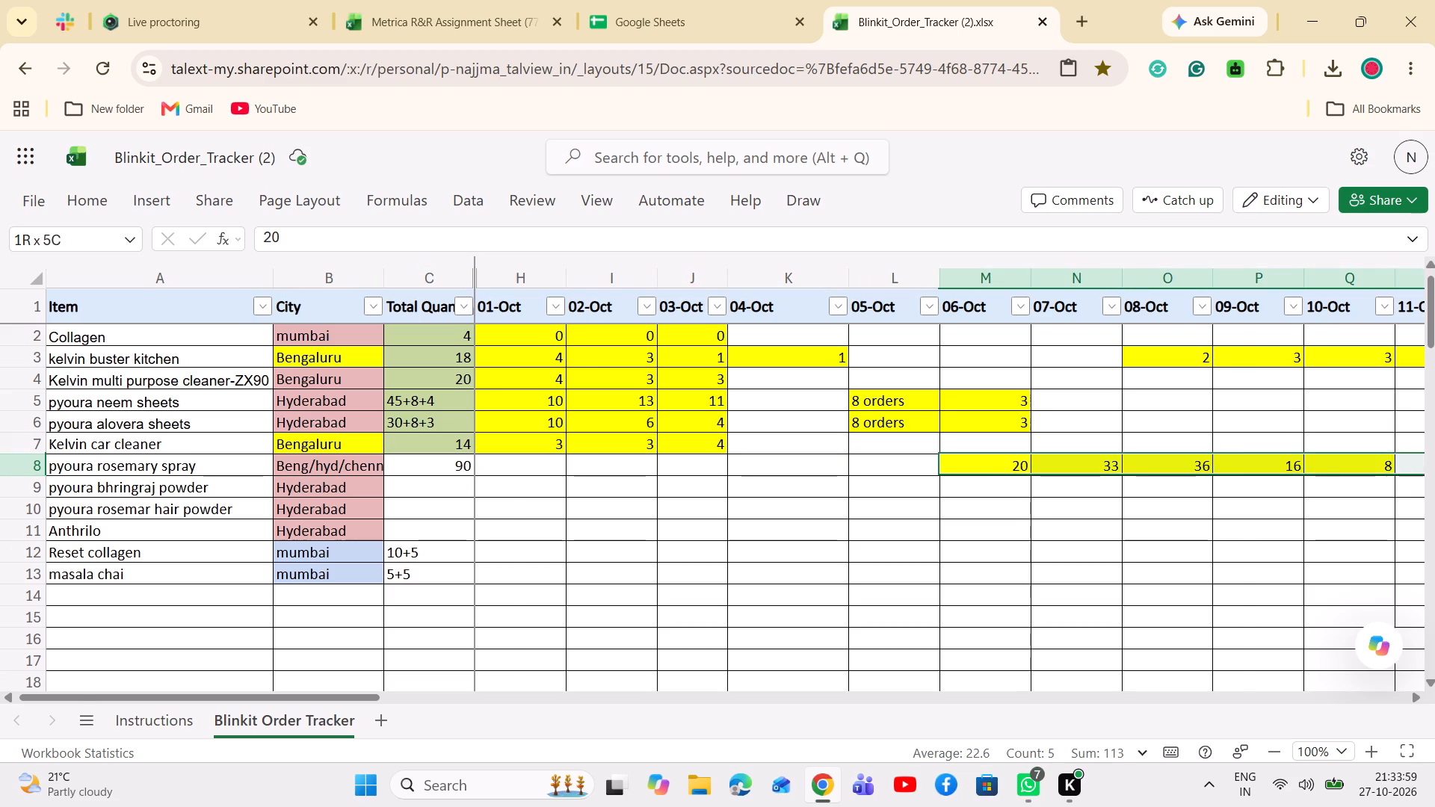
left_click_drag(1407, 466, 1295, 473)
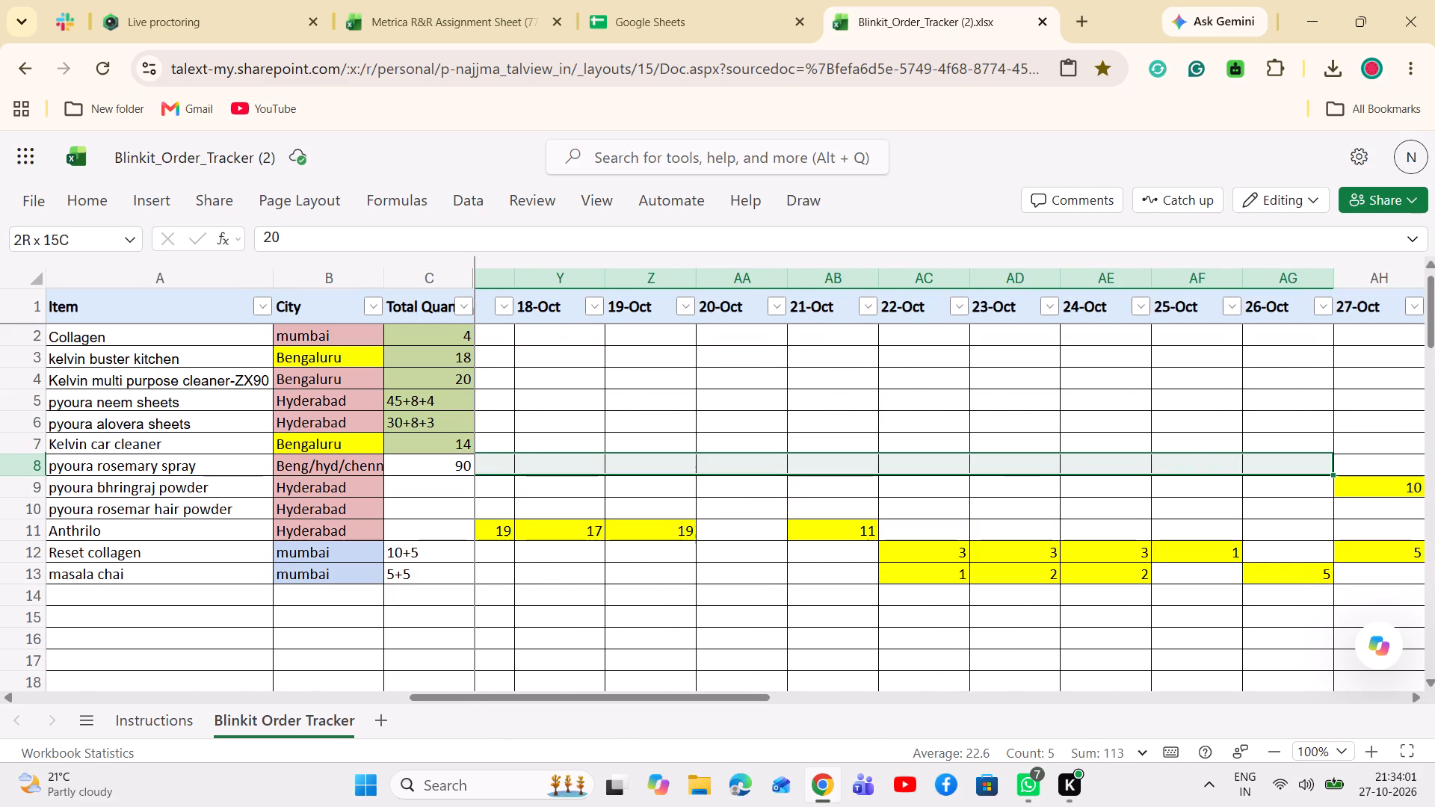
left_click_drag(1295, 473, 696, 474)
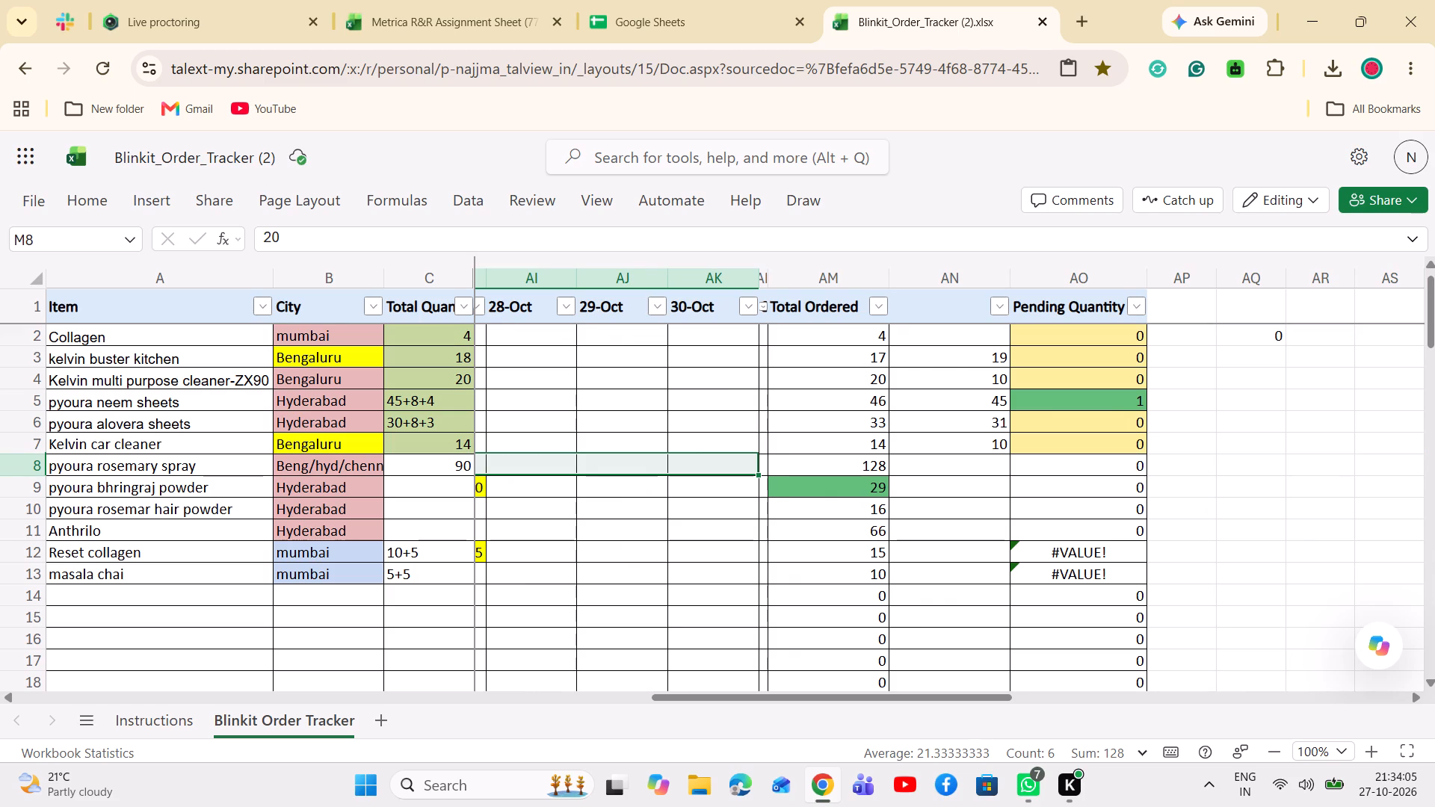
Record 128 beside Total Ordered for pyoura rosemary spray.
left_click(991, 469)
type("12")
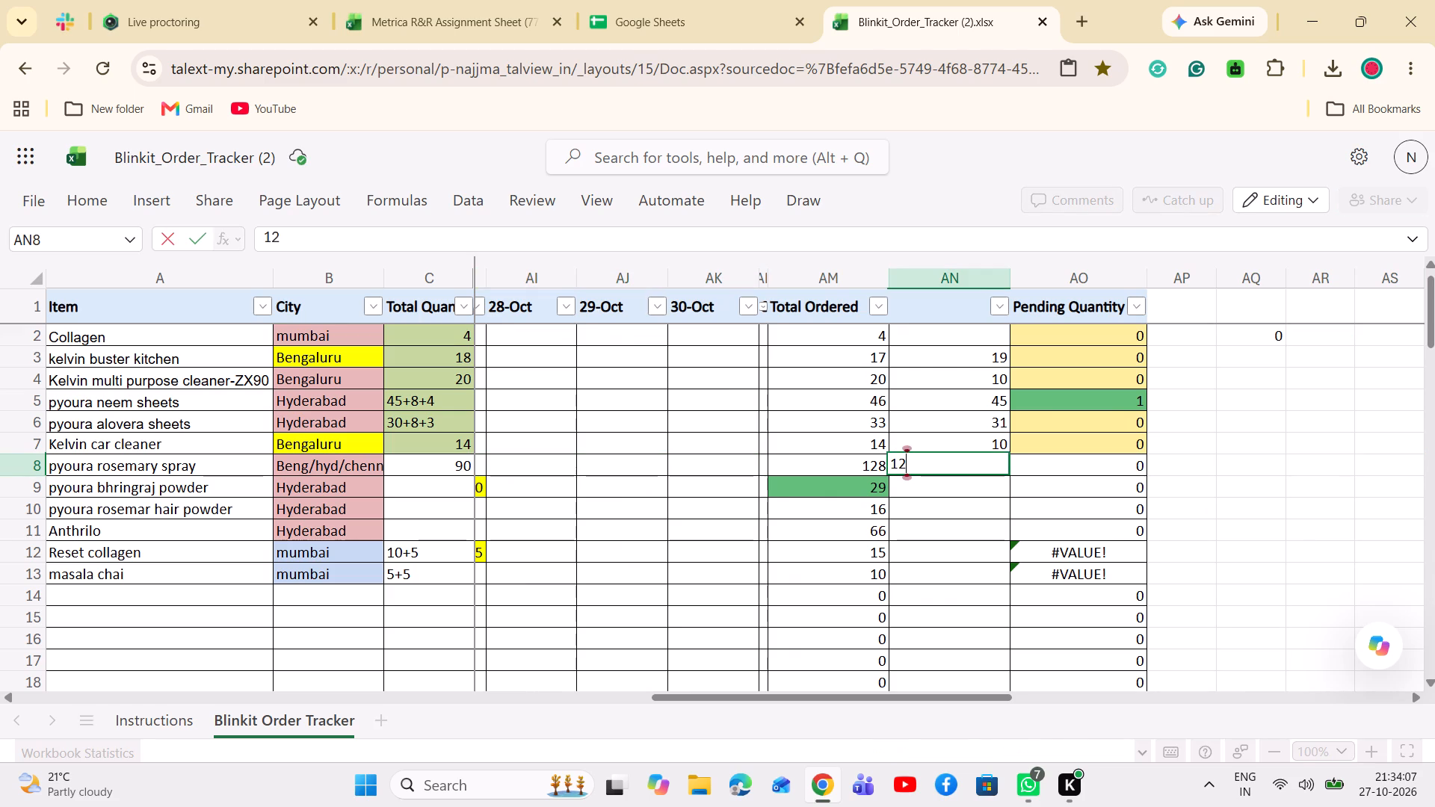
key("8")
left_click(735, 487)
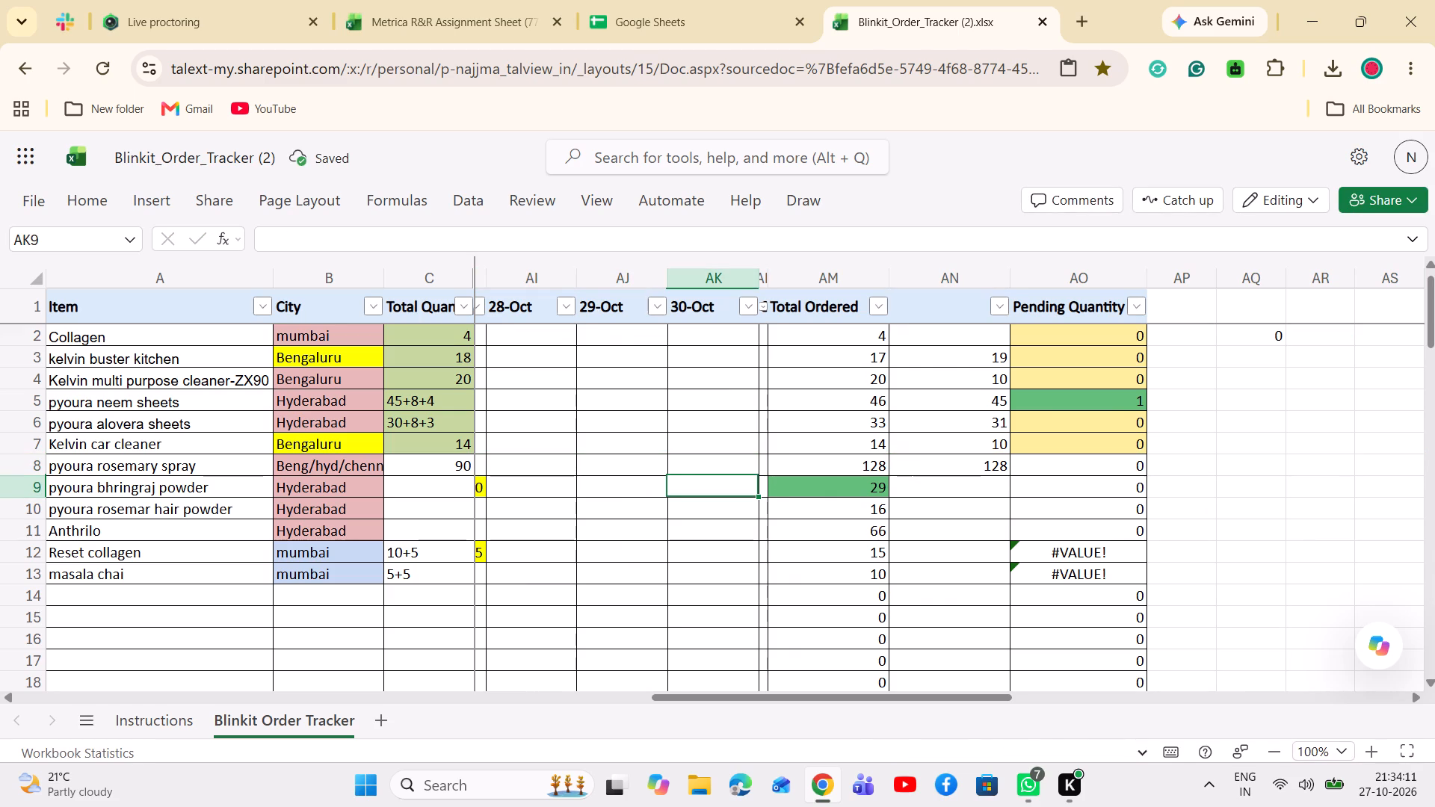
Select the pyoura bhringraj powder row from 14-Oct to 30-Oct to check its order sum.
key("Left")
key("Left")
key("Left")
key("Left")
key("Left")
key("Left")
key("Left")
key("Left")
key("Left")
key("Left")
key("Left")
key("Left")
key("Left")
key("Left")
key("Left")
key("Left")
key("Left")
key("Left")
key("Left")
key("Left")
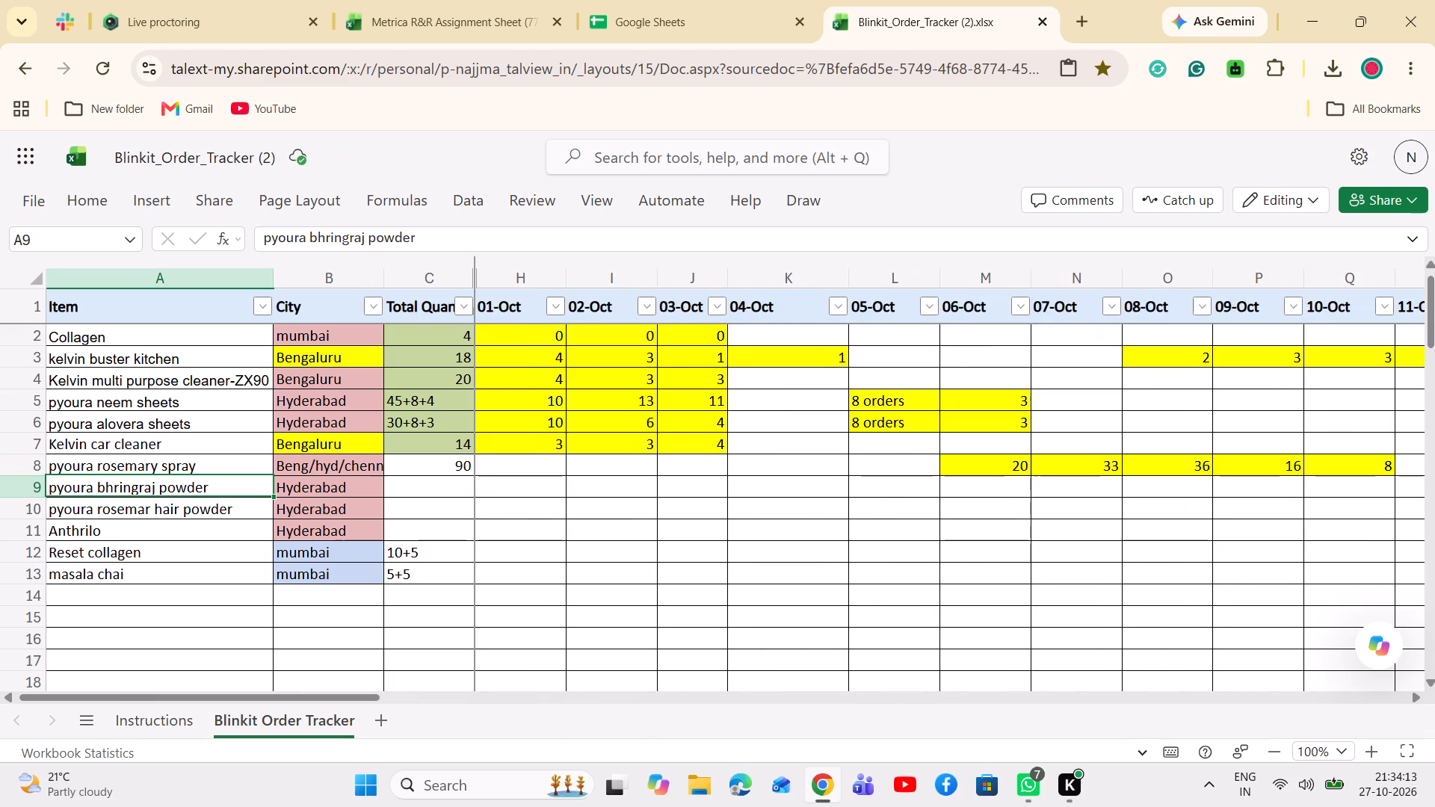
key("Right")
key("Right")
key("Right")
key("Right")
key("Right")
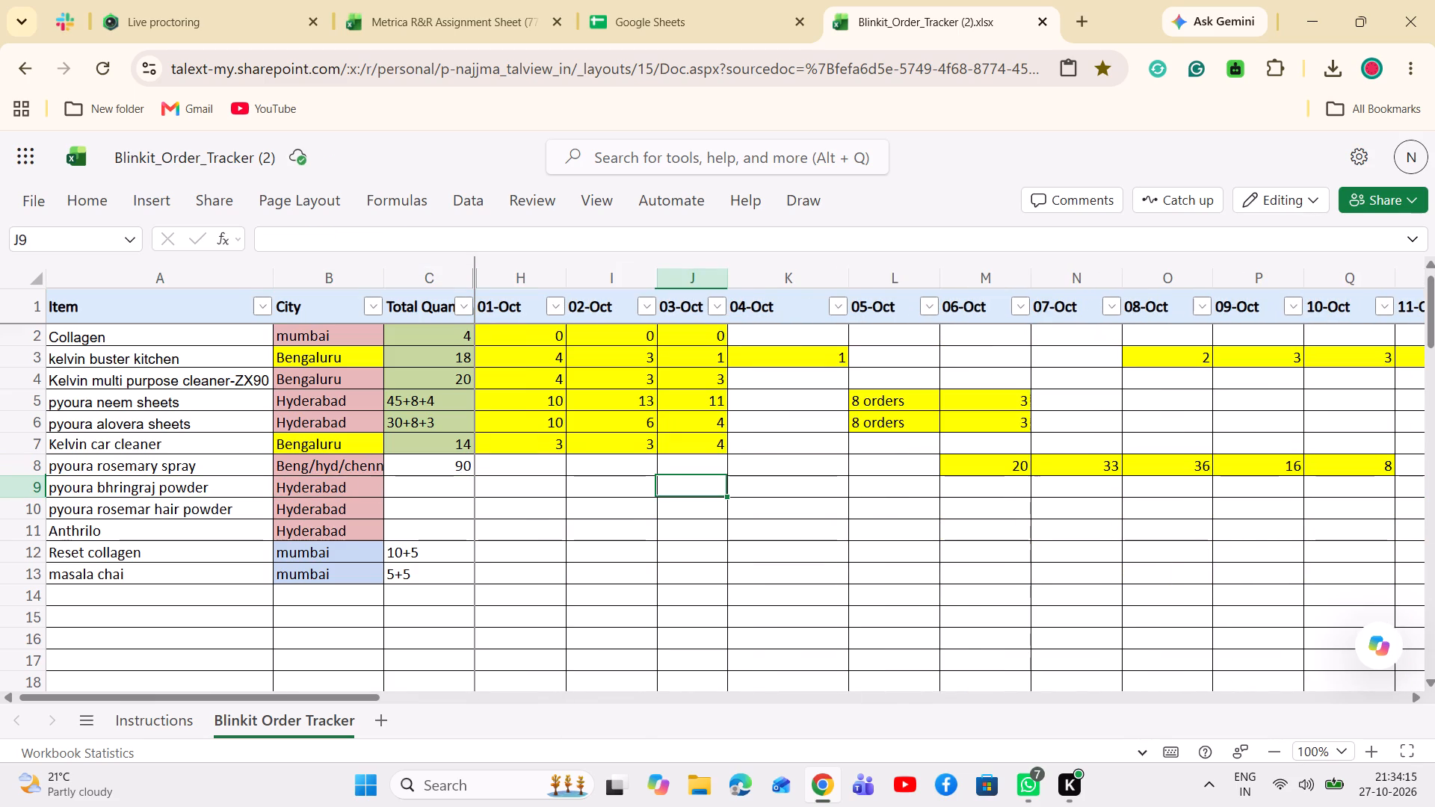
key("Right")
key("Right")
key("Right")
key("Right")
key("Right")
key("Right")
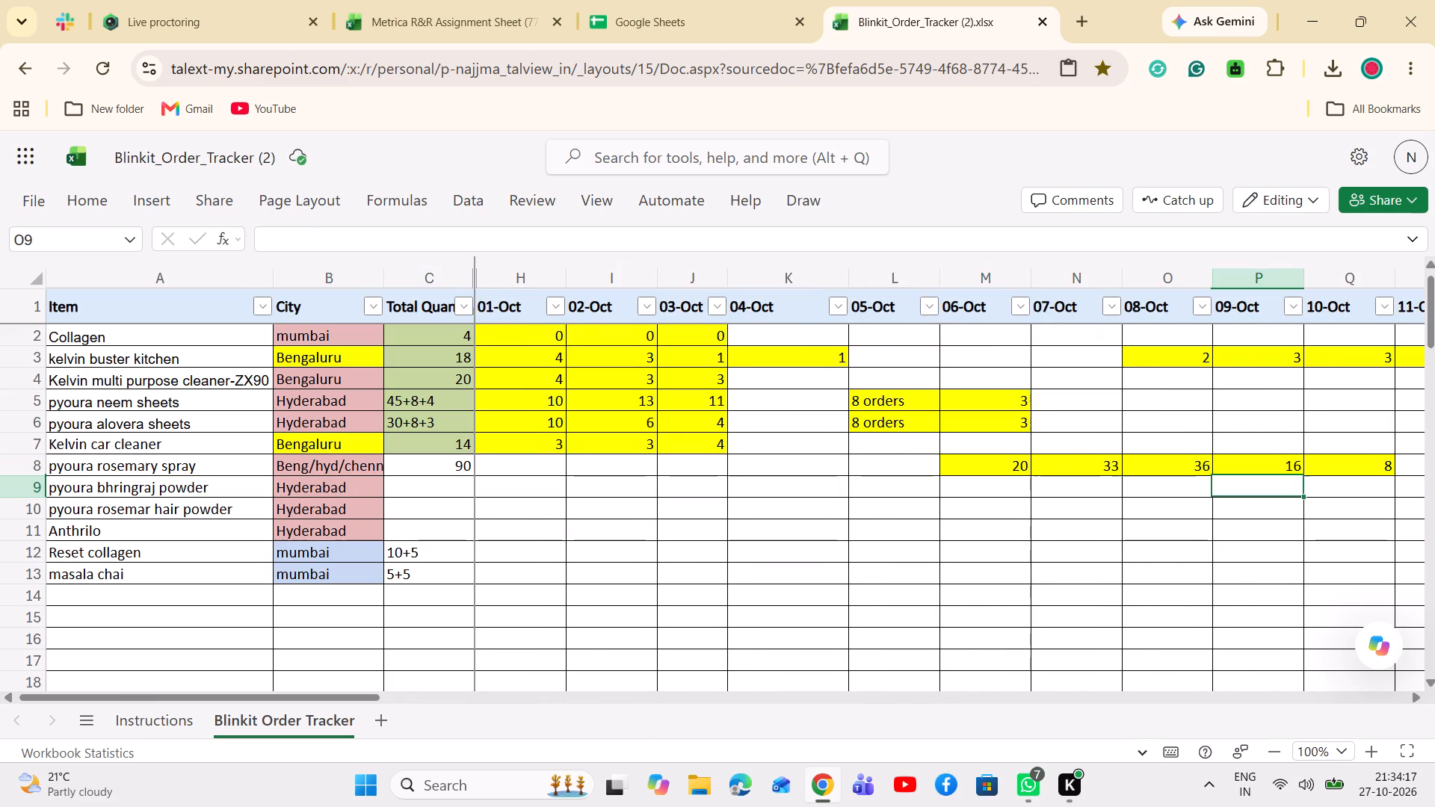
key("Right")
key("Right")
key("Right")
key("Right")
key("Right")
key("Right")
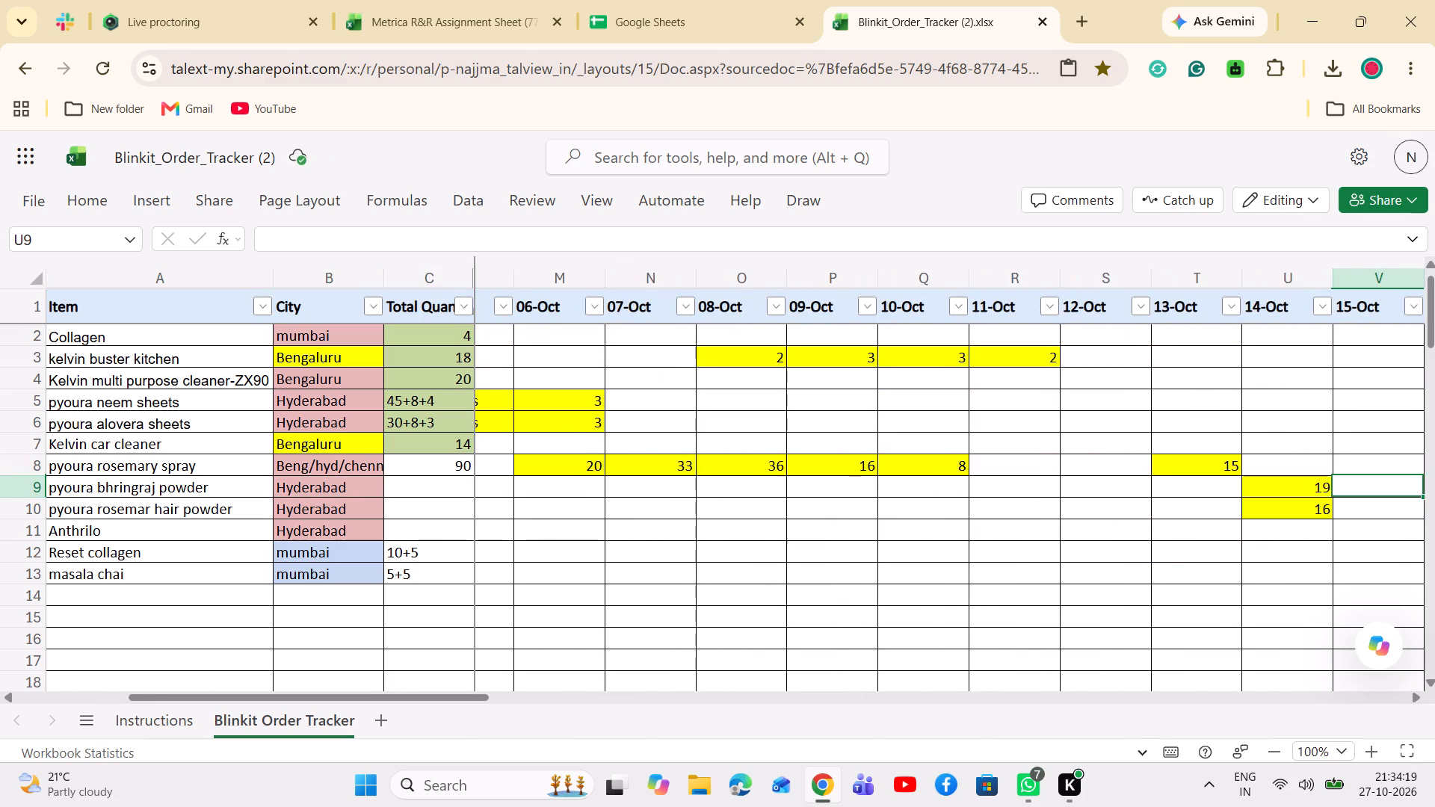
key("Right")
key("Right")
key("Right")
key("Right")
key("Right")
key("Right")
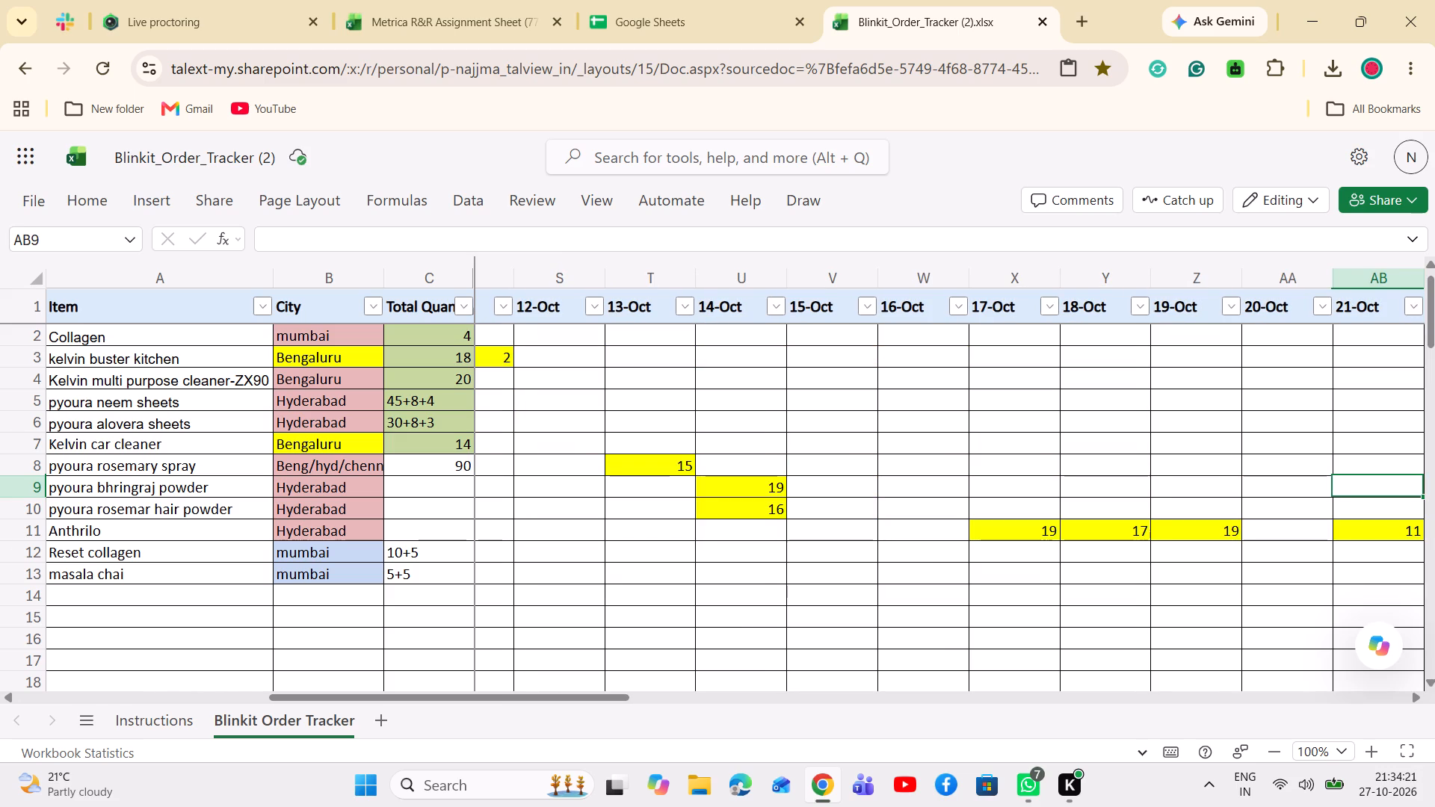
left_click_drag(756, 493, 813, 493)
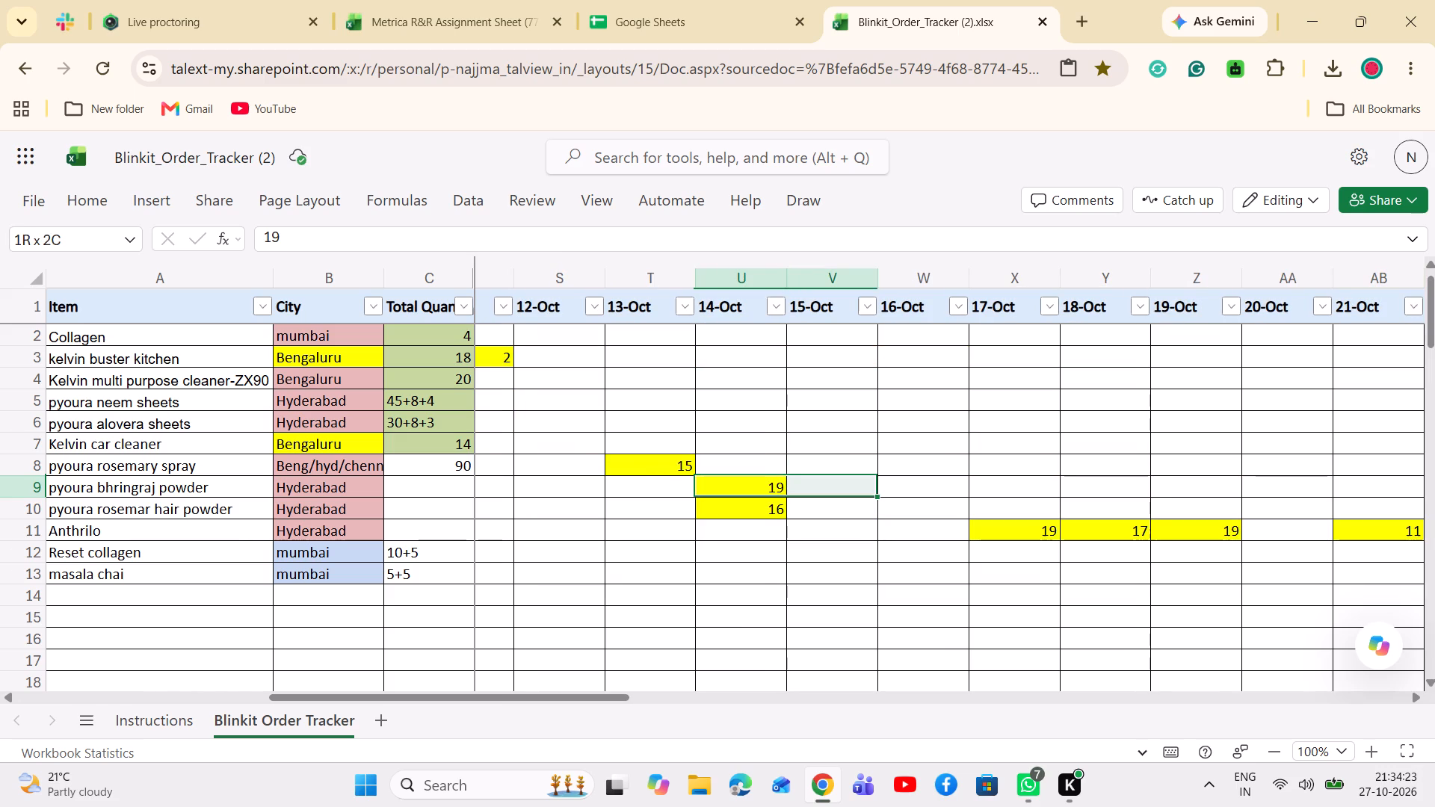
left_click_drag(813, 493, 1089, 497)
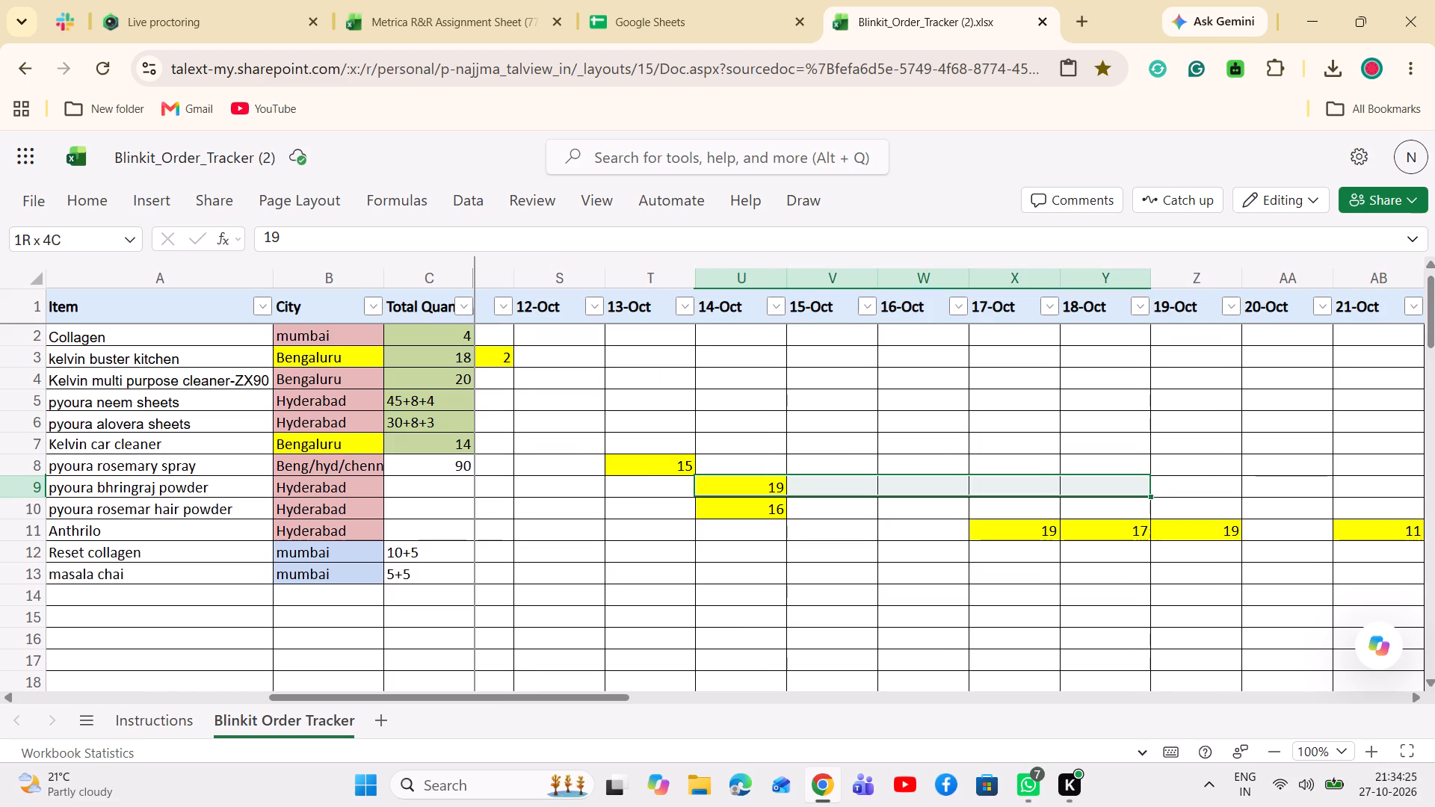
left_click_drag(1089, 497, 1151, 497)
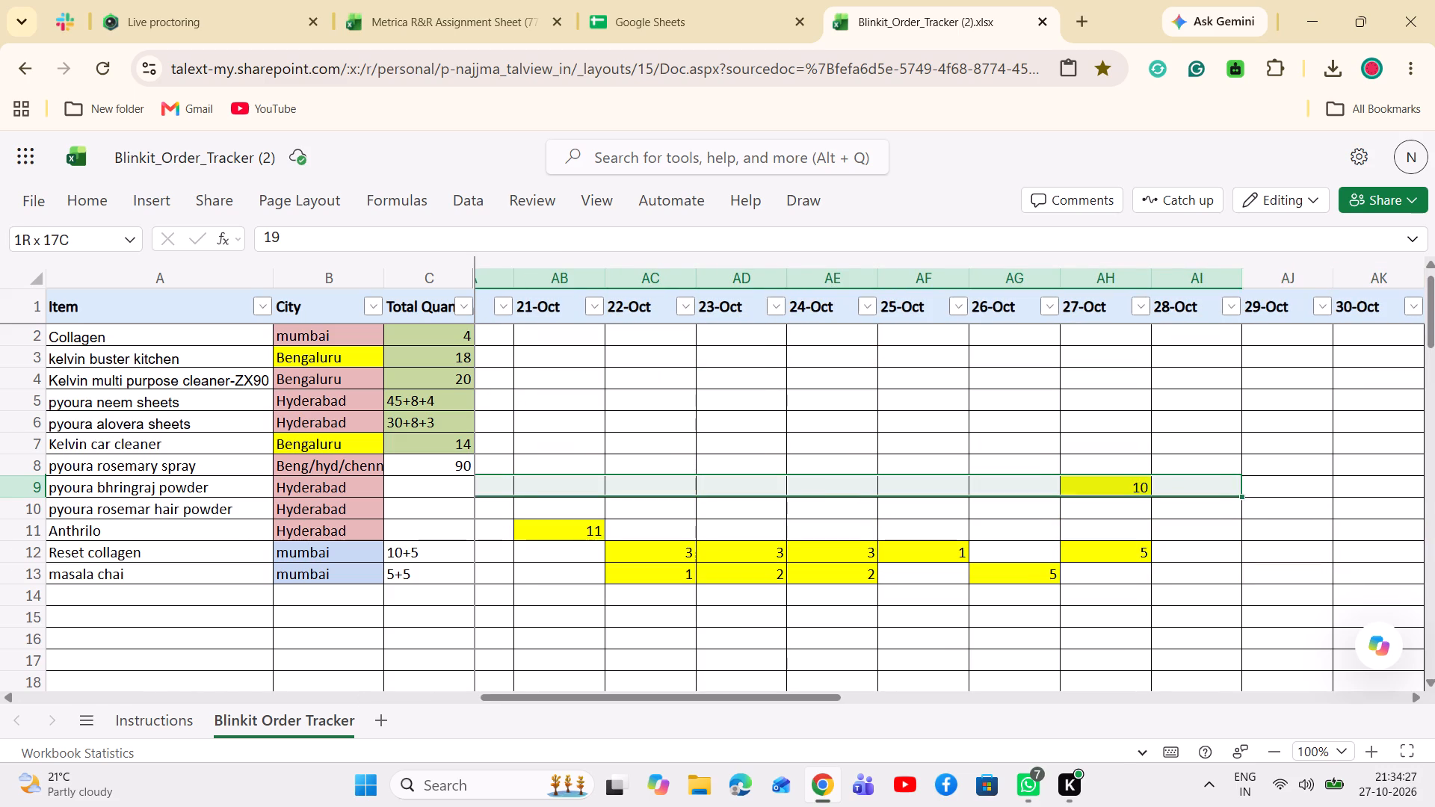
left_click_drag(1151, 497, 1407, 497)
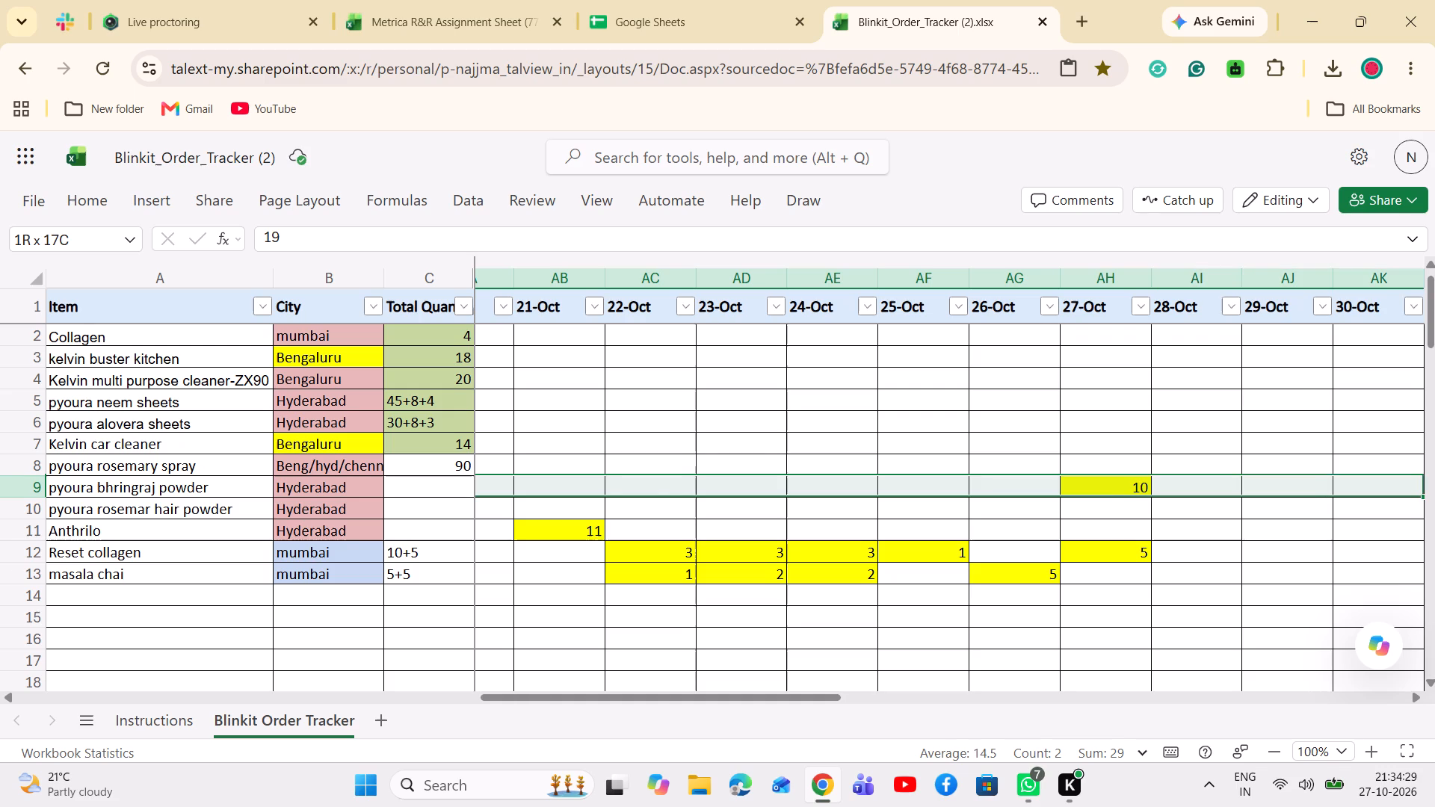
left_click_drag(1407, 497, 582, 497)
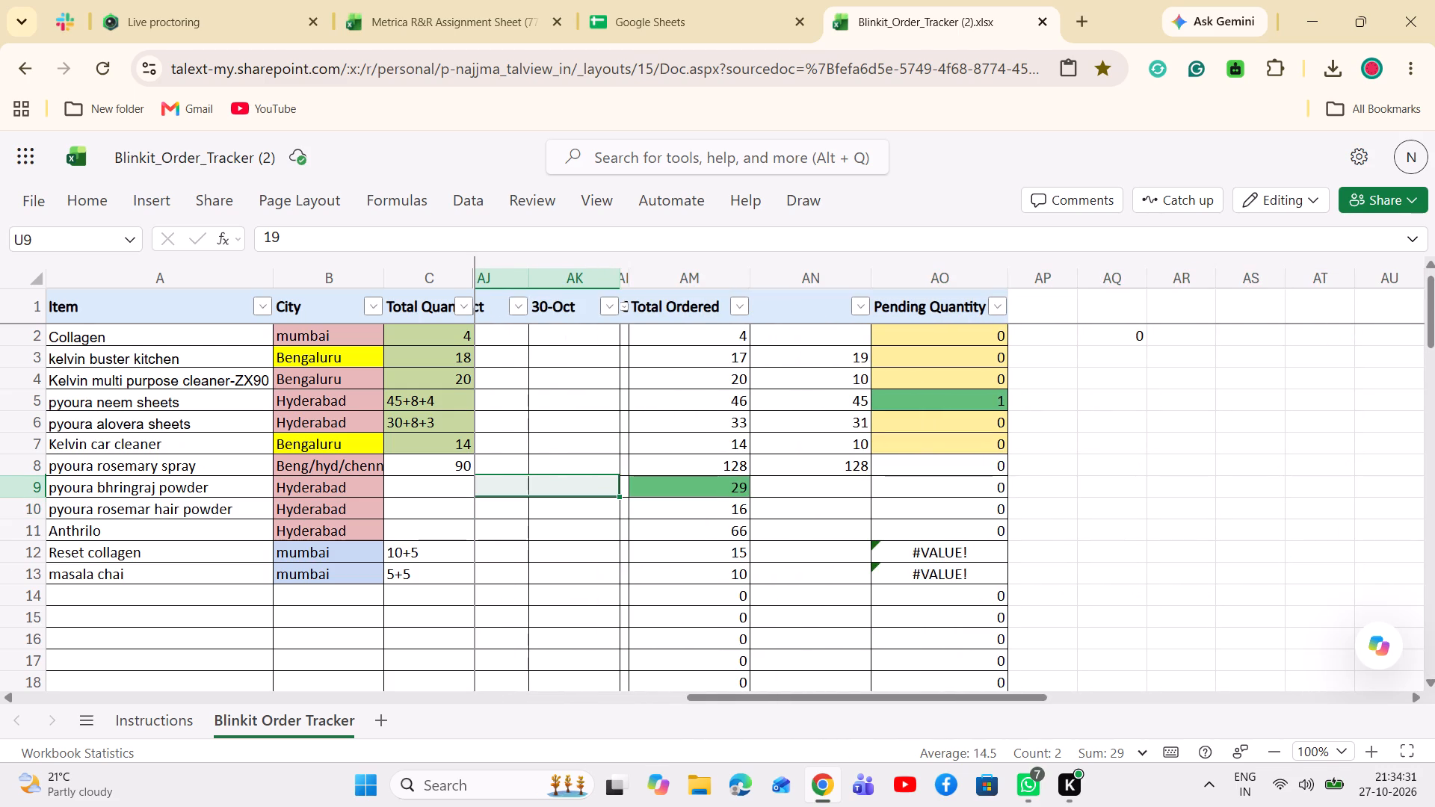
Record 29 beside Total Ordered for pyoura bhringraj powder.
left_click(836, 494)
type("29")
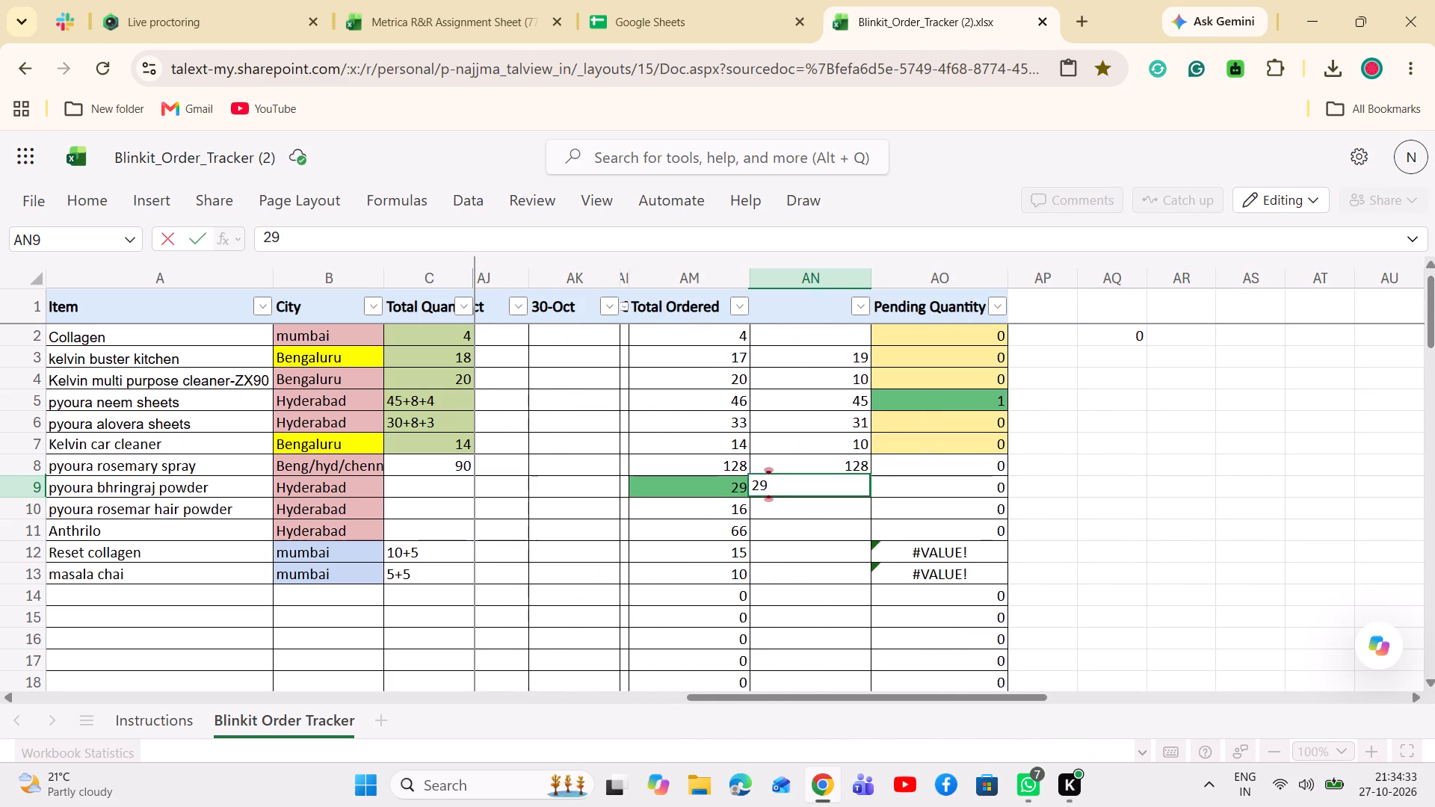
left_click(835, 503)
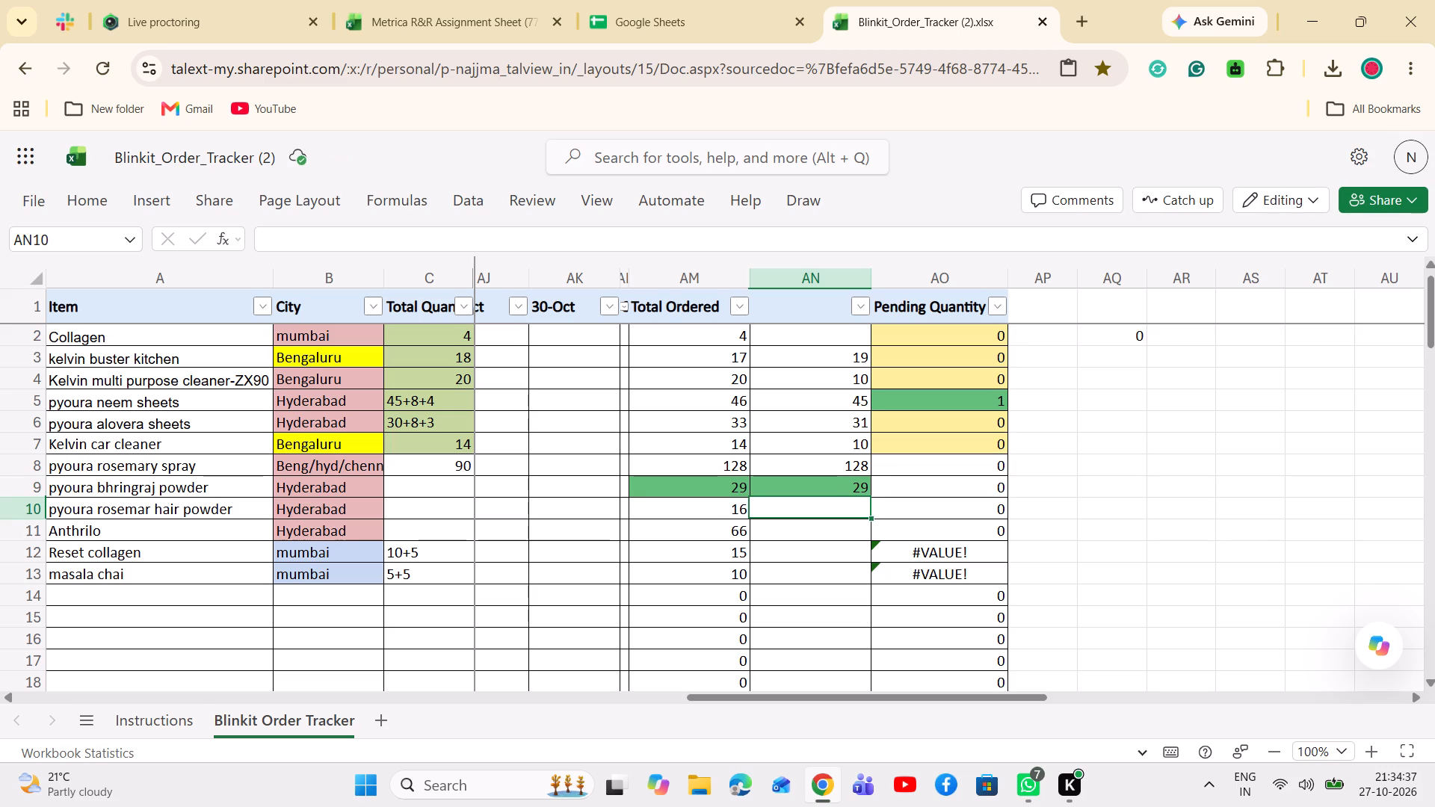
Examine the pyoura rosemar hair powder row's daily entries from 01-Oct to 30-Oct to work out its order sum.
key("Left")
key("Left")
key("Left")
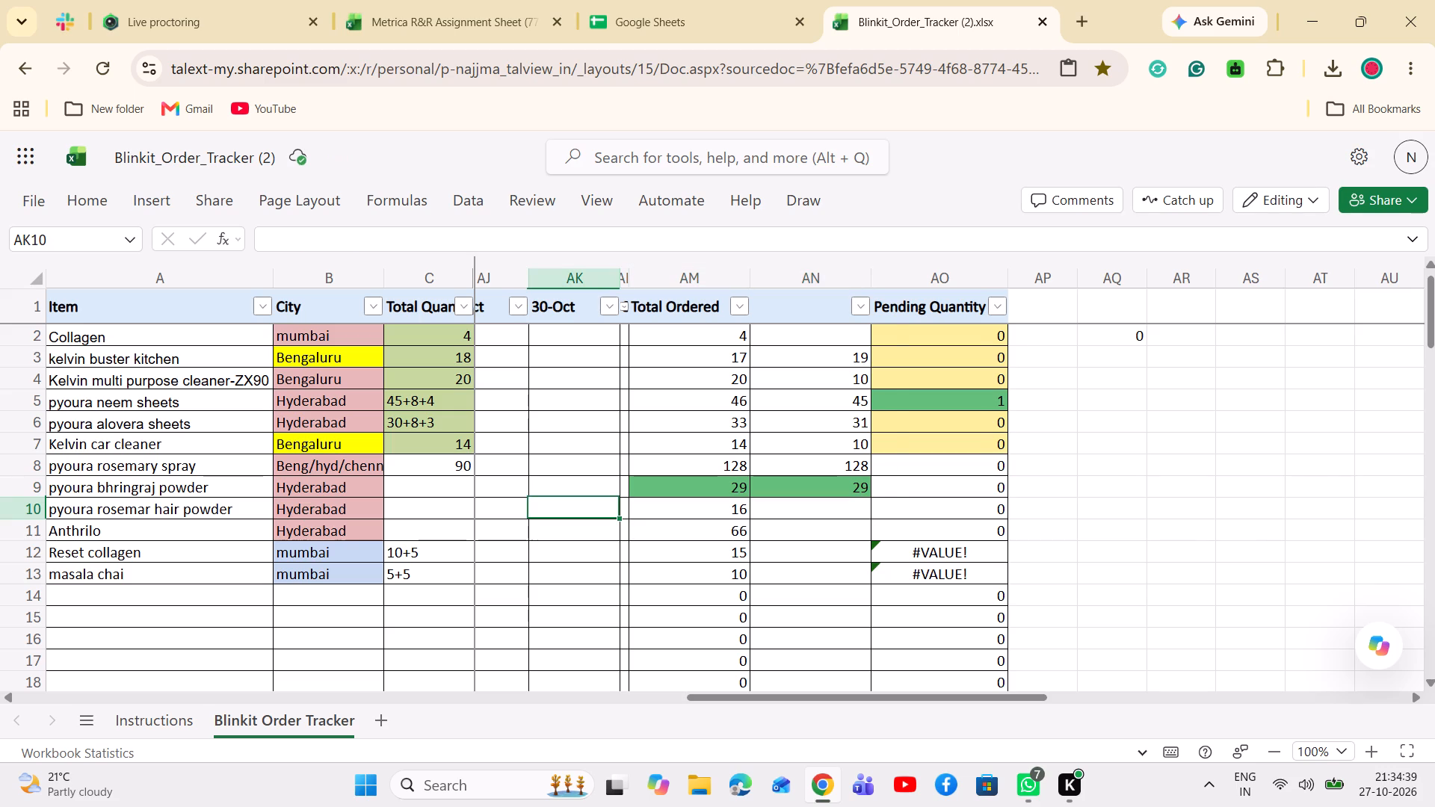
key("Left")
key("Left")
key("Left")
key("Left")
key("Left")
key("Left")
key("Left")
key("Left")
key("Left")
key("Left")
key("Left")
key("Left")
key("Left")
key("Left")
key("Left")
key("Left")
key("Left")
key("Left")
key("Left")
key("Left")
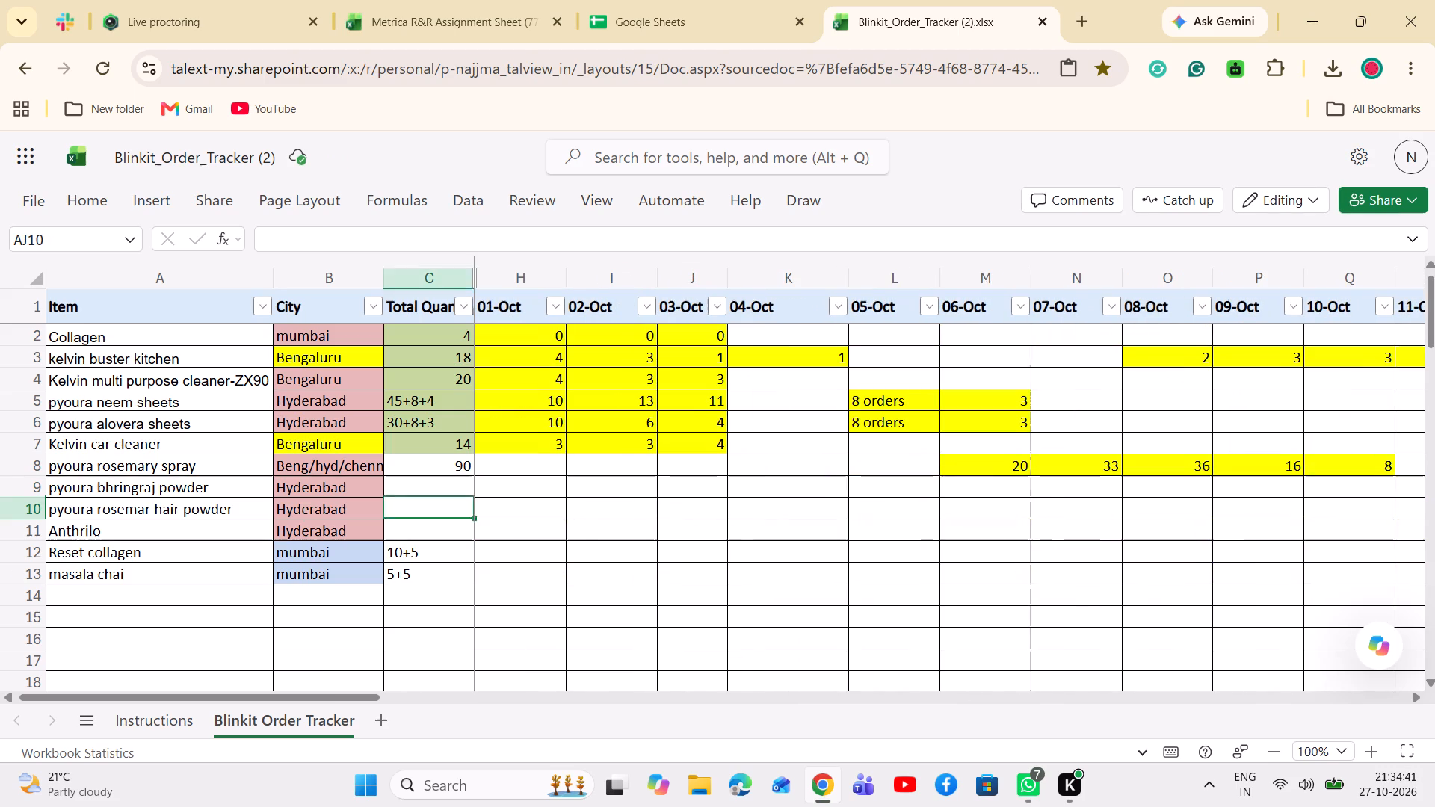
key("Right")
key("Right")
key("Right")
key("Right")
key("Right")
key("Right")
key("Right")
key("Right")
key("Right")
key("Right")
key("Right")
key("Right")
key("Right")
key("Right")
key("Right")
key("Right")
key("Right")
key("Right")
key("Right")
key("Right")
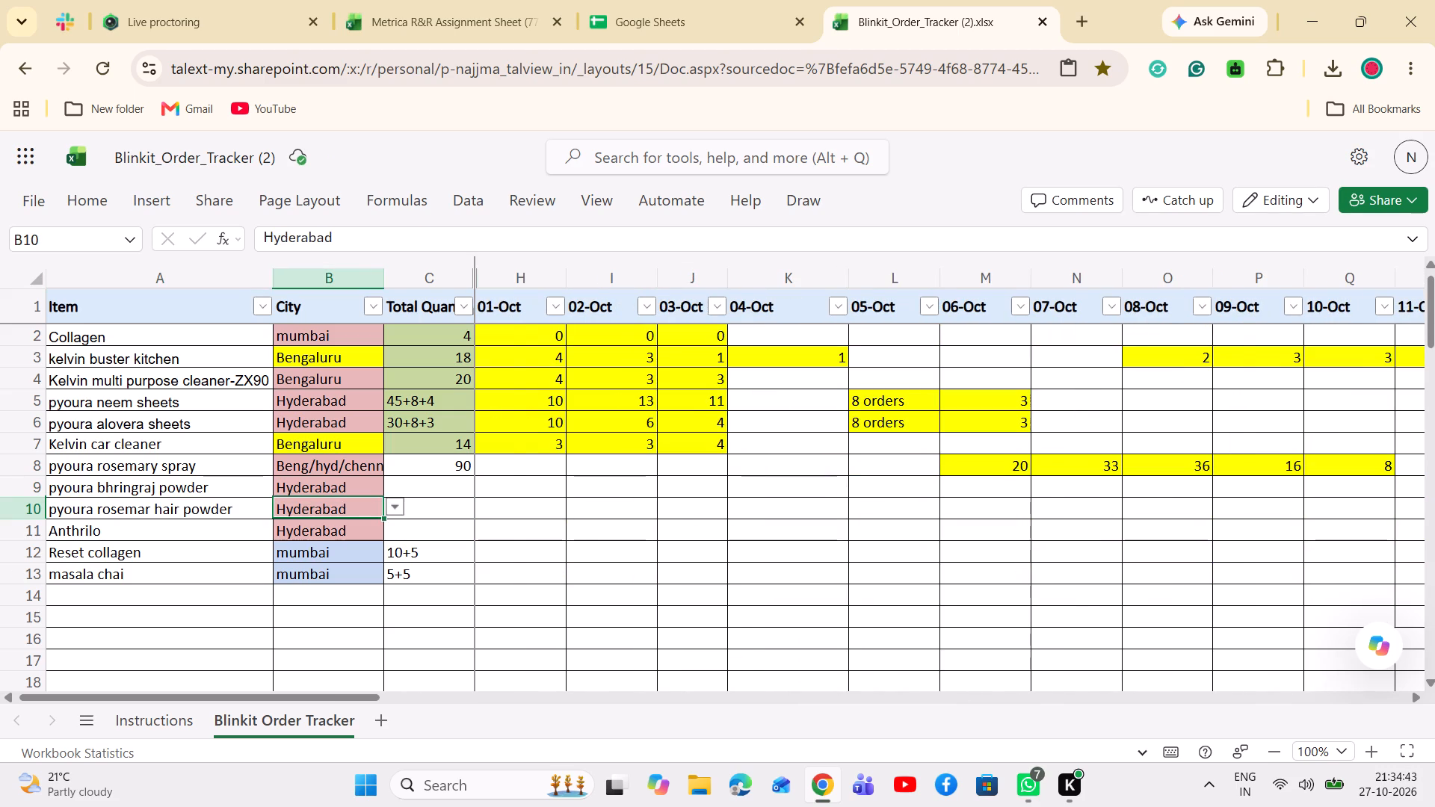
key("Right")
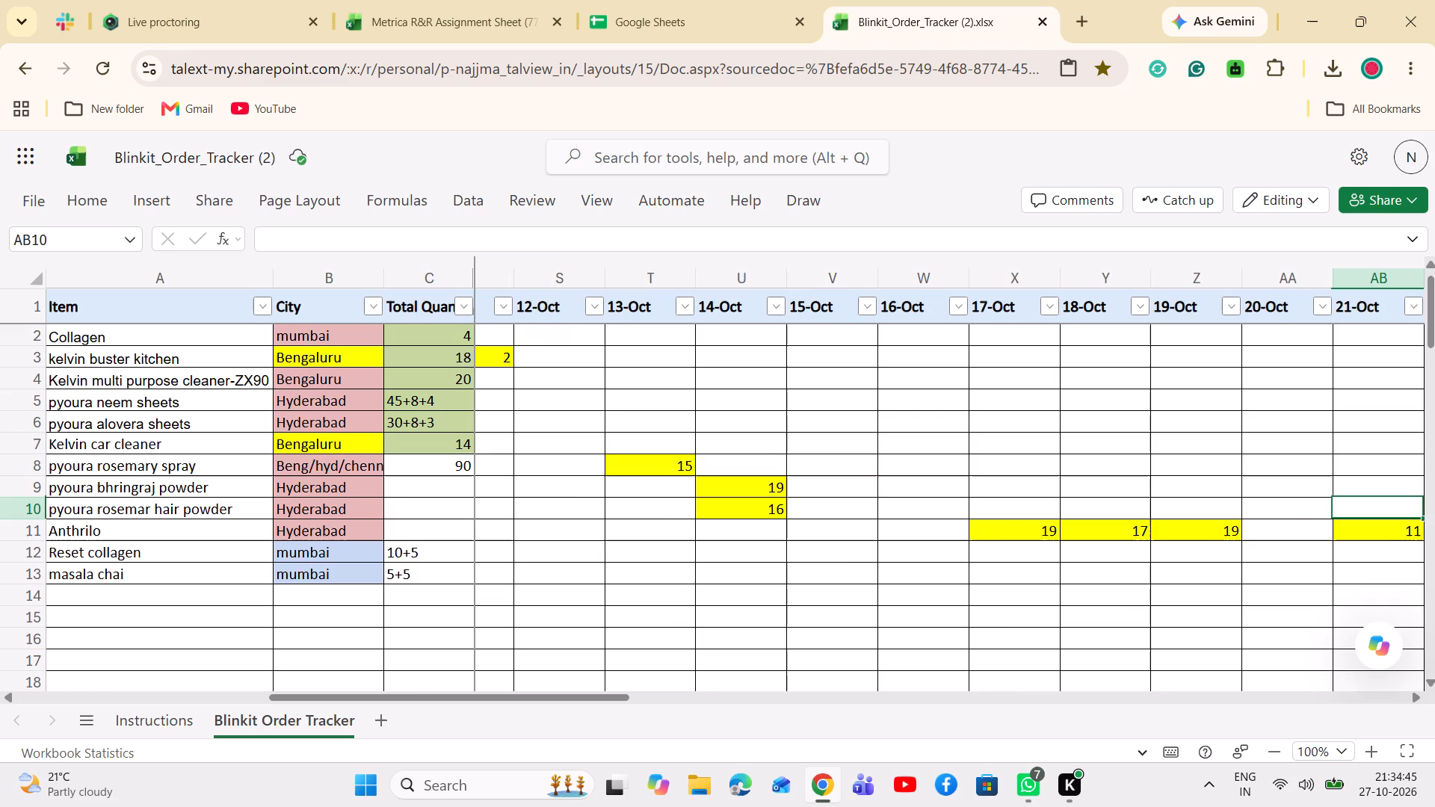
key("Left")
key("Left")
key("Left")
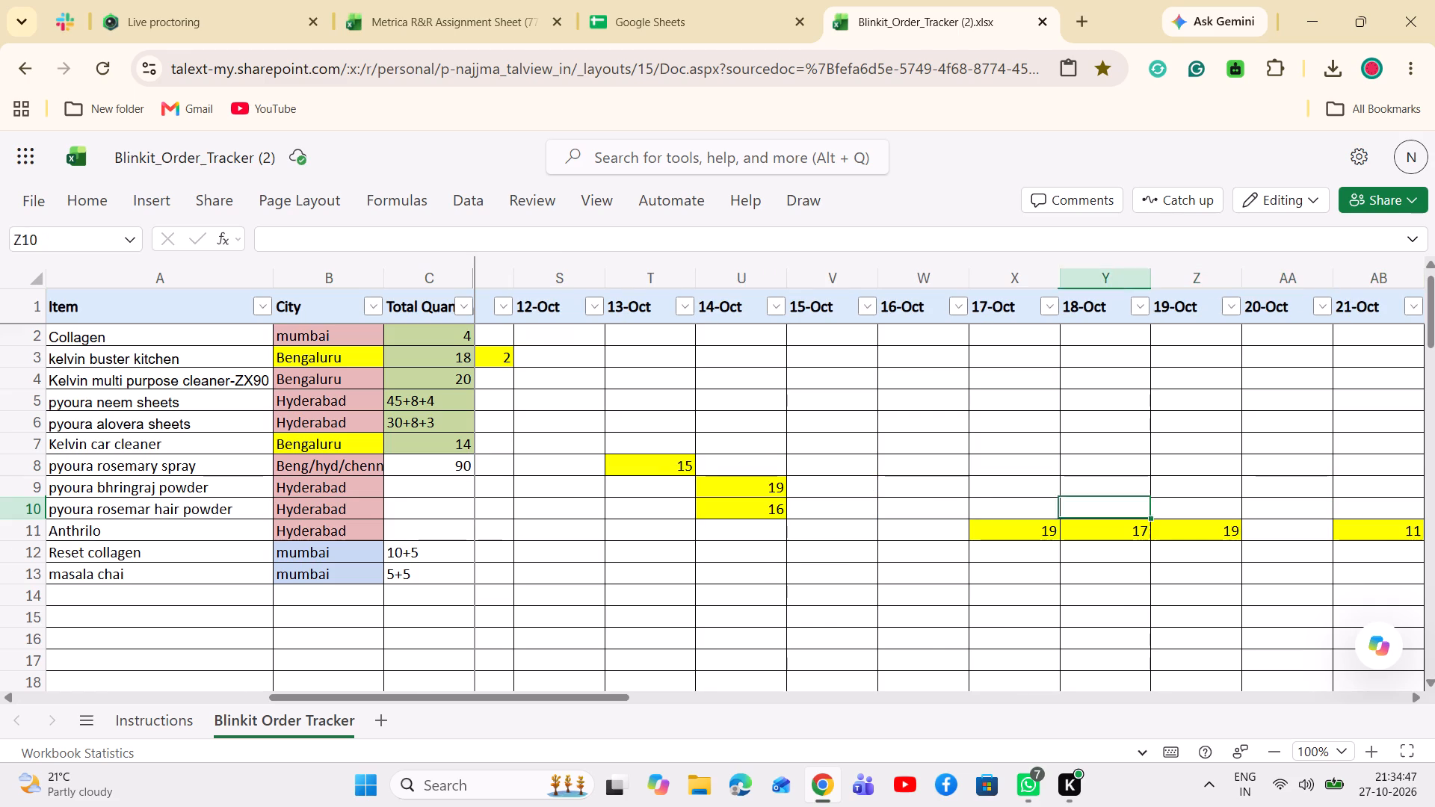
key("Left")
key("Left")
key("Left")
key("Left")
key("Right")
key("Right")
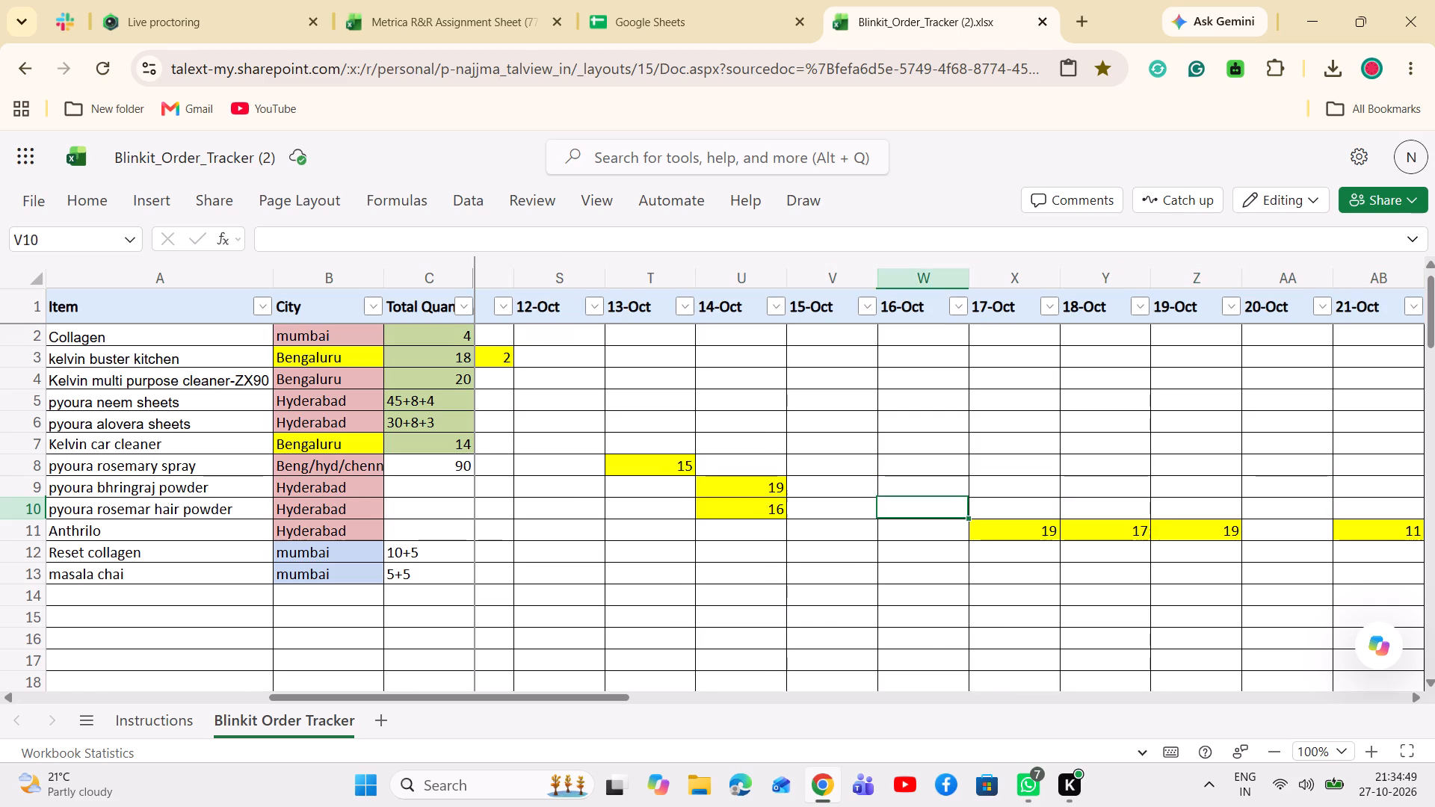
key("Right")
key("Right")
key("Right")
key("Right")
key("Right")
key("Right")
key("Right")
key("Right")
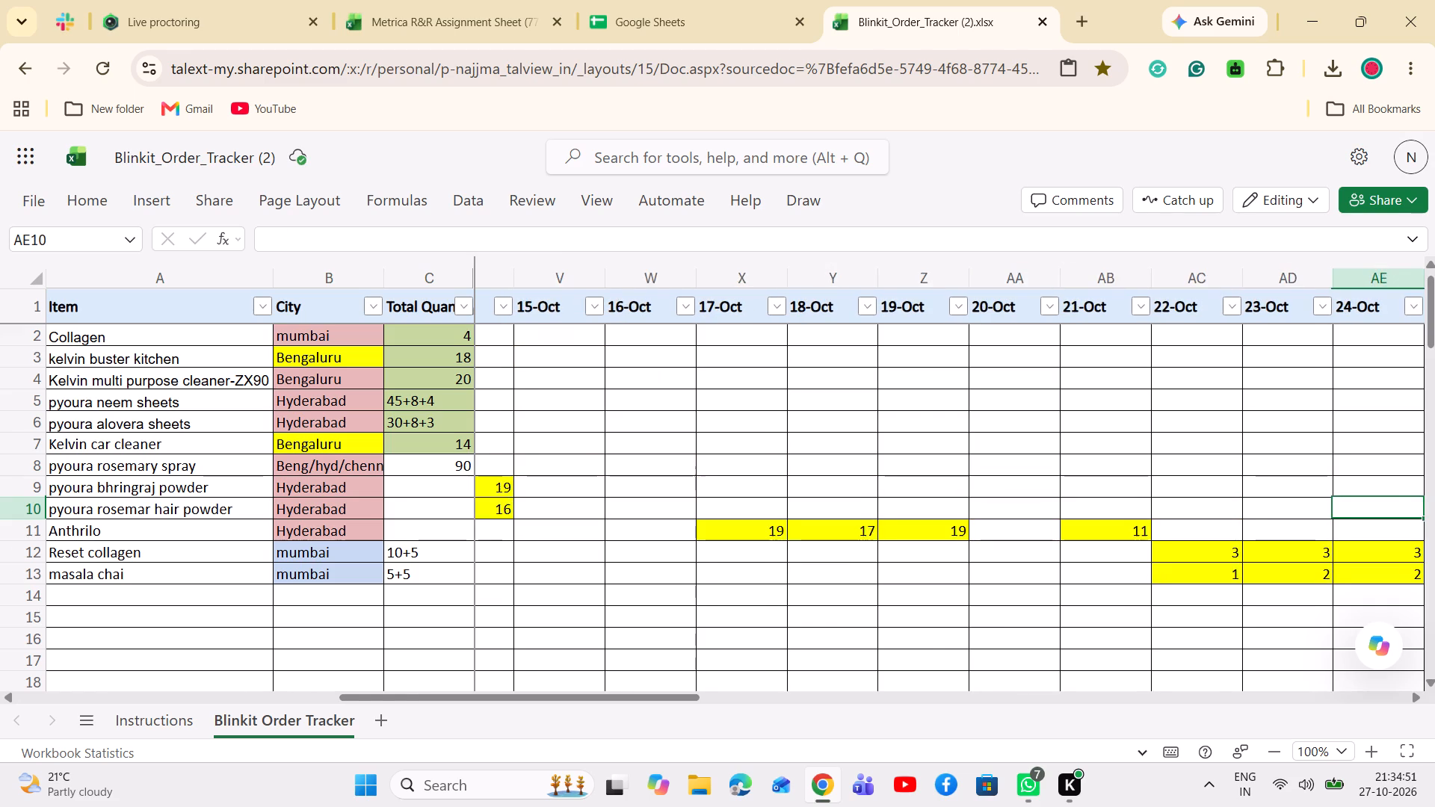
key("Right")
key("Right")
key("Right")
key("Right")
key("Right")
key("Right")
key("Right")
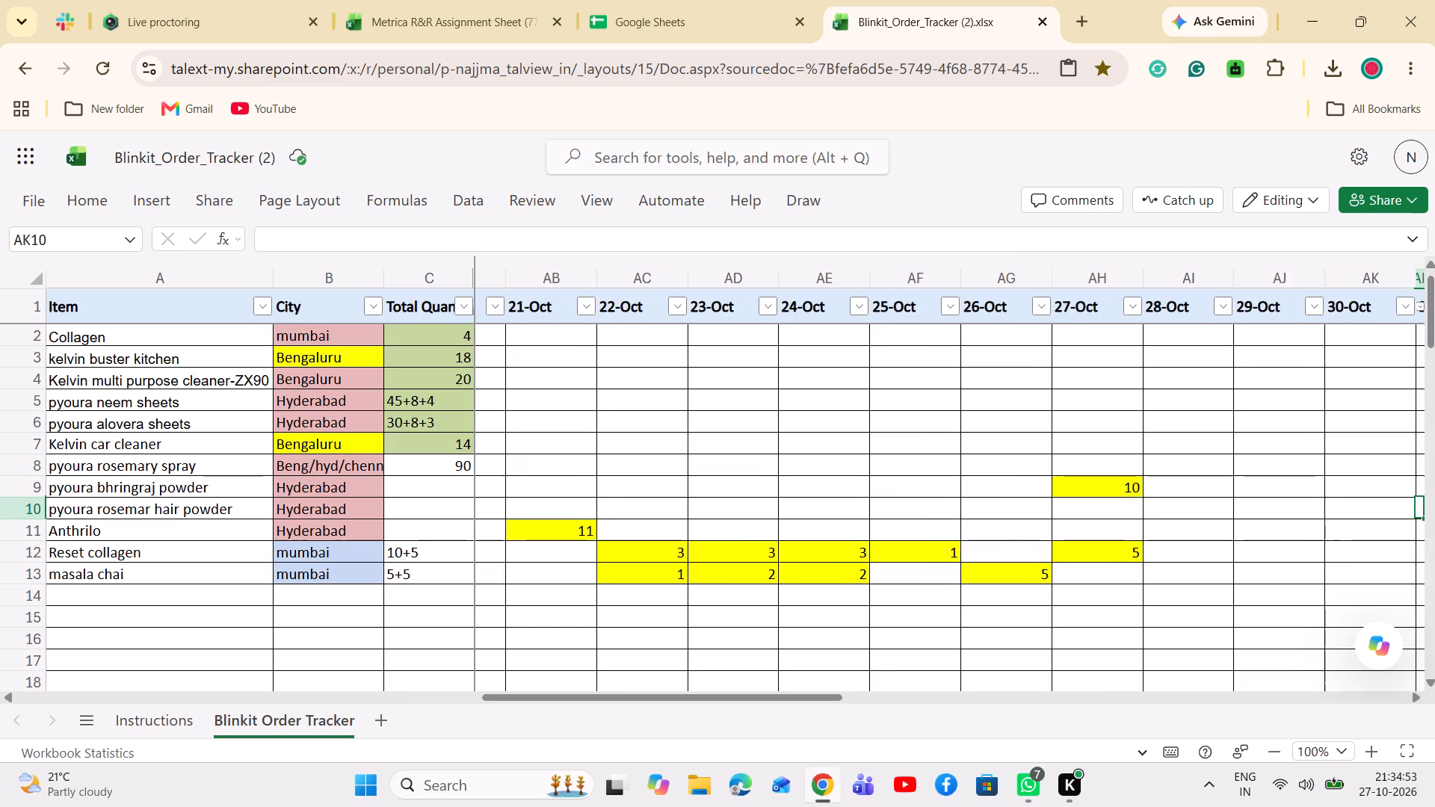
Record 16 beside Total Ordered for pyoura rosemar hair powder.
key("Right")
key("Right")
key("1")
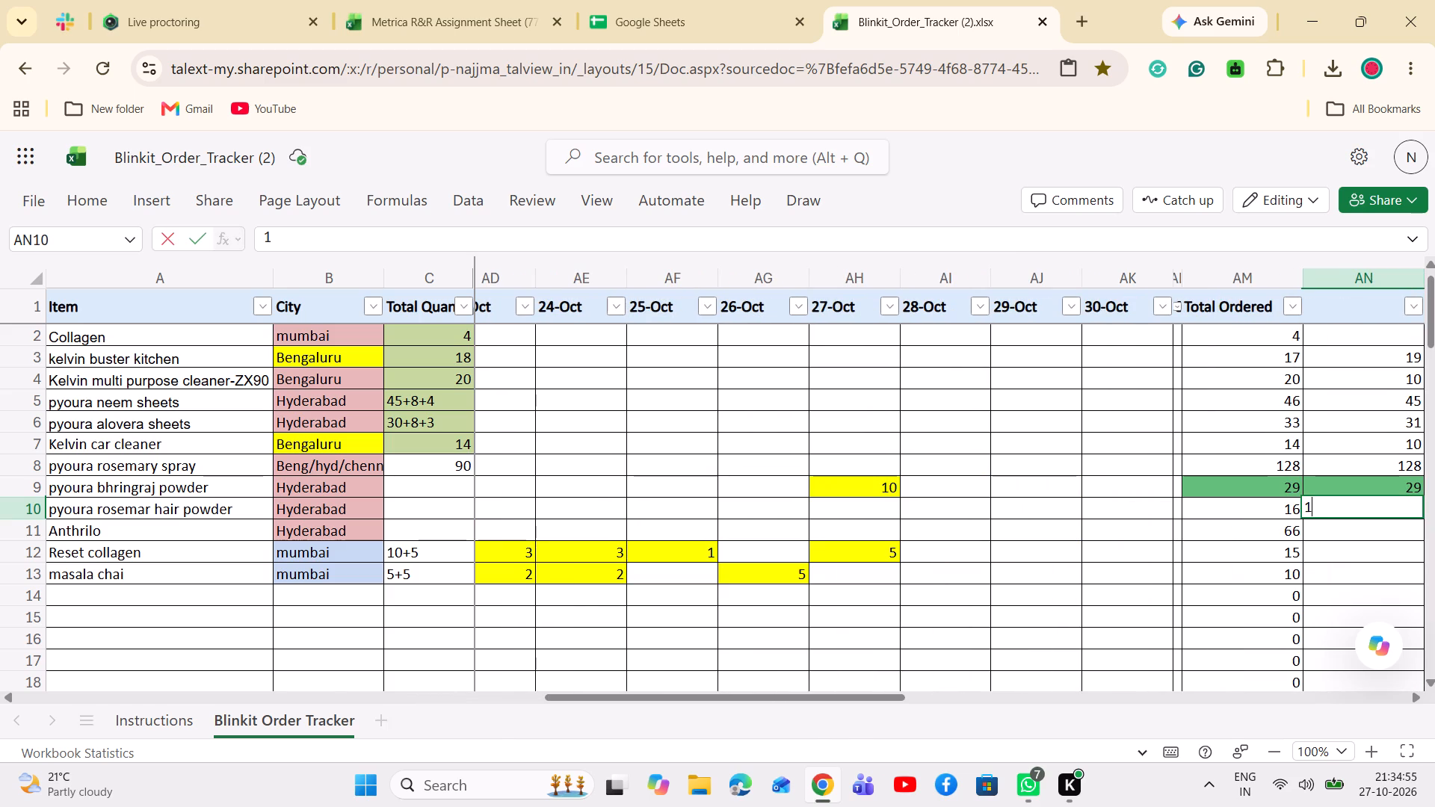
key("6")
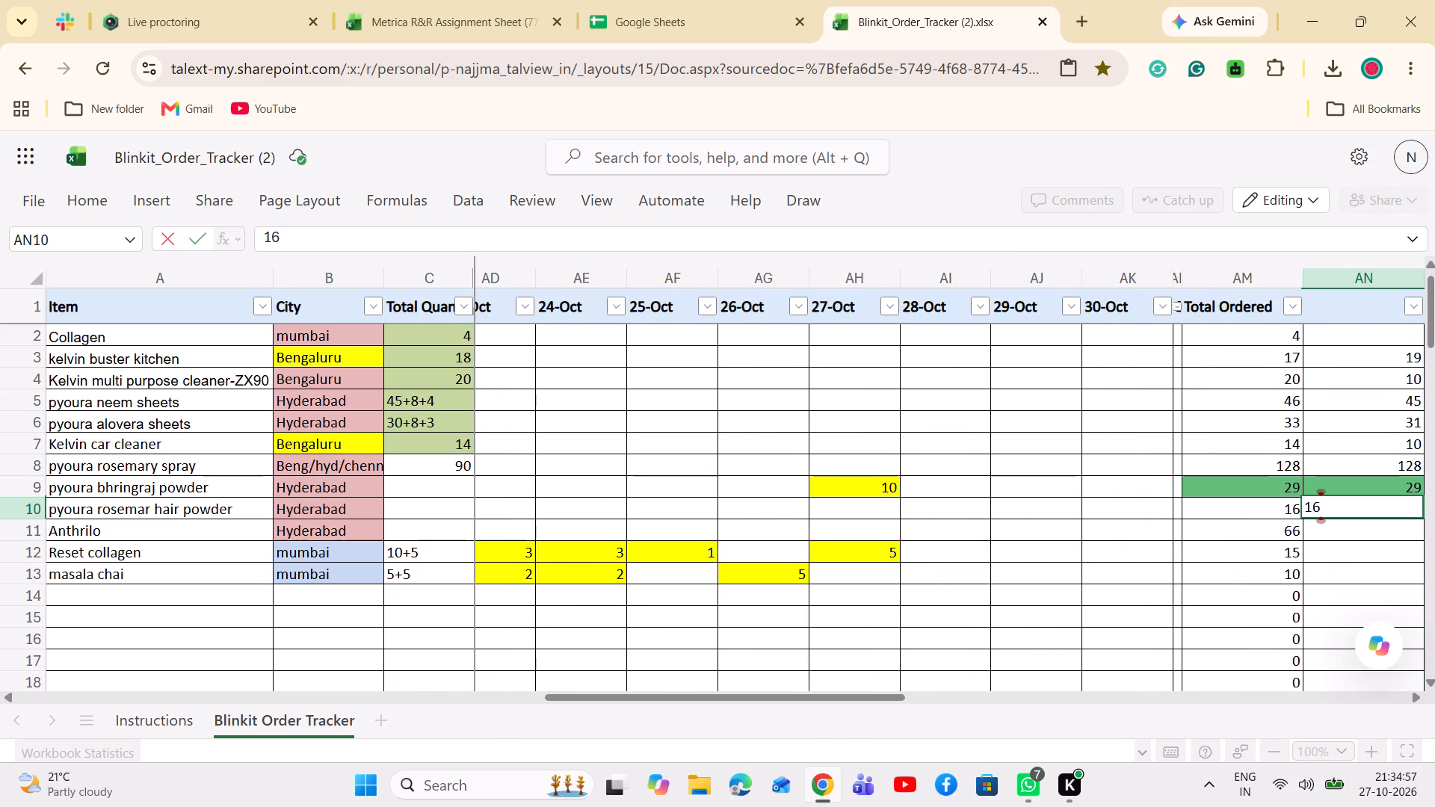
left_click(1123, 531)
Examine the Anthrilo row's daily entries across the October dates from 30-Oct back to 01-Oct and forward to 17-Oct.
key("Left")
key("Left")
key("Left")
key("Left")
key("Left")
key("Left")
key("Left")
key("Left")
key("Left")
key("Left")
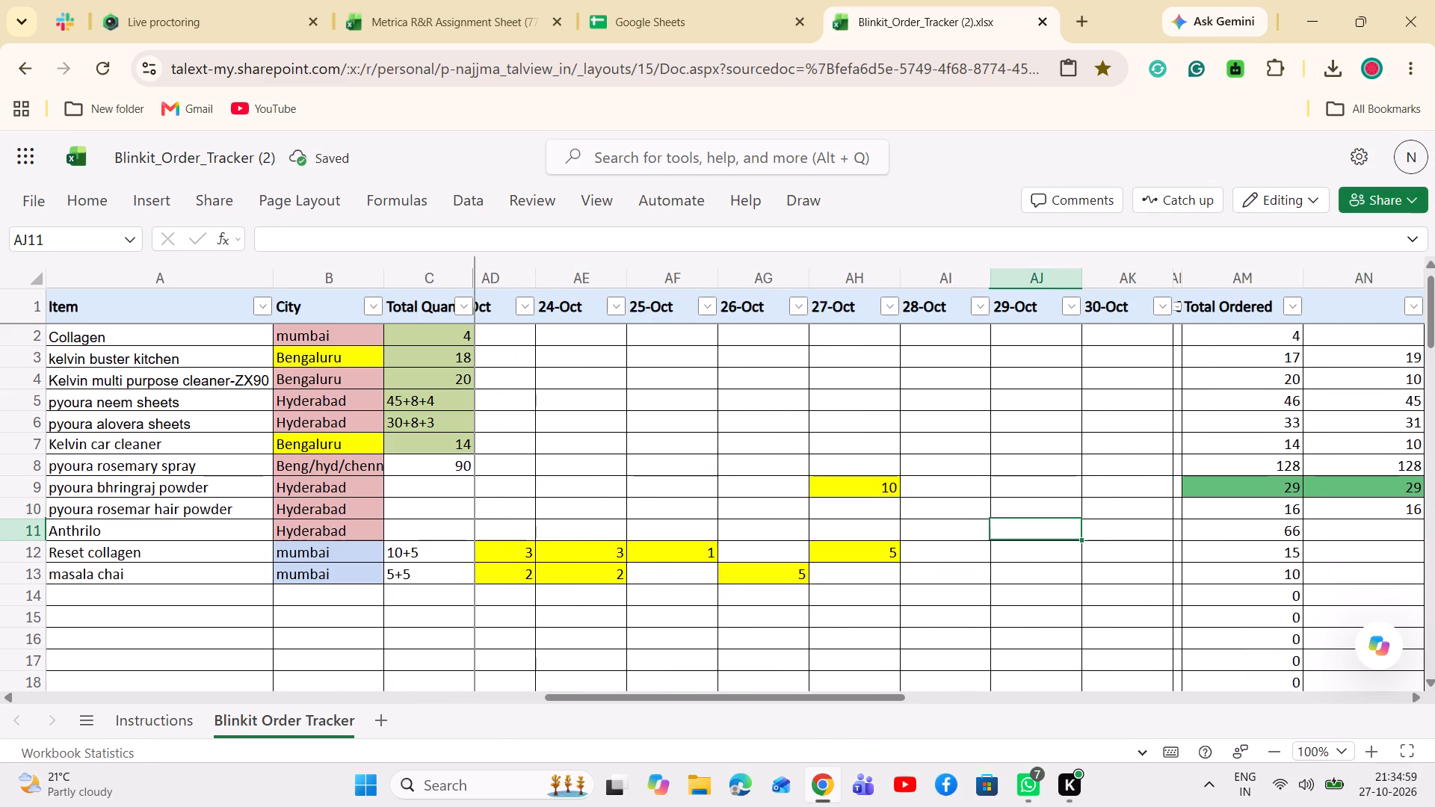
key("Left")
key("Left")
key("Left")
key("Left")
key("Left")
key("Left")
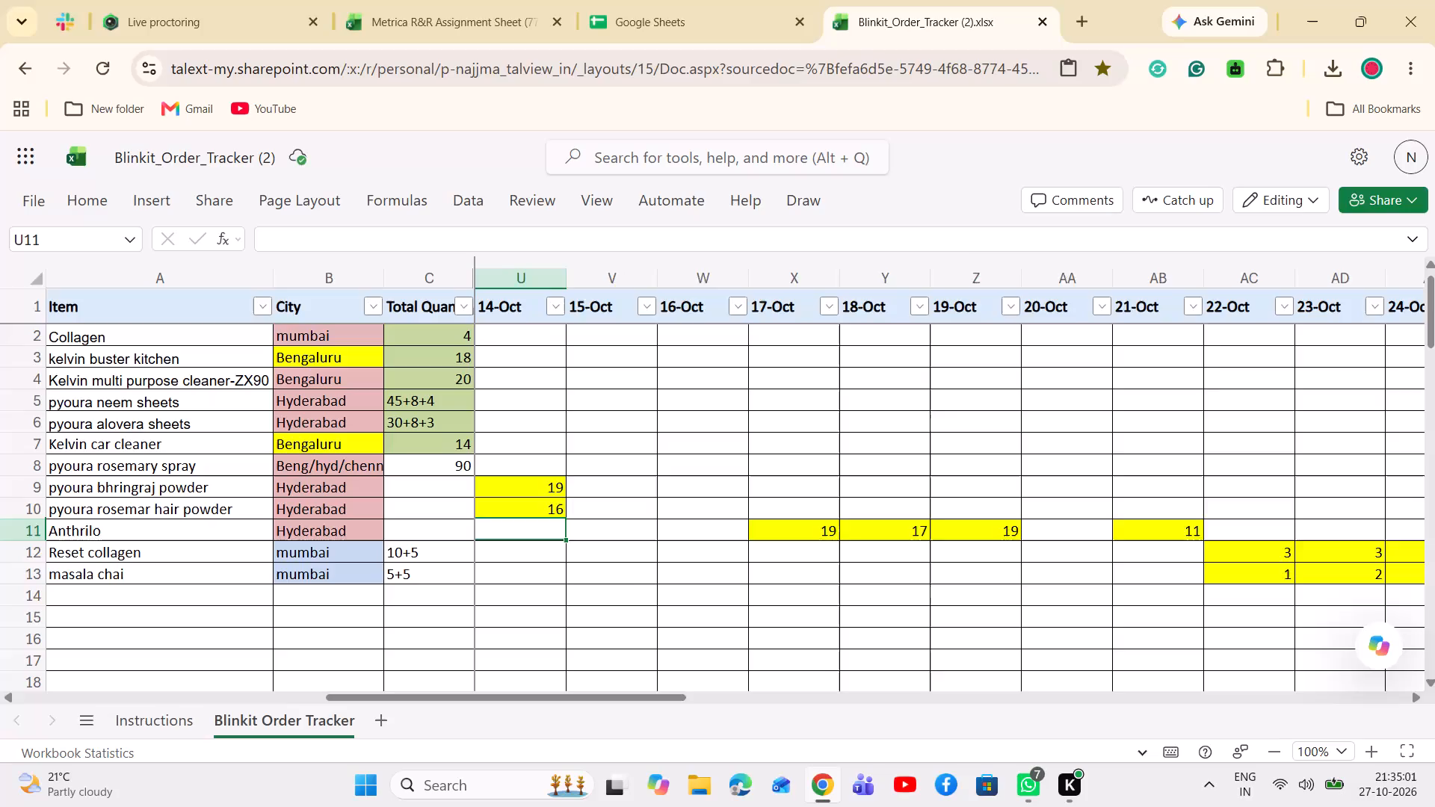
key("Left")
key("Left")
key("Left")
key("Left")
key("Left")
key("Left")
key("Left")
key("Left")
key("Left")
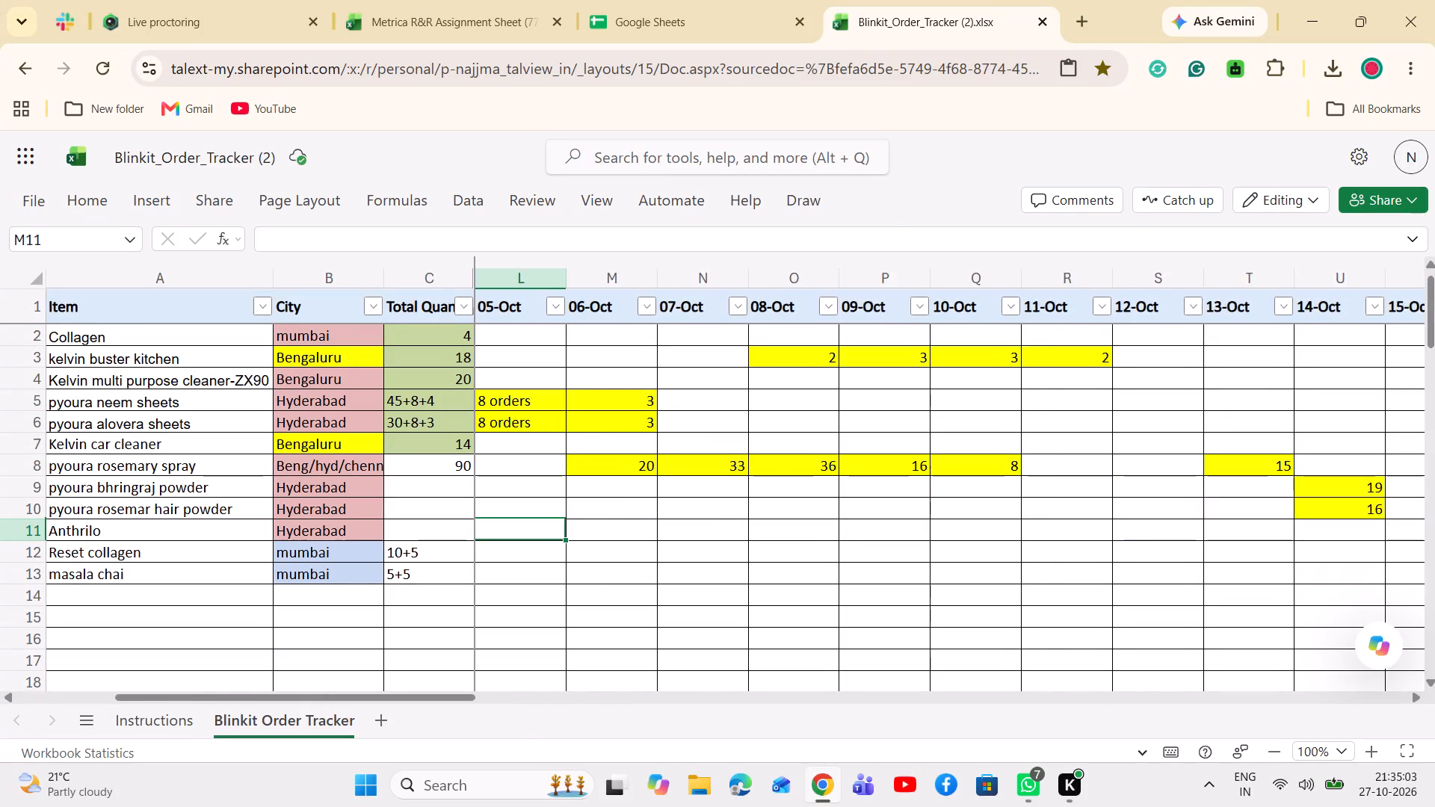
key("Left")
key("Left")
key("Left")
key("Left")
key("Left")
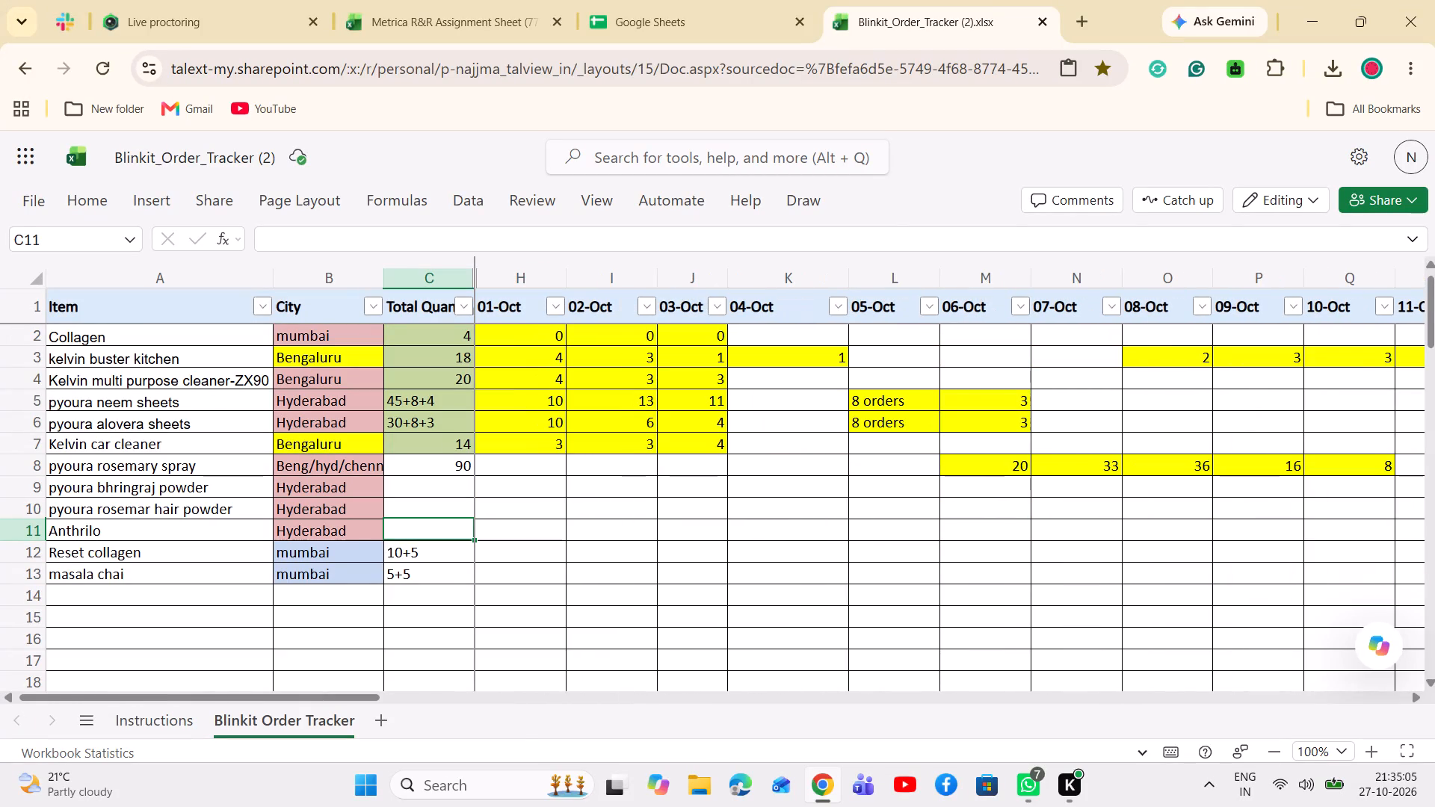
key("Right")
key("Right")
key("Right")
key("Right")
key("Right")
key("Right")
key("Right")
key("Right")
key("Right")
key("Right")
key("Right")
key("Right")
key("Right")
key("Right")
key("Right")
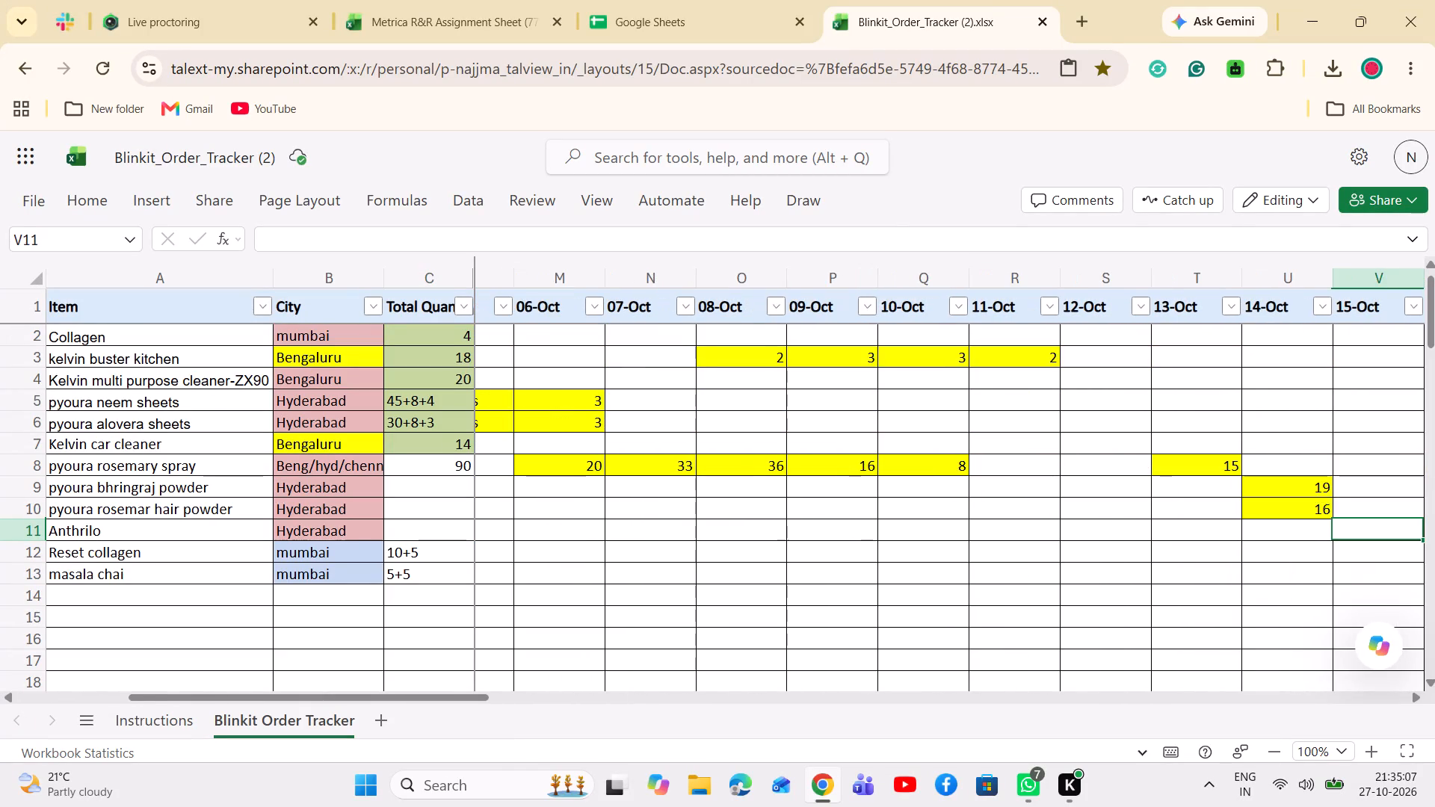
key("Right")
key("Right")
key("Right")
key("Right")
Select the Anthrilo row from 17-Oct to 30-Oct to check its order sum.
left_click_drag(1185, 530, 1233, 530)
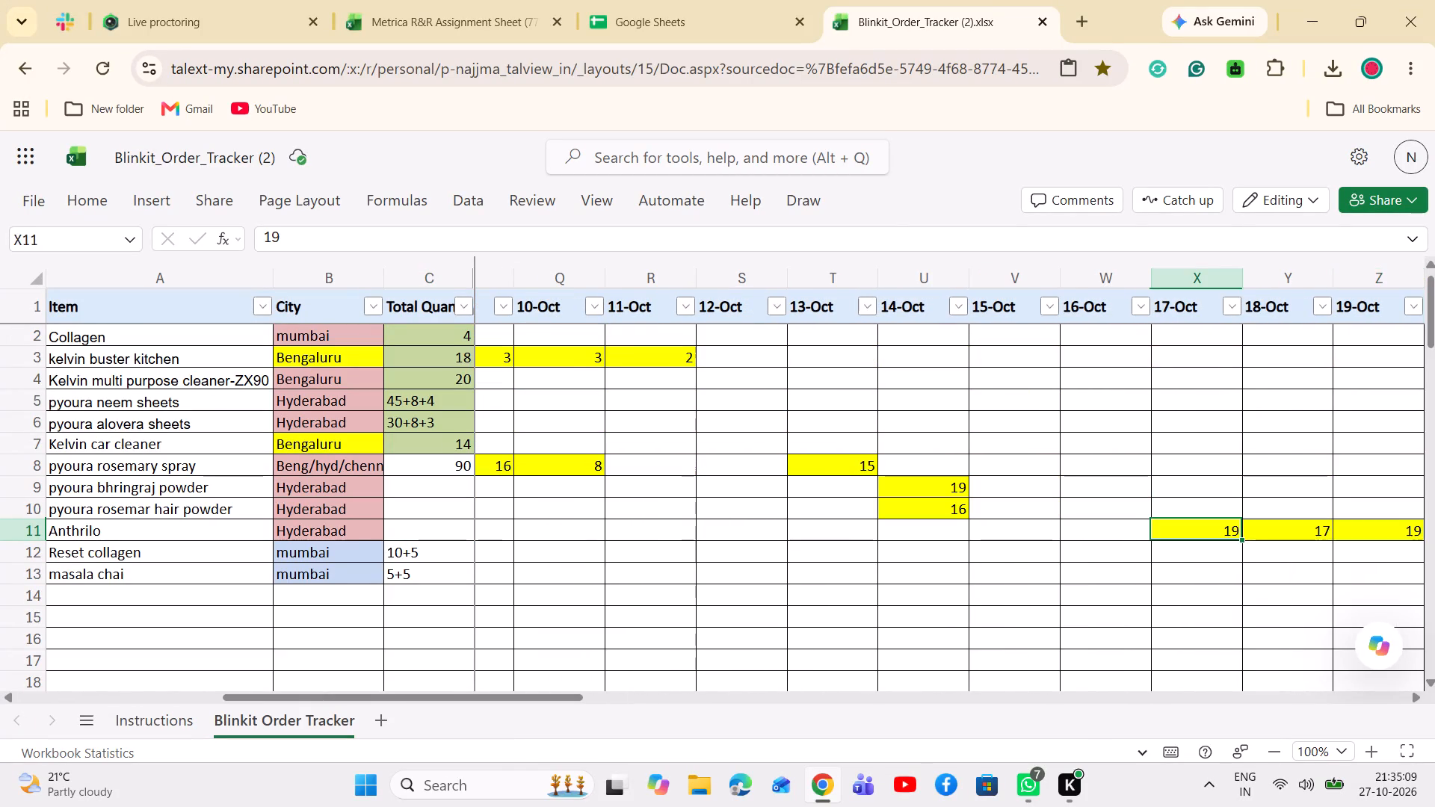
left_click_drag(1233, 530, 1384, 531)
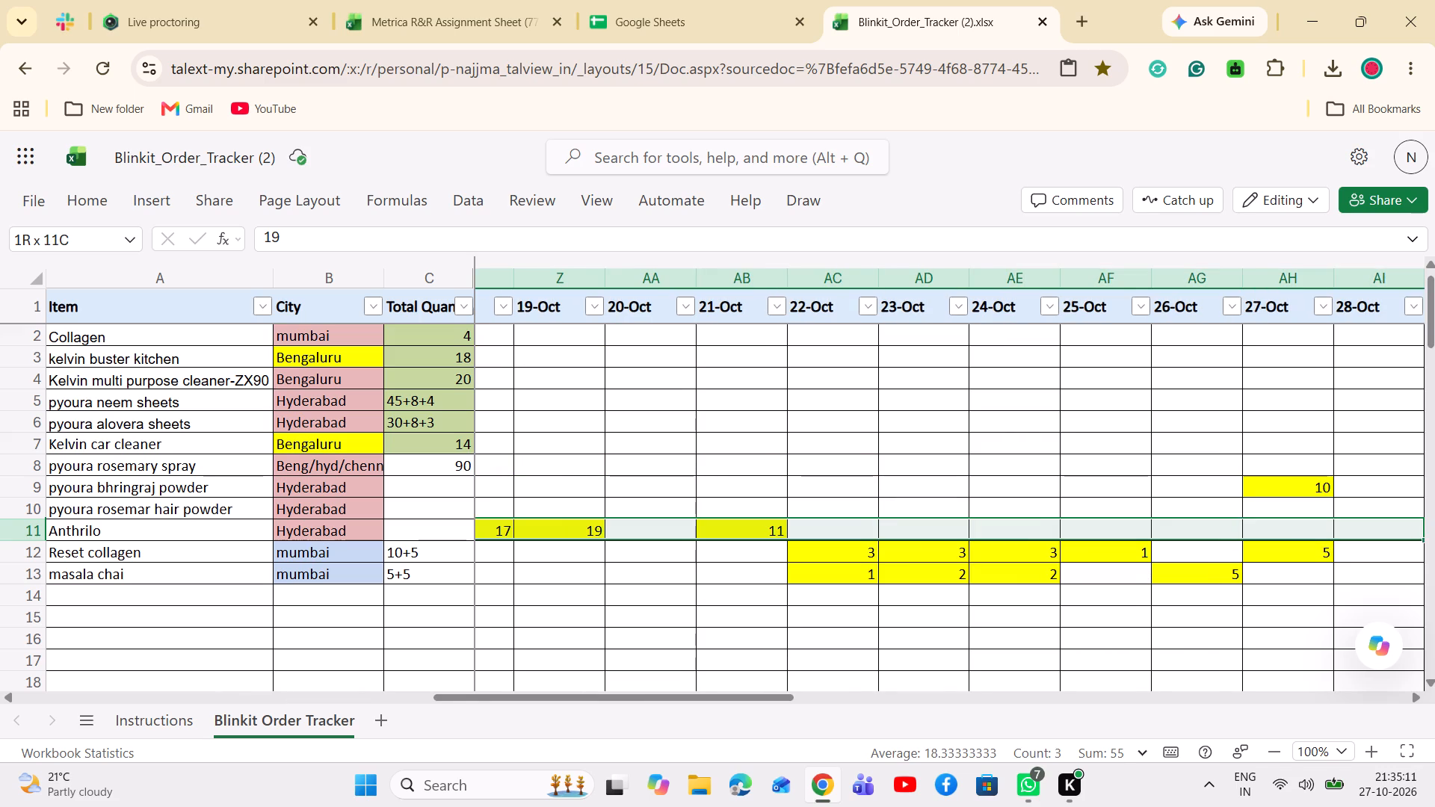
left_click_drag(1384, 531, 630, 532)
Record 66 beside Total Ordered for Anthrilo.
left_click(873, 538)
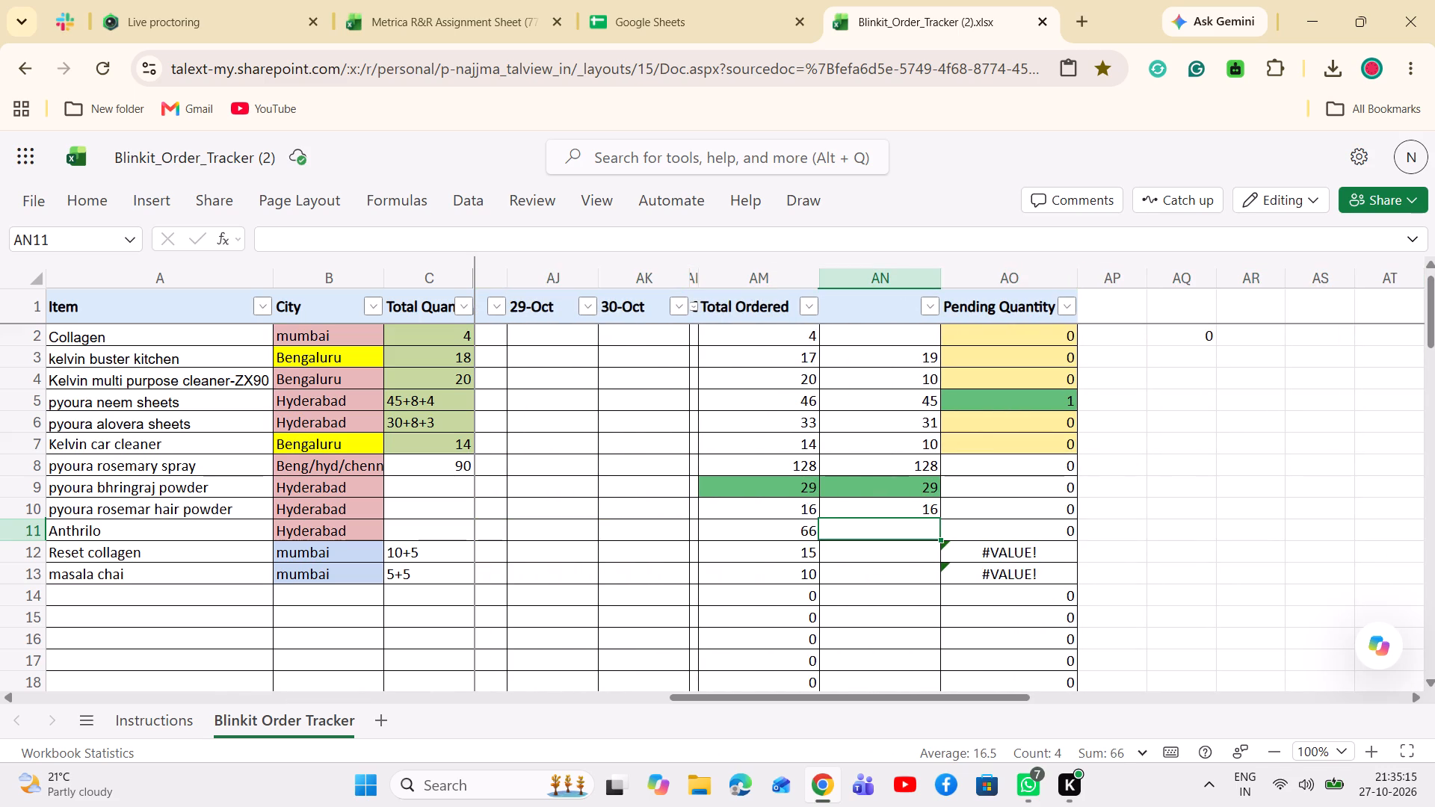
type("66")
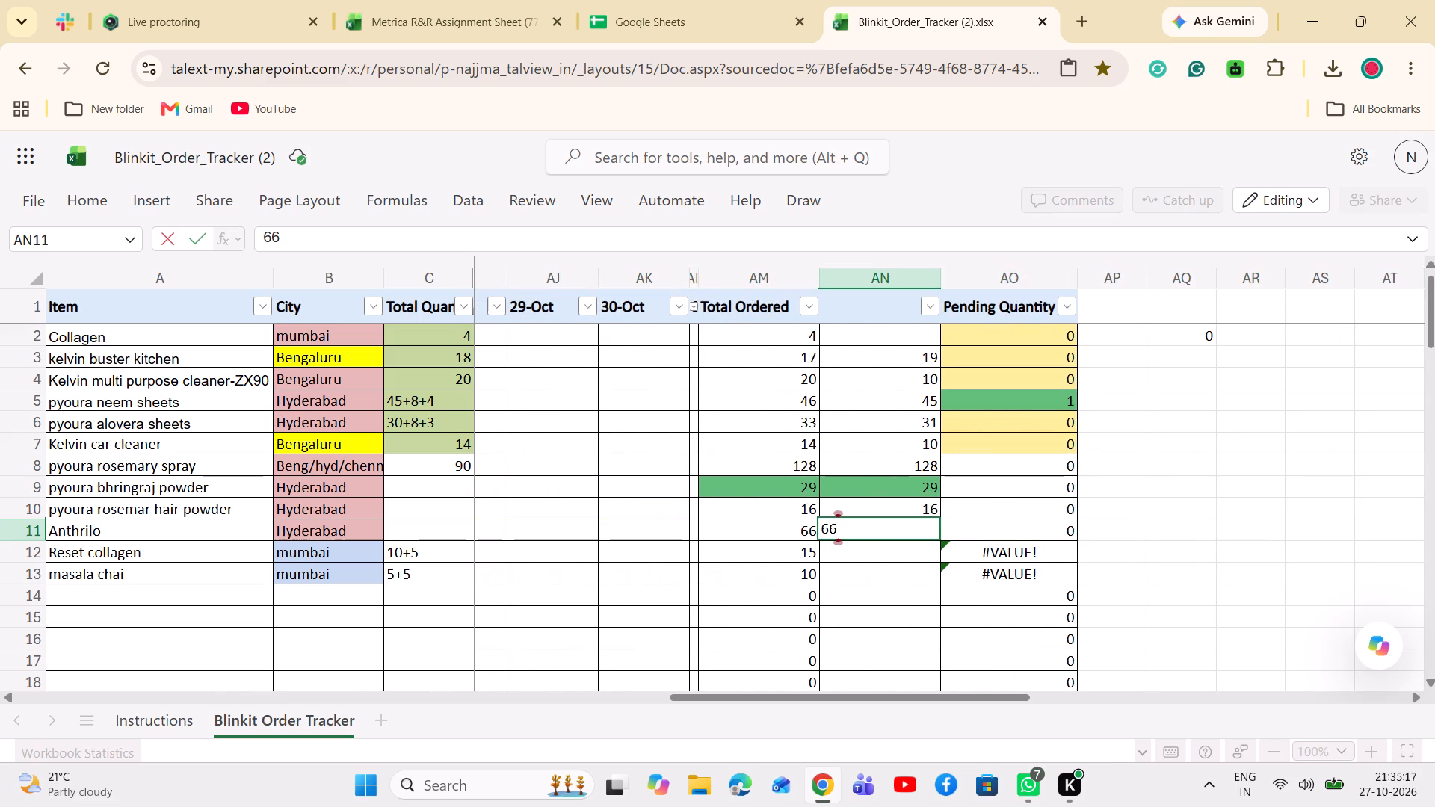
left_click(894, 555)
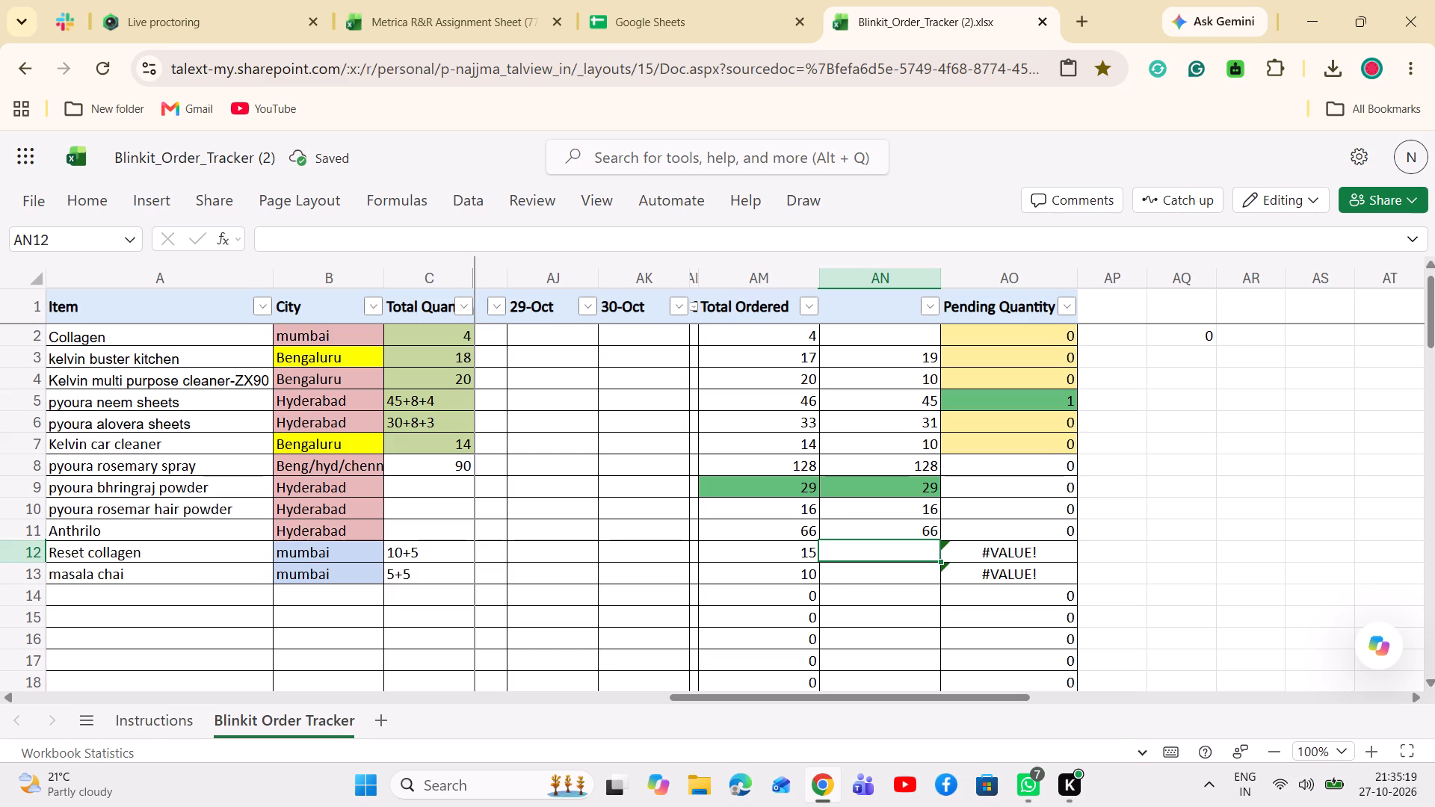
Examine the Reset collagen row's daily entries from 01-Oct to 30-Oct to work out its order sum.
left_click(644, 576)
left_click(667, 548)
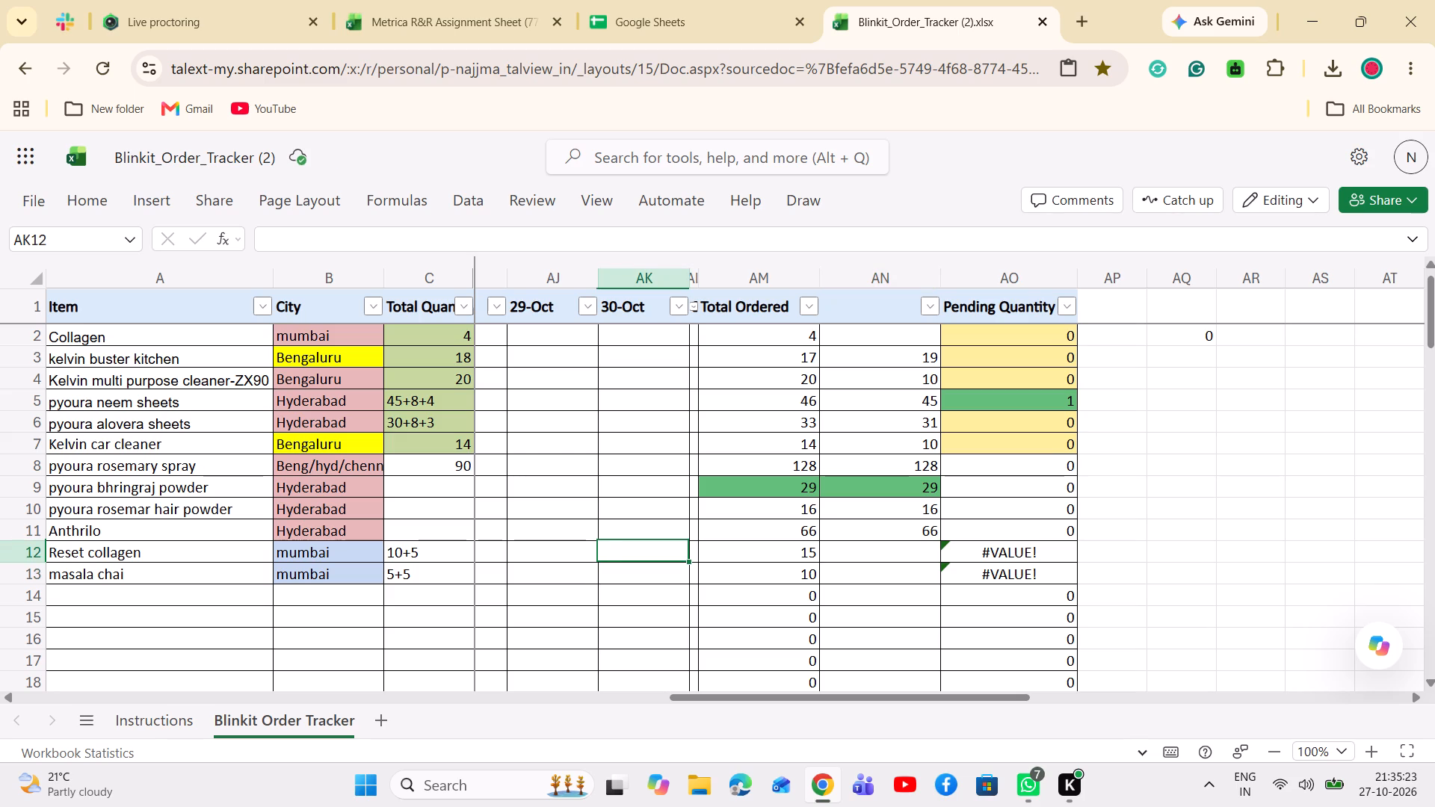
key("Left")
key("Left")
key("Left")
key("Left")
key("Left")
key("Left")
key("Left")
key("Left")
key("Left")
key("Left")
key("Left")
key("Left")
key("Left")
key("Left")
key("Left")
key("Left")
key("Left")
key("Left")
key("Left")
key("Left")
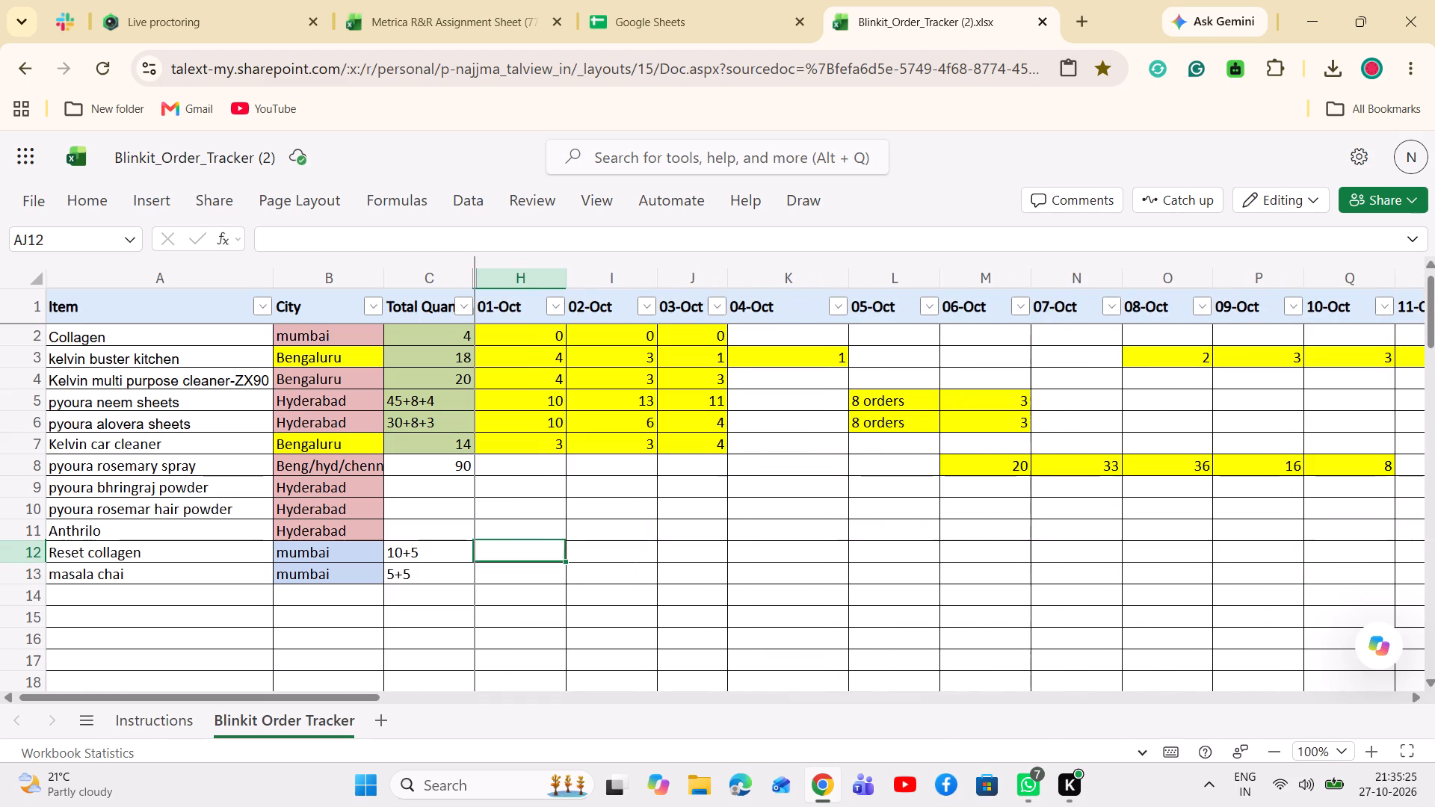
key("Right")
key("Right")
key("Right")
key("Right")
key("Right")
key("Right")
key("Right")
key("Right")
key("Right")
key("Right")
key("Right")
key("Right")
key("Right")
key("Right")
key("Right")
key("Right")
key("Right")
key("Right")
key("Right")
key("Right")
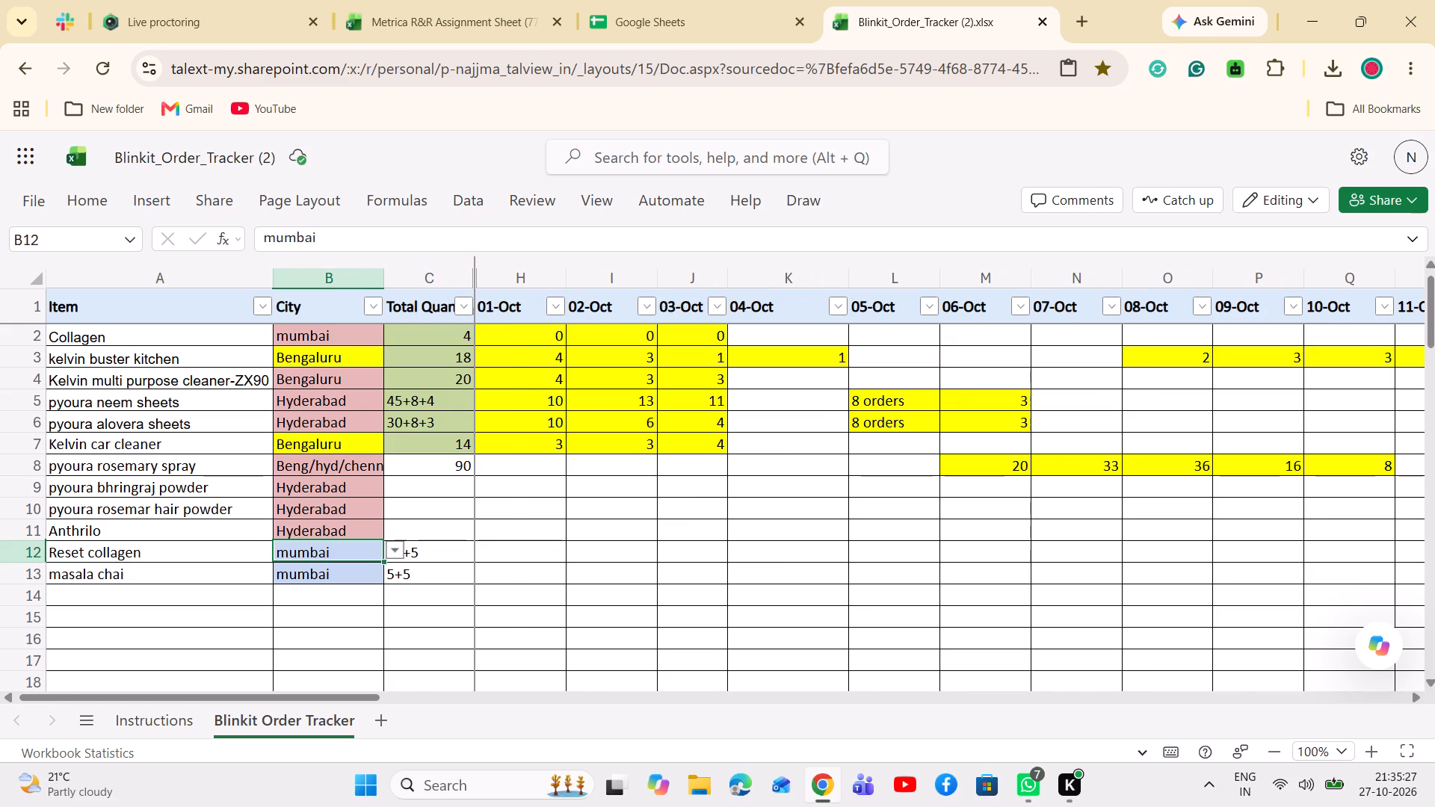
key("Right")
key("Right")
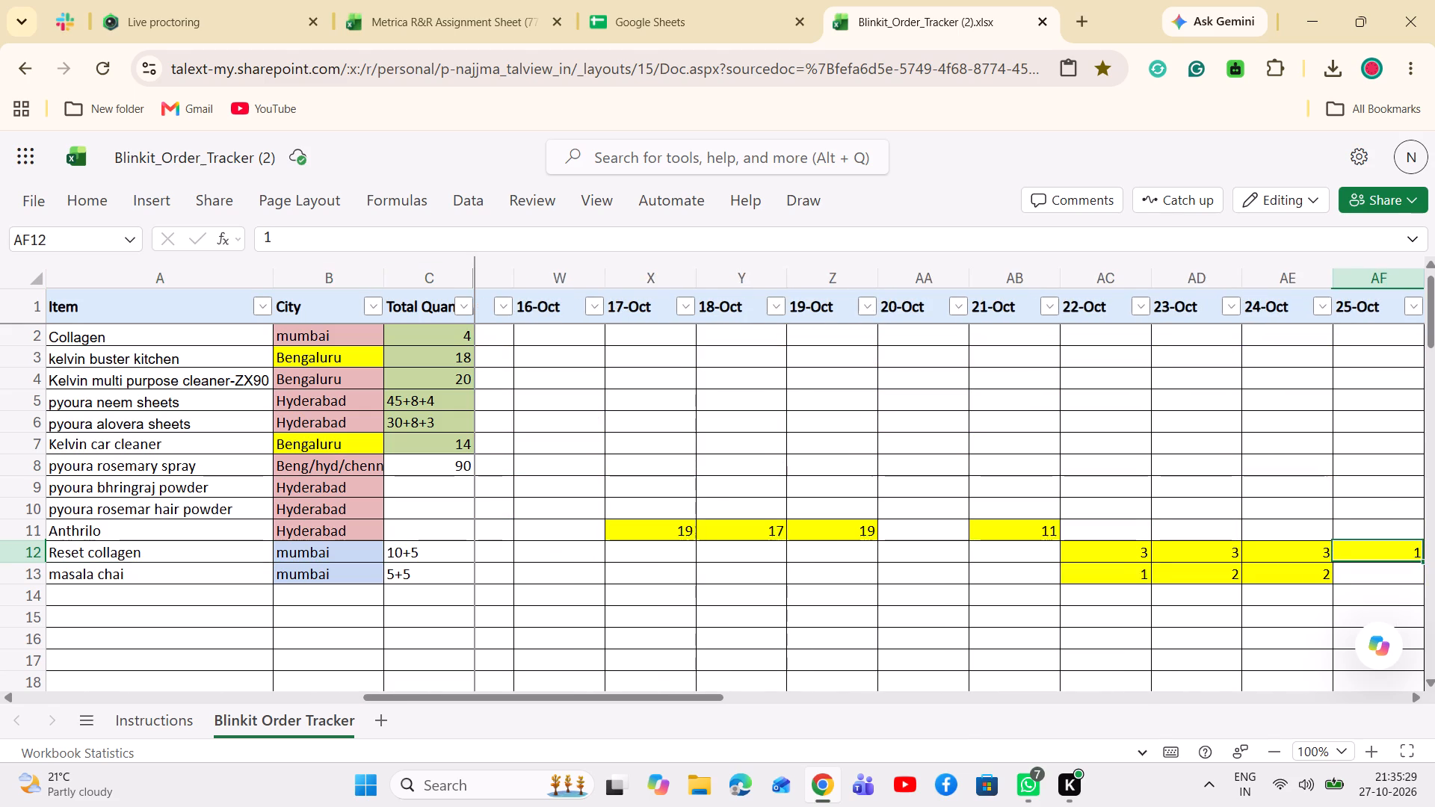
key("Right")
key("Right")
key("Right")
key("Right")
key("Right")
key("Right")
key("Right")
key("Right")
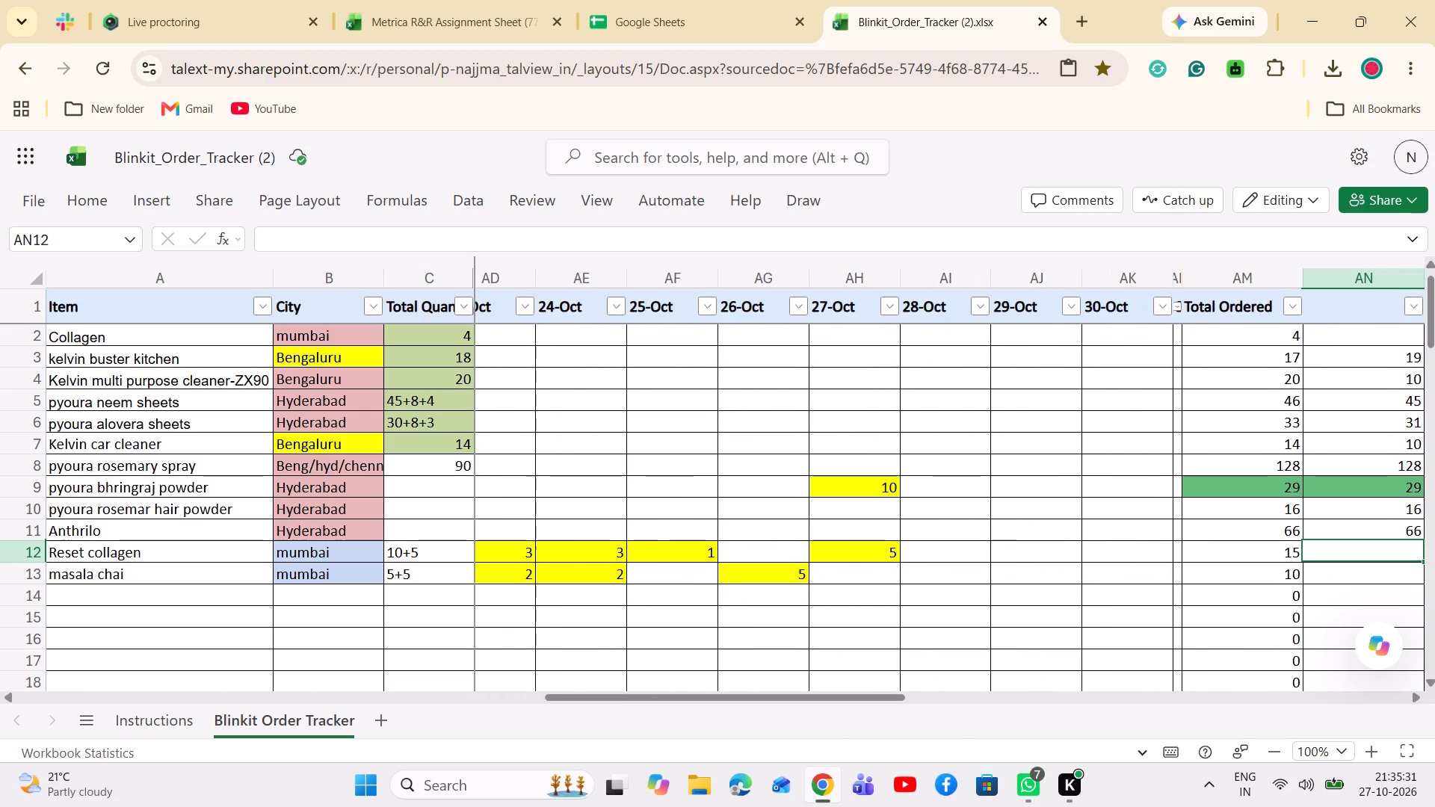
Record 15 beside Total Ordered for Reset collagen.
type("15")
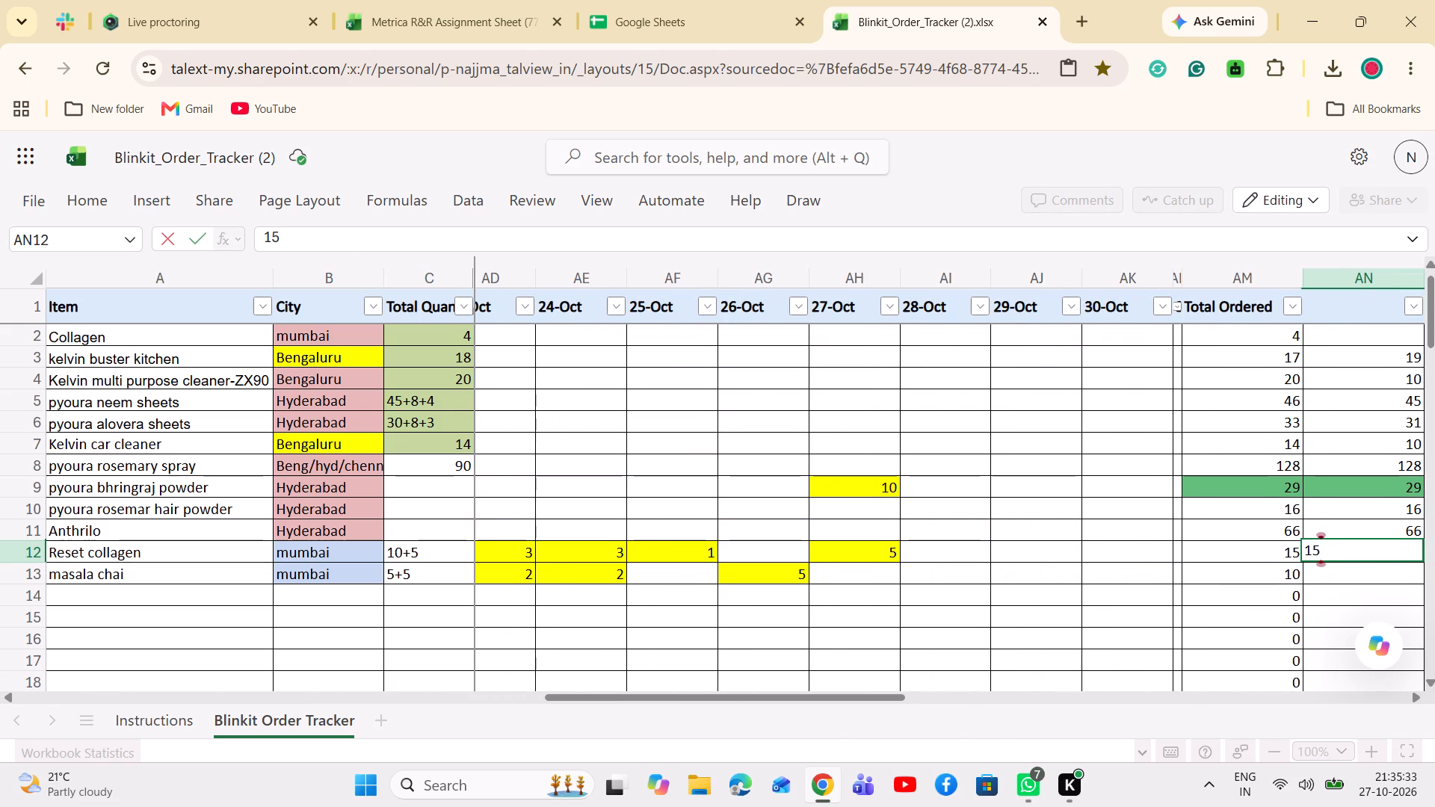
Record 10 beside Total Ordered for masala chai.
left_click(1383, 578)
key("1")
key("0")
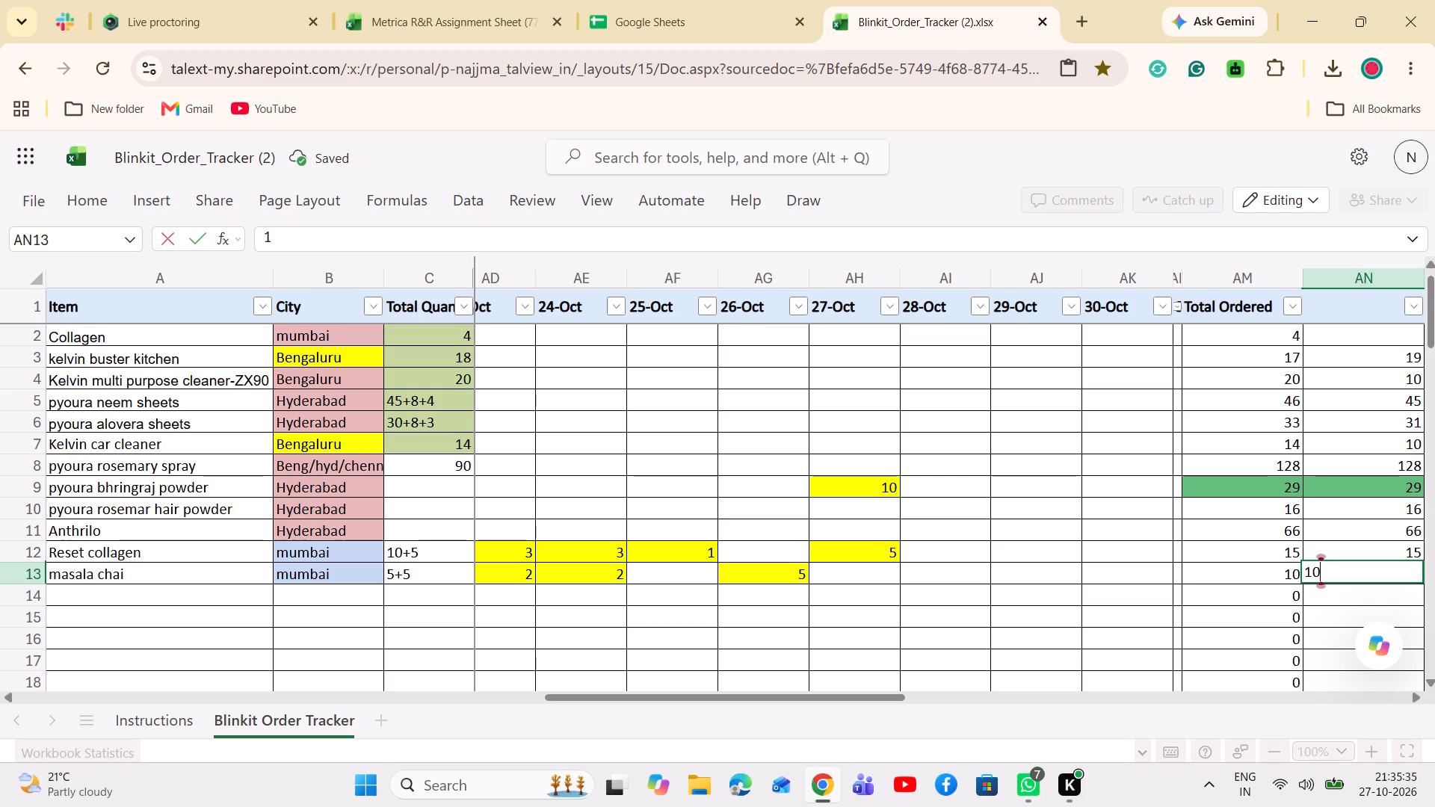
left_click(1147, 569)
Select the recorded order sums beside Total Ordered, from kelvin buster kitchen down to masala chai.
left_click_drag(860, 699, 951, 700)
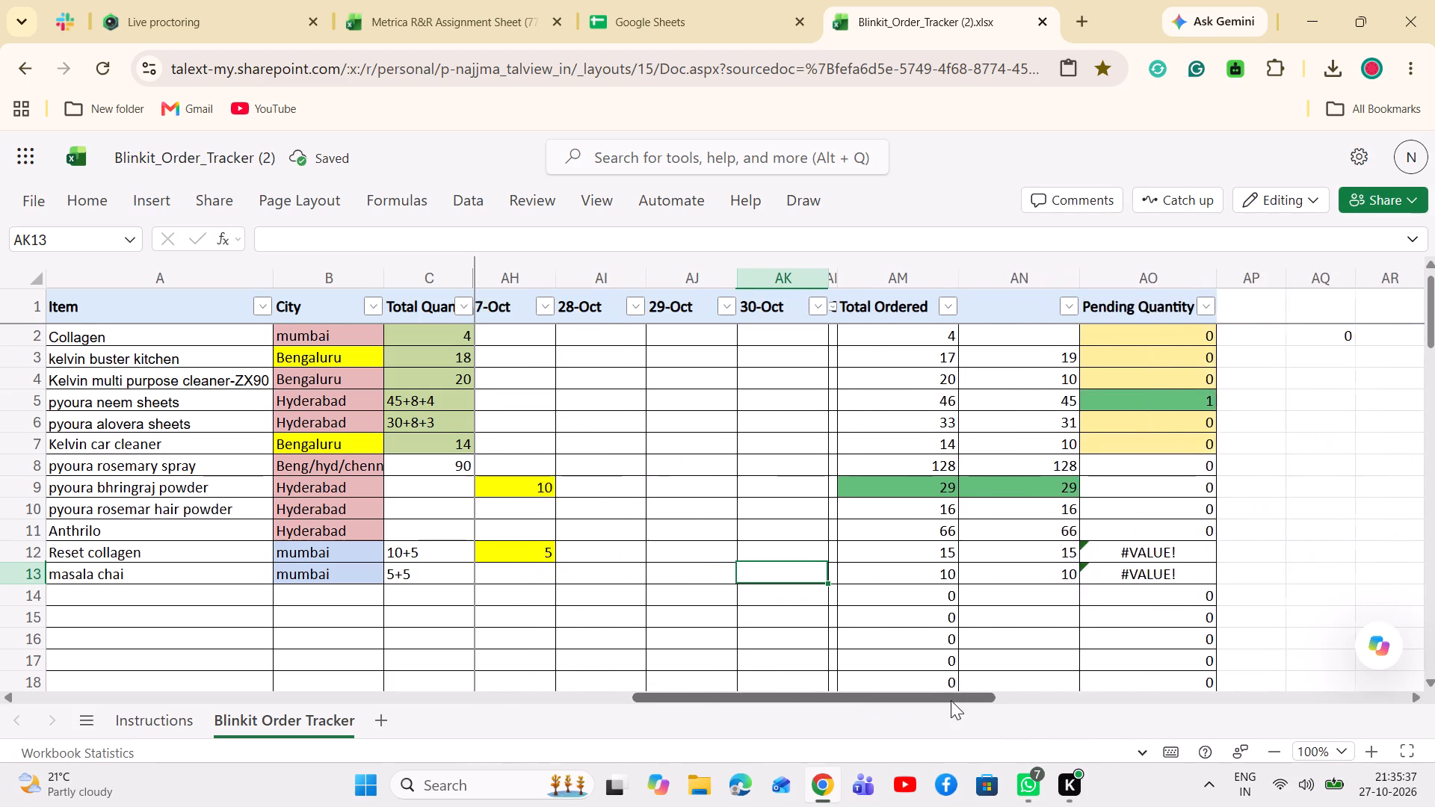
left_click_drag(951, 700, 959, 700)
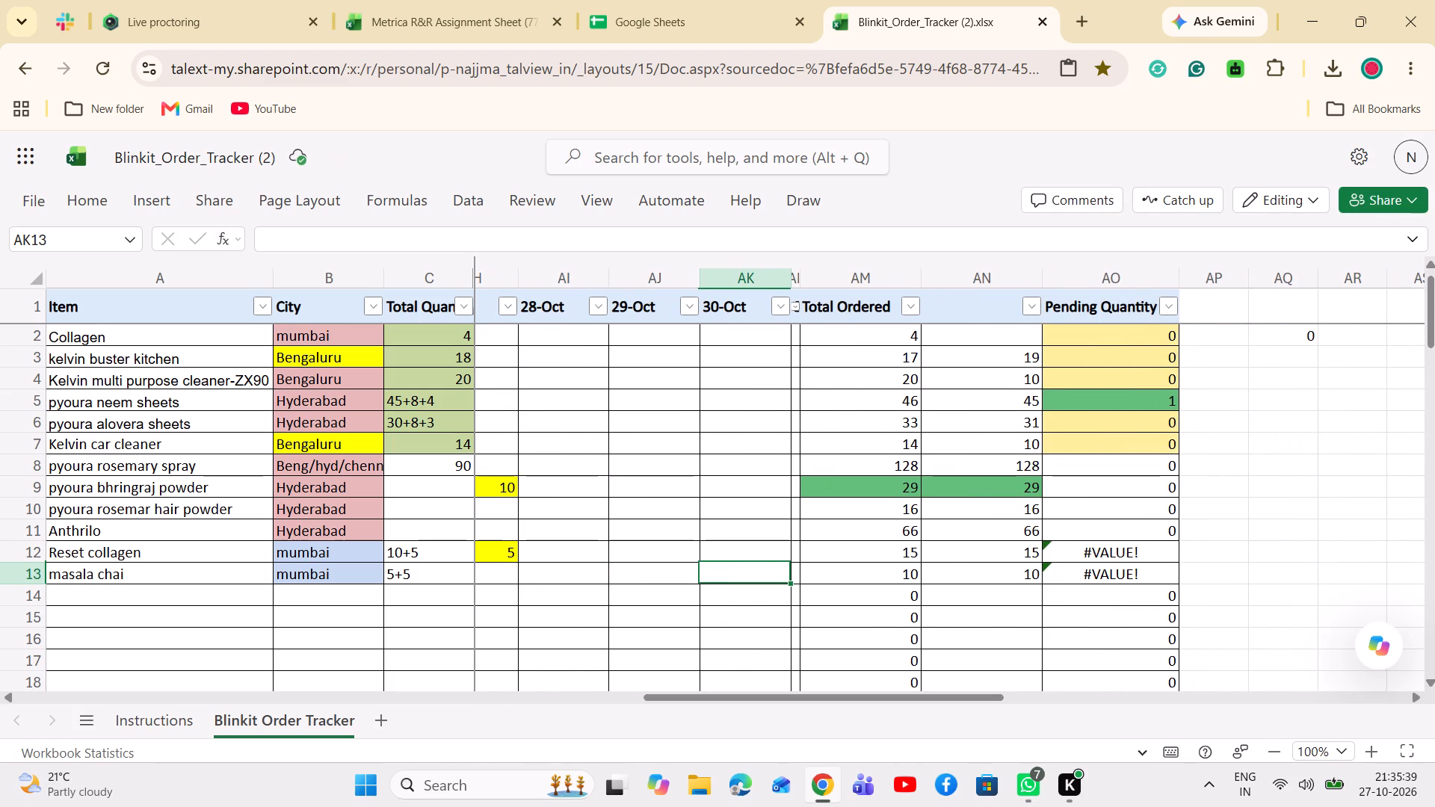
left_click_drag(1025, 353, 1025, 578)
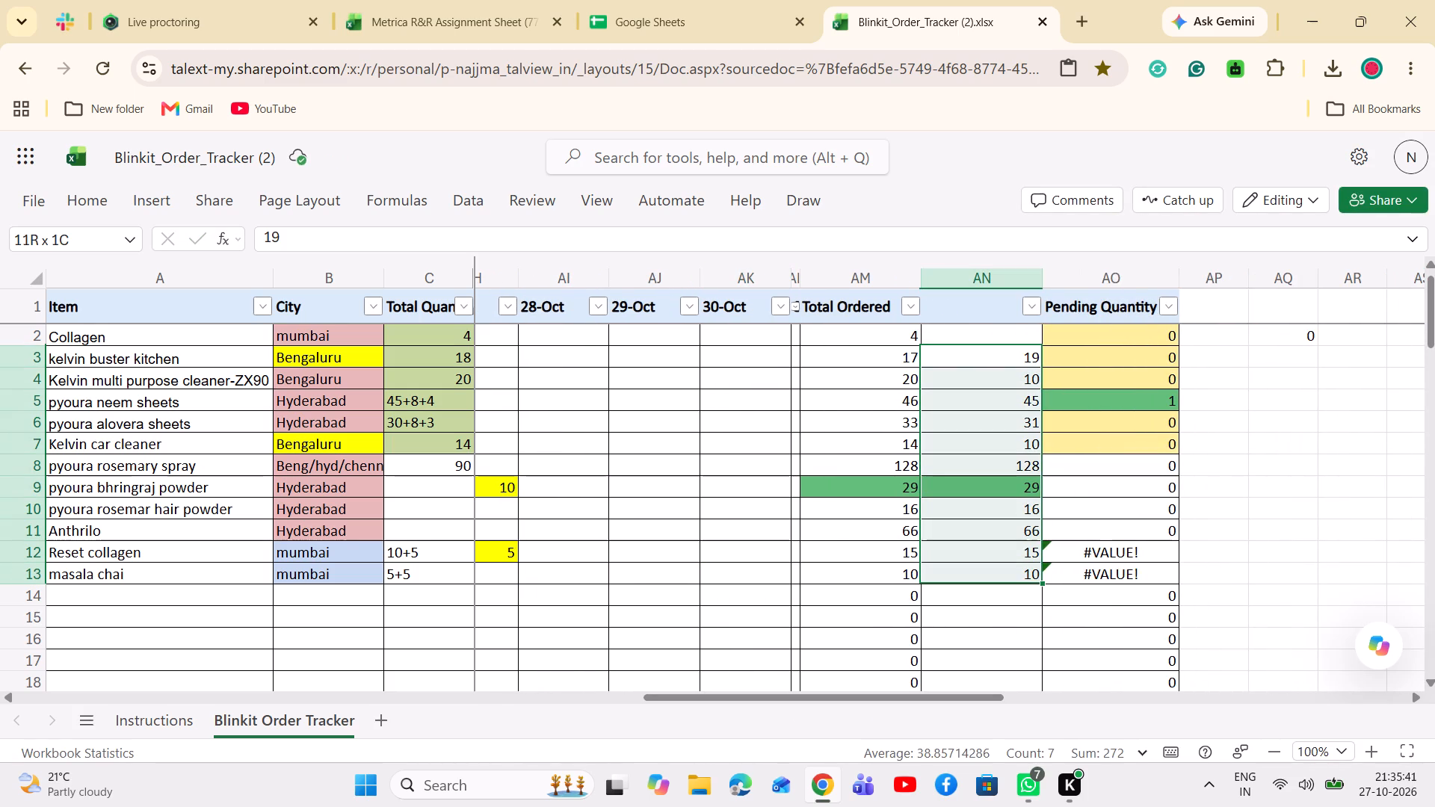
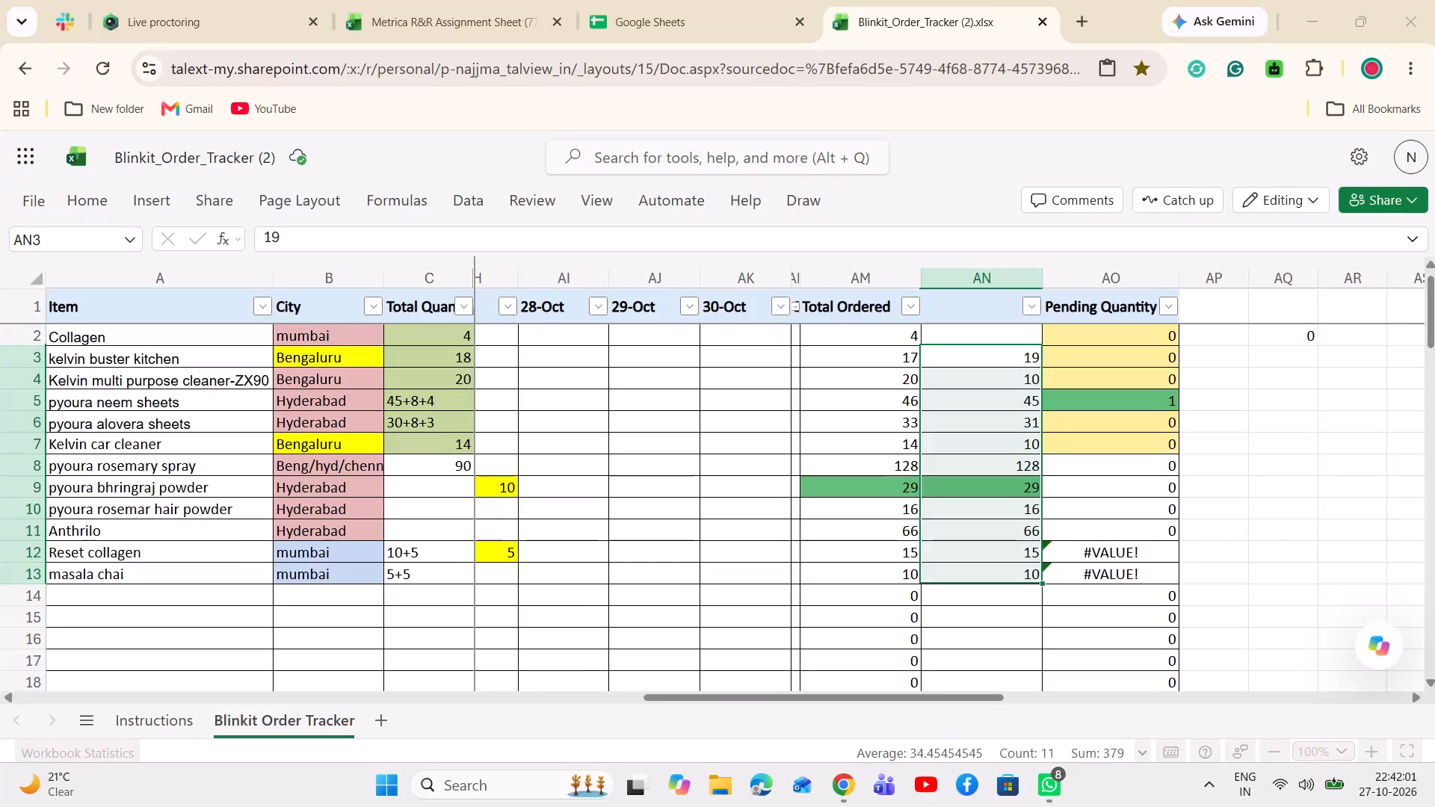
Clear the selection of order sums and close the browser window containing the Blinkit order tracker.
left_click(505, 584)
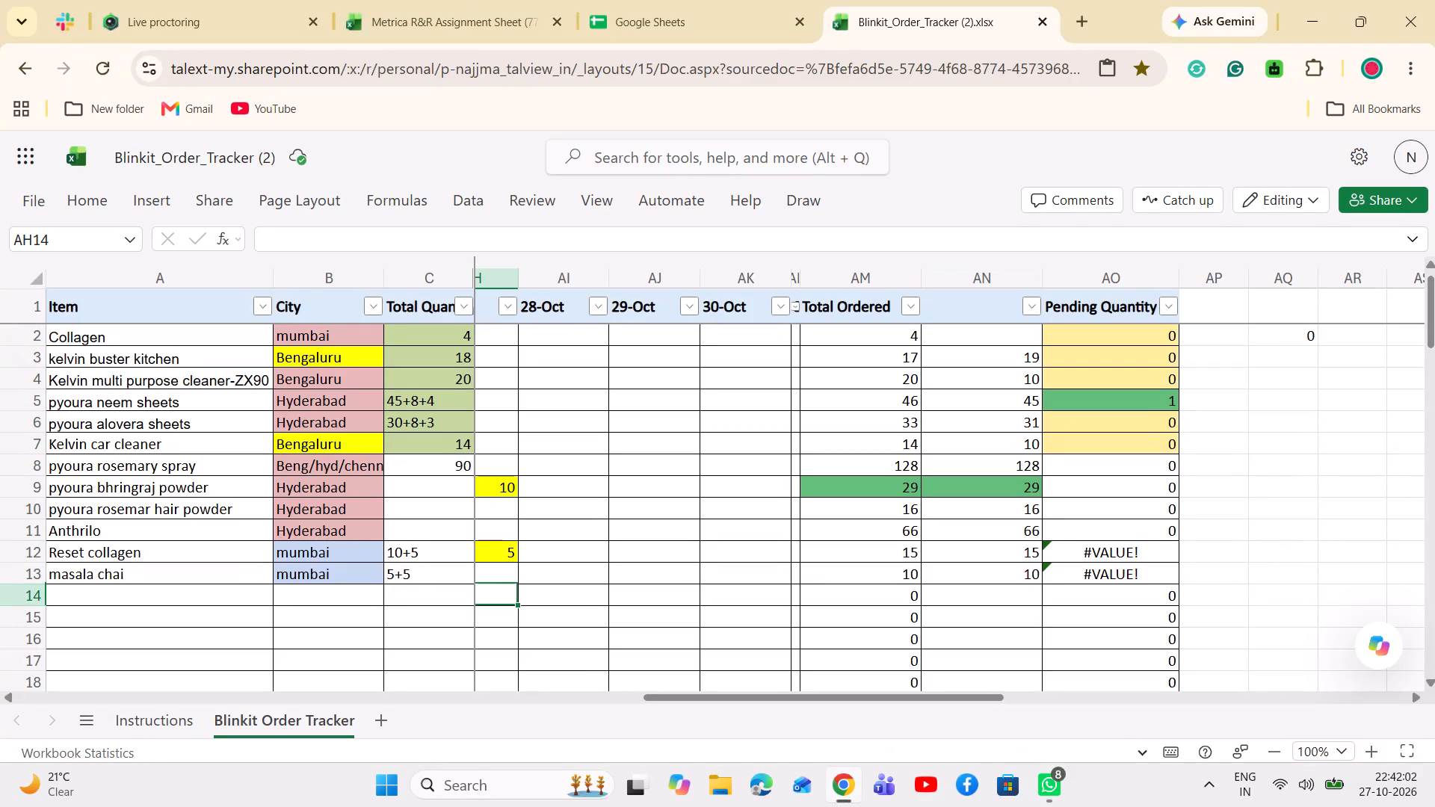
left_click(696, 574)
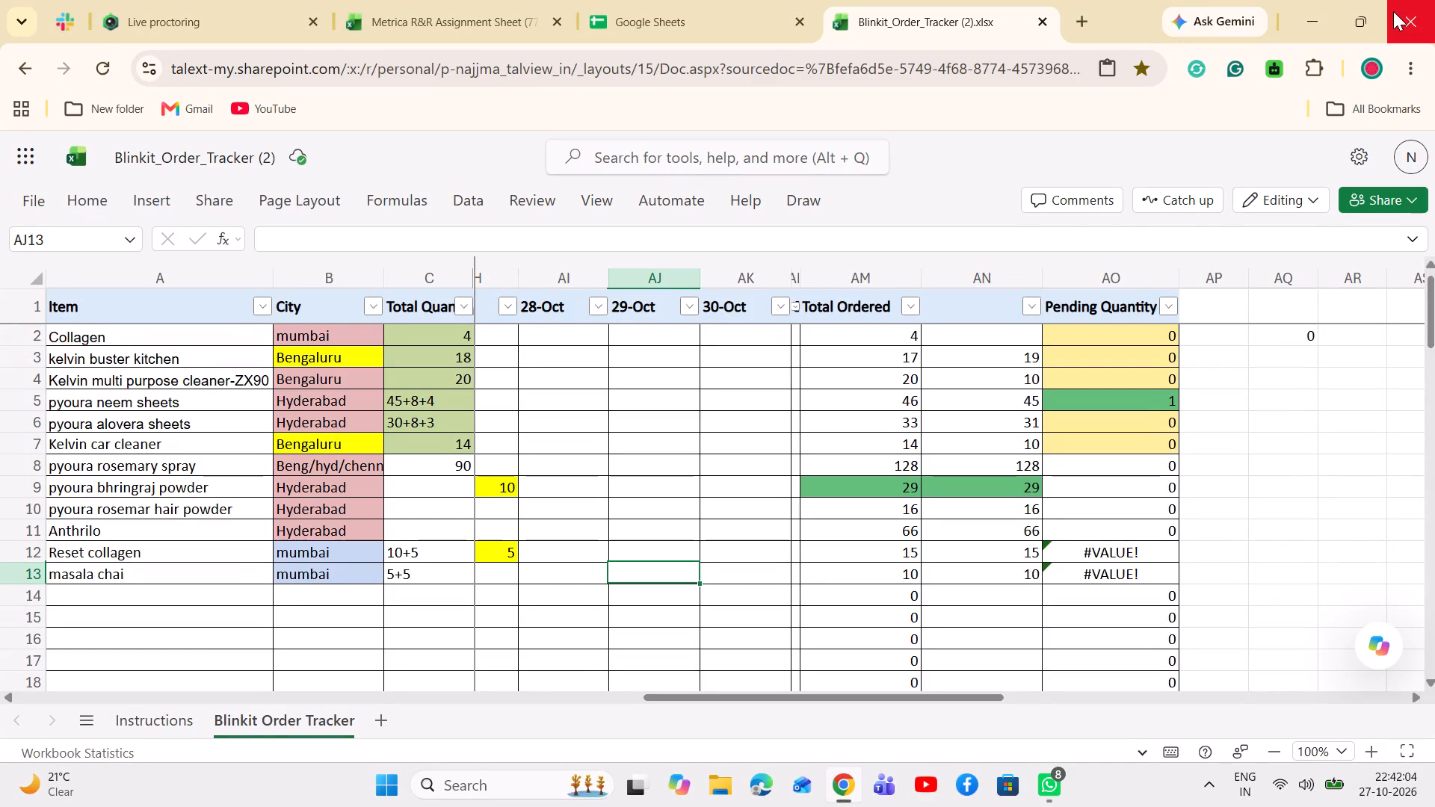
left_click(1393, 11)
left_click(1399, 0)
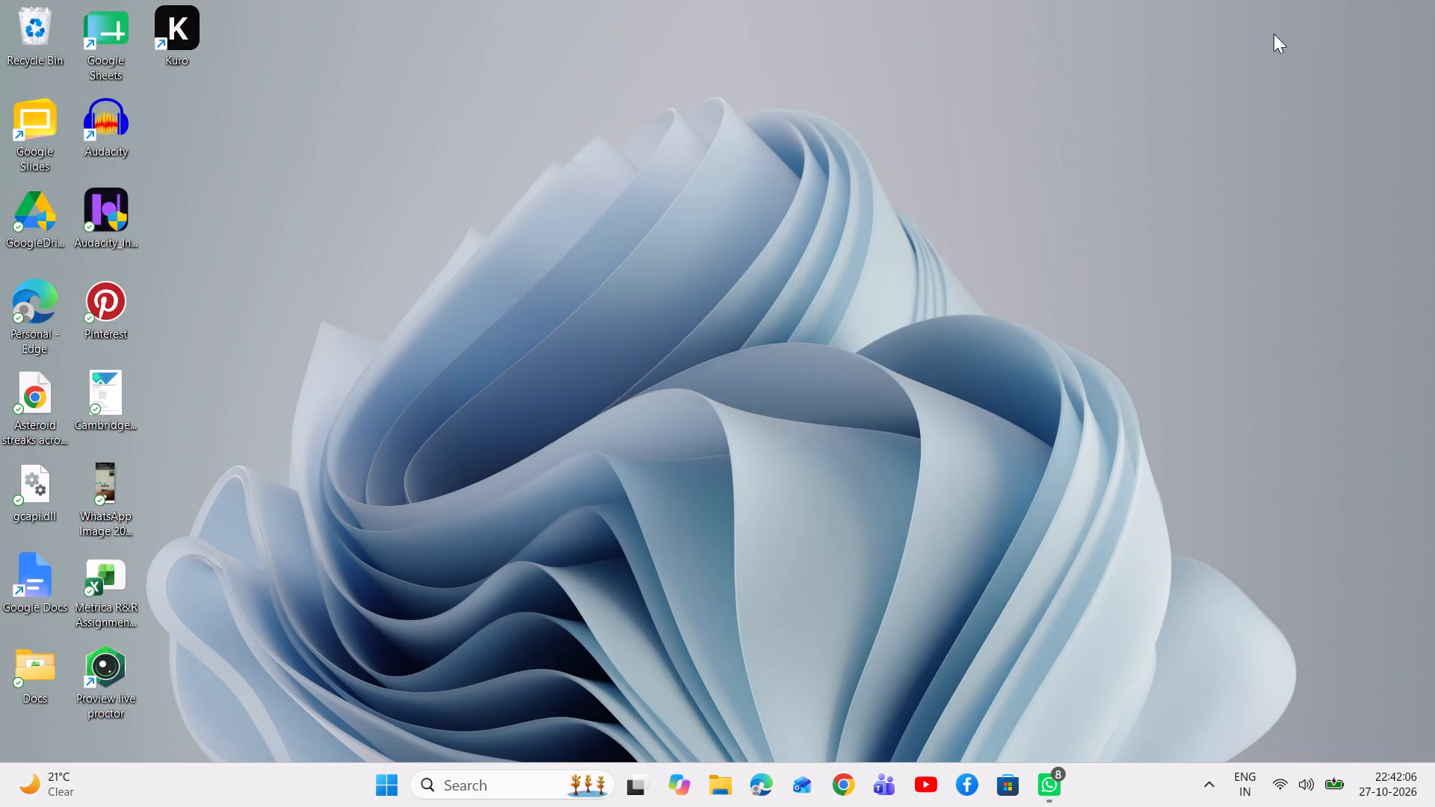
Shut down the computer.
left_click(395, 785)
left_click(842, 726)
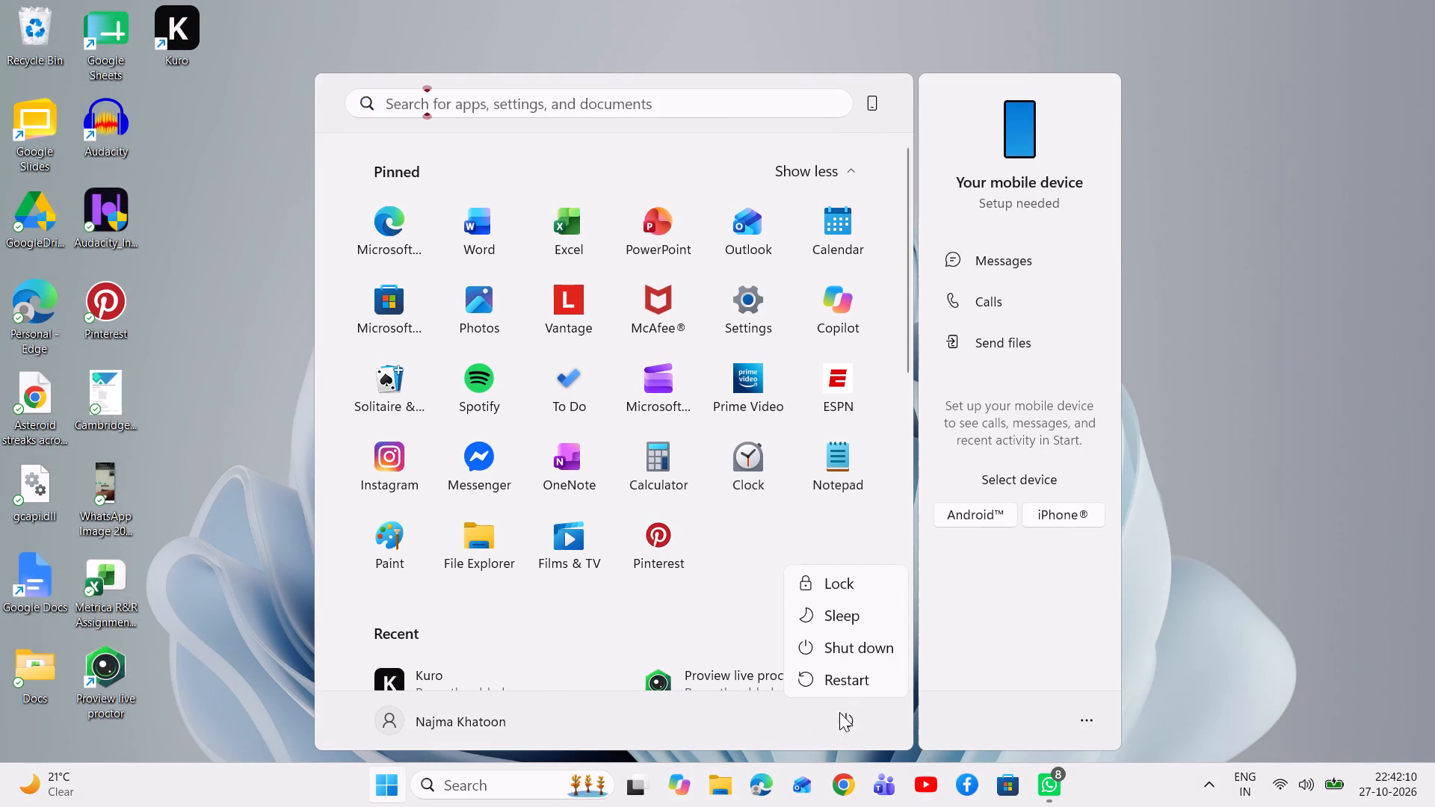
left_click(853, 654)
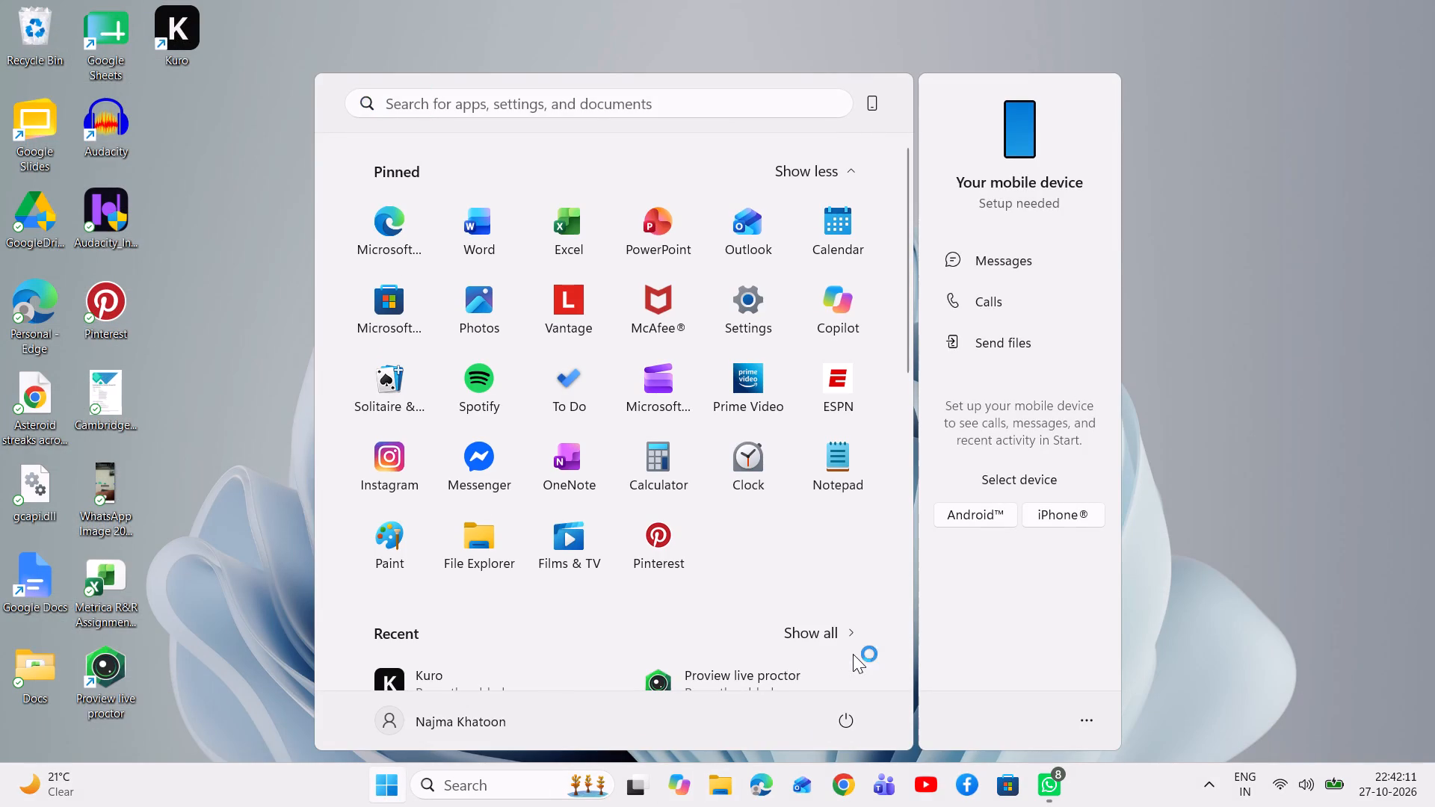